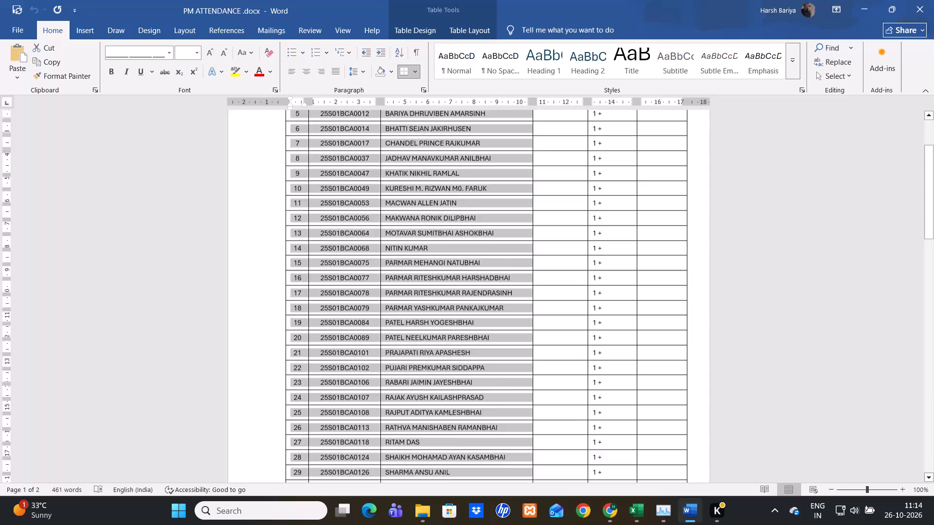
Copy student rows 31 to 34 from the PM ATTENDANCE Word table into the Excel Principles Of Management list, starting at cell K34.
{"action": "scroll", "coordinate": [560, 382], "scroll_direction": "up", "scroll_amount": 1}
{"action": "key", "text": "alt+Tab"}
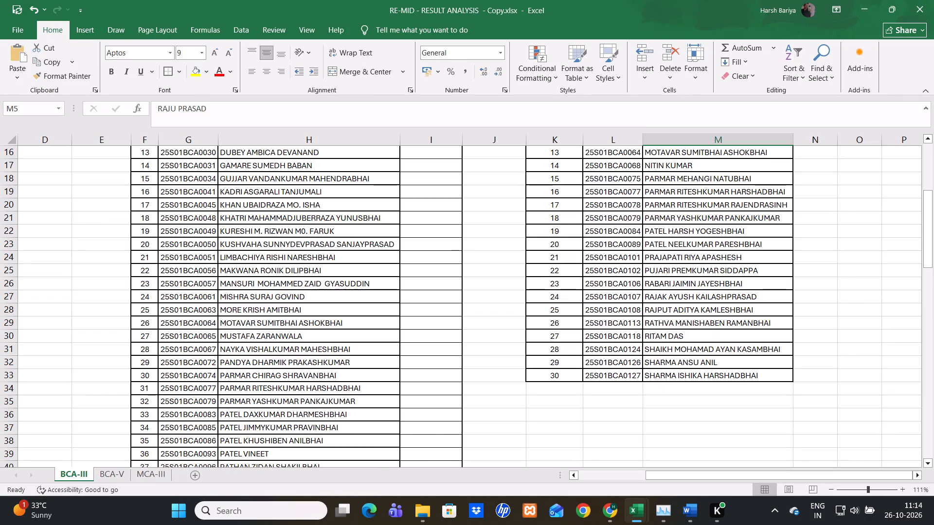
{"action": "key", "text": "alt+Tab"}
{"action": "scroll", "coordinate": [559, 348], "scroll_direction": "down", "scroll_amount": 6}
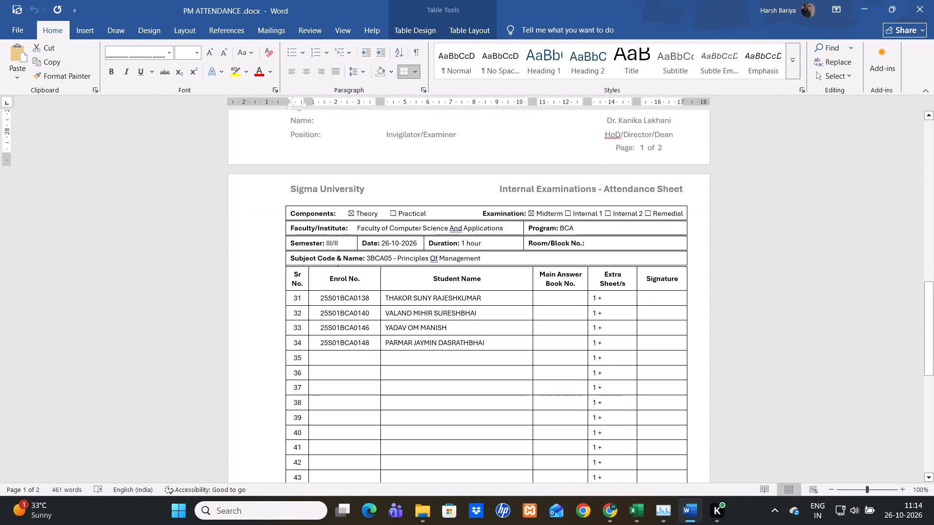
{"action": "left_click_drag", "start_coordinate": [292, 299], "coordinate": [408, 343]}
{"action": "key", "text": "ctrl+c"}
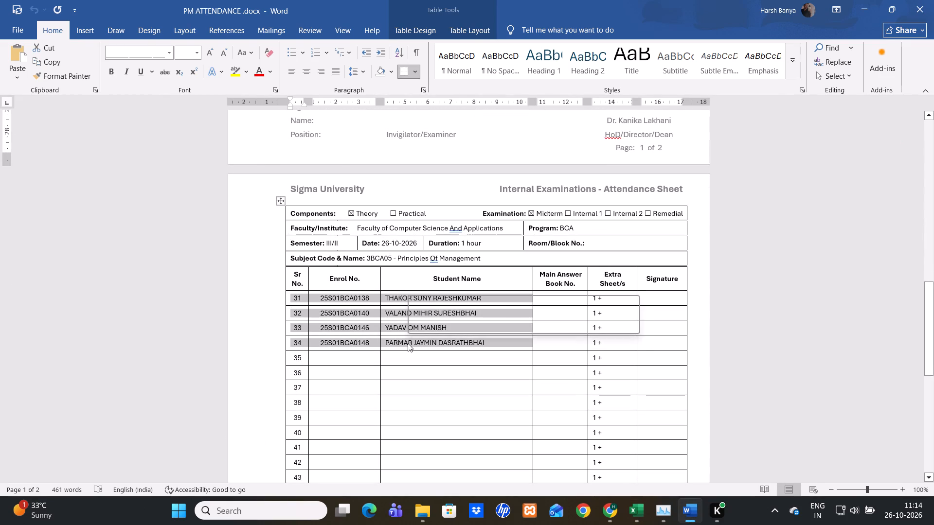
{"action": "key", "text": "alt+Tab"}
{"action": "left_click", "coordinate": [550, 388]}
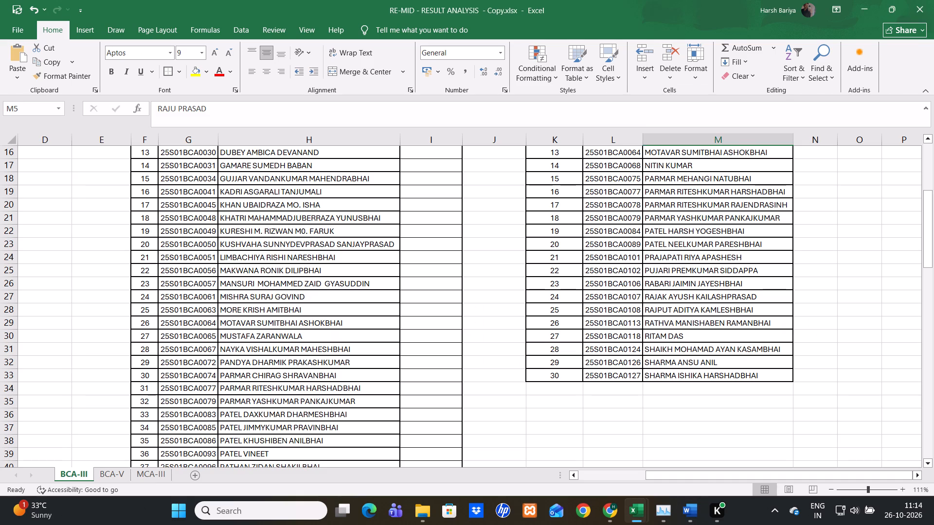
{"action": "key", "text": "ctrl+v"}
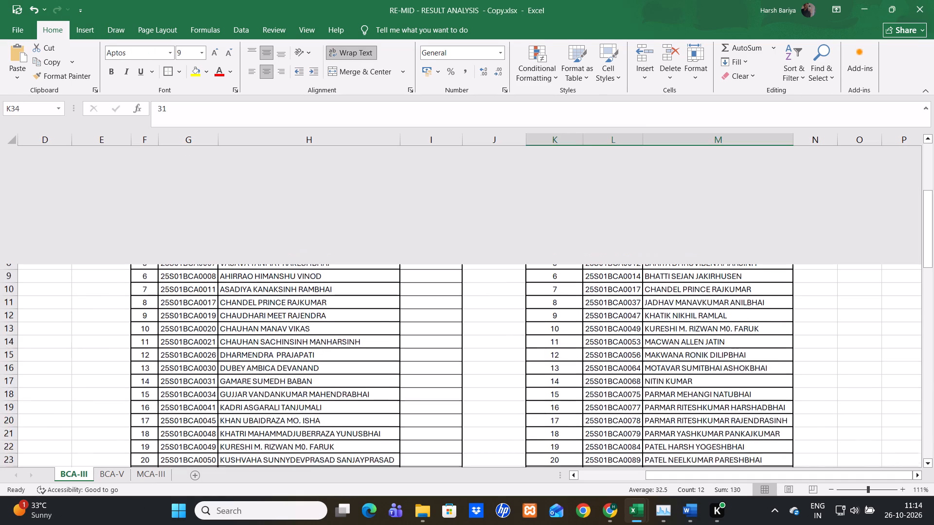
Apply all borders and thick outside borders to the Principles Of Management student rows including the MARKS column, K4:N37.
{"action": "scroll", "coordinate": [550, 388], "scroll_direction": "up", "scroll_amount": 3}
{"action": "left_click_drag", "start_coordinate": [565, 190], "coordinate": [773, 402]}
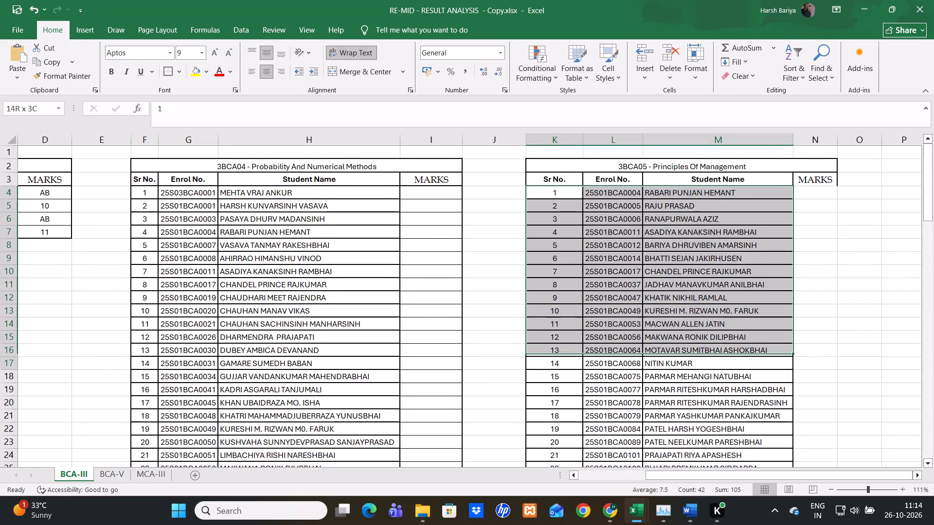
{"action": "left_click_drag", "start_coordinate": [773, 402], "coordinate": [775, 459]}
{"action": "left_click", "coordinate": [677, 342]}
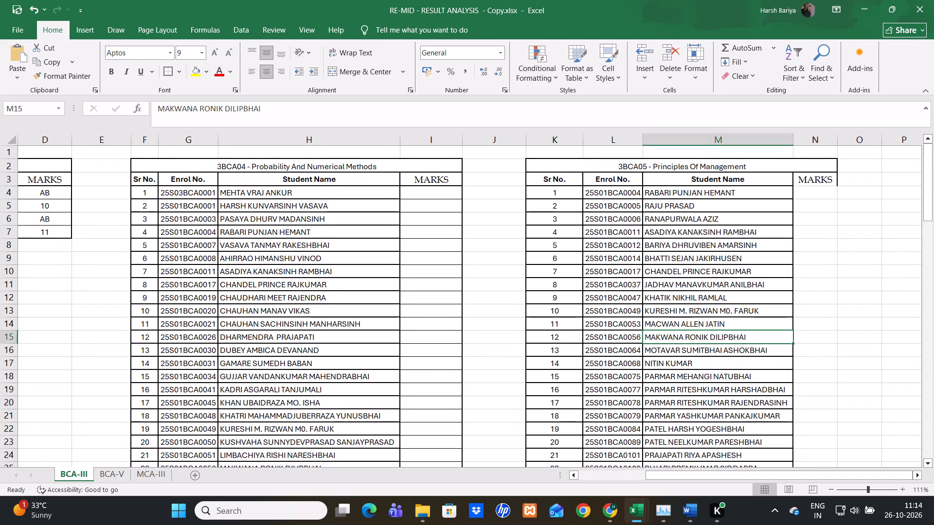
{"action": "left_click_drag", "start_coordinate": [552, 192], "coordinate": [782, 404]}
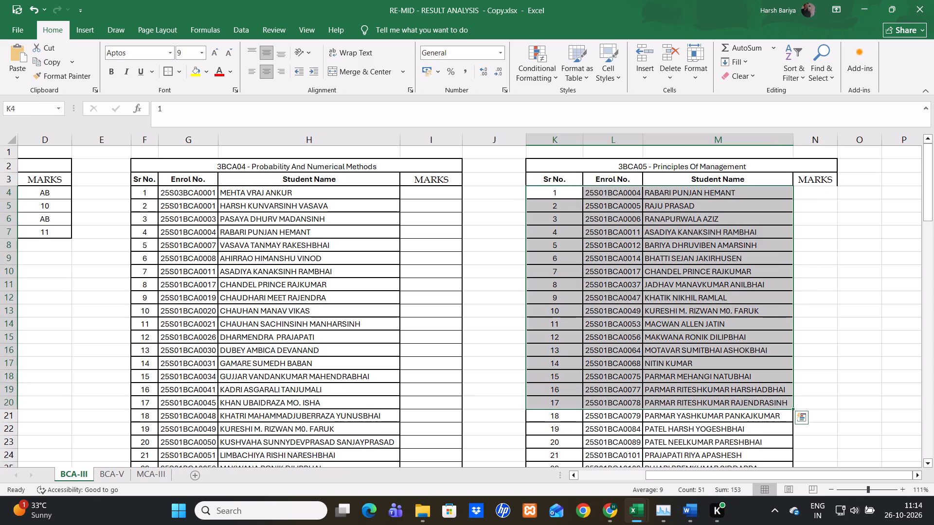
{"action": "key", "text": "shift+Right"}
{"action": "key", "text": "shift+Down"}
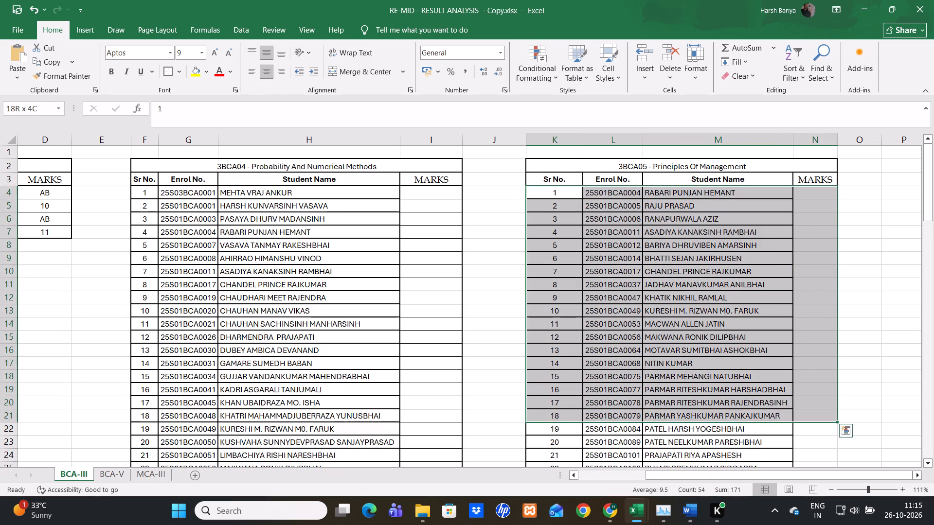
{"action": "key", "text": "ctrl+shift+Down"}
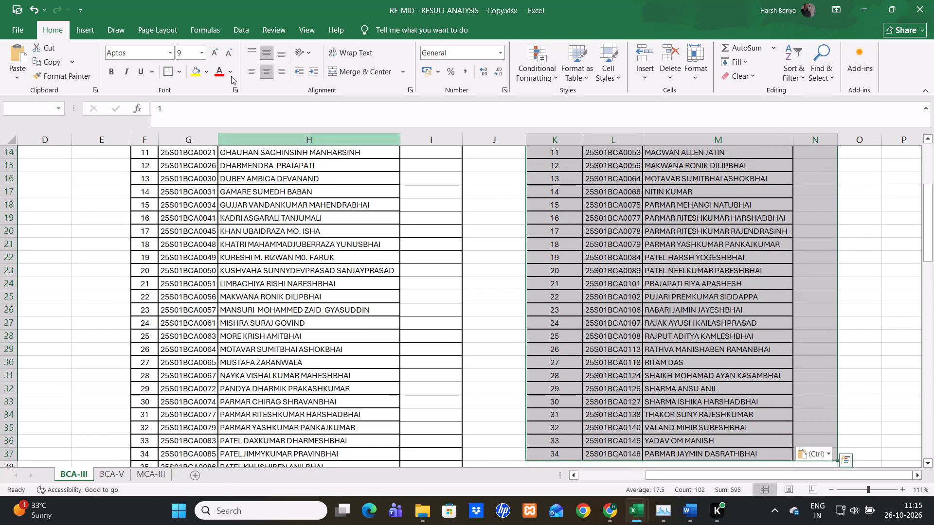
{"action": "left_click", "coordinate": [178, 67]}
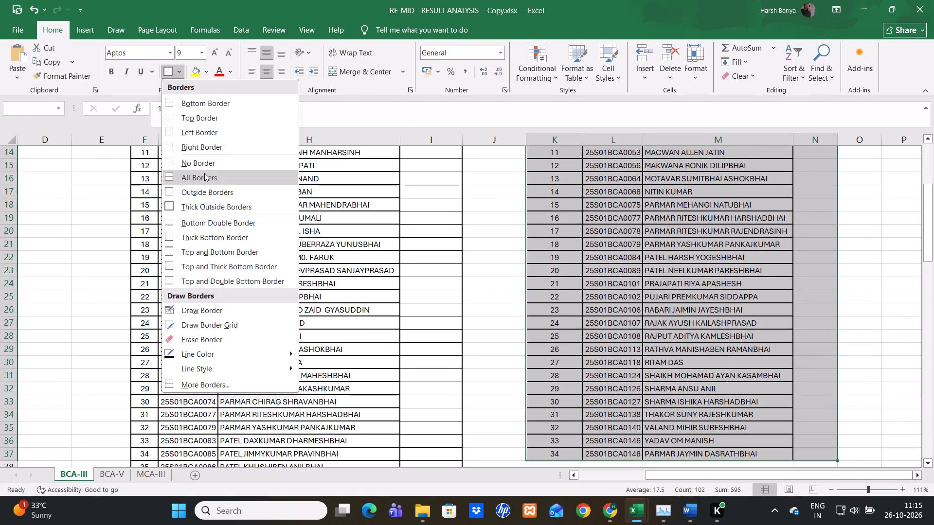
{"action": "left_click", "coordinate": [204, 173]}
{"action": "left_click", "coordinate": [181, 72]}
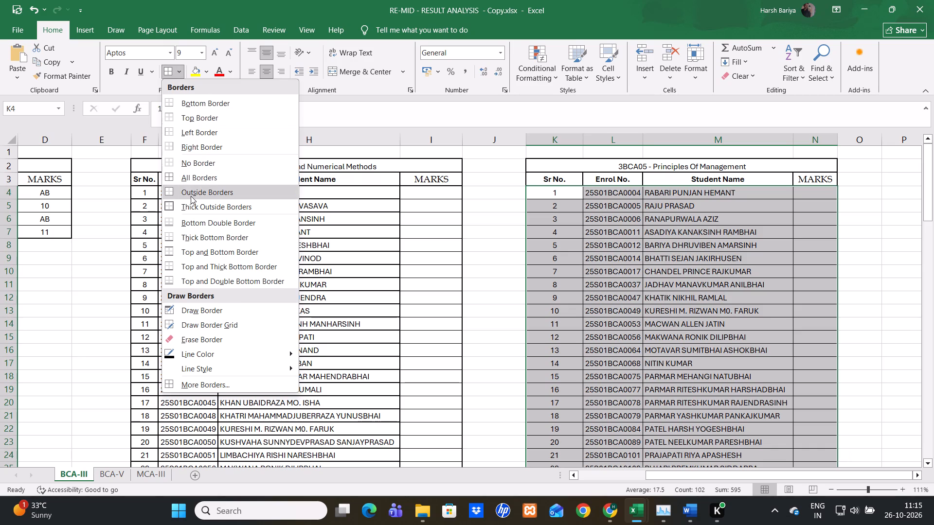
{"action": "left_click", "coordinate": [193, 205]}
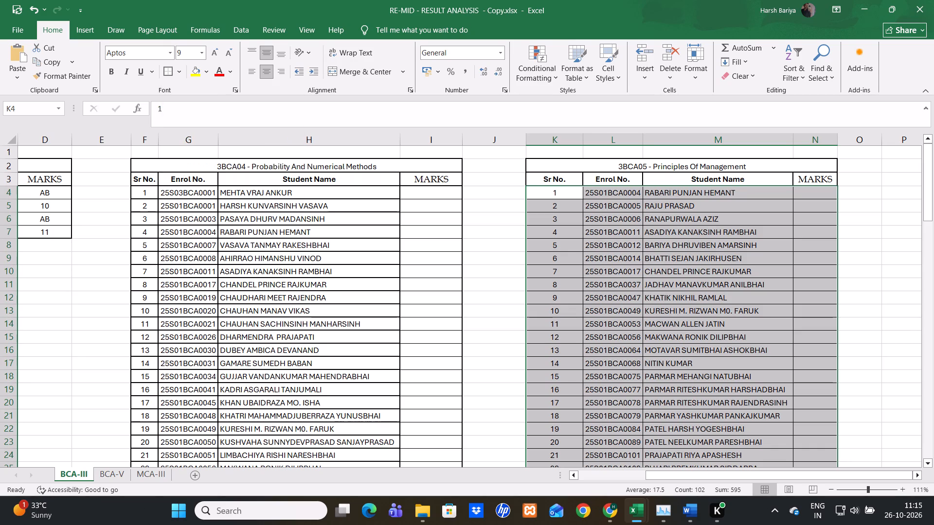
{"action": "left_click", "coordinate": [572, 299]}
{"action": "scroll", "coordinate": [572, 299], "scroll_direction": "down", "scroll_amount": 3}
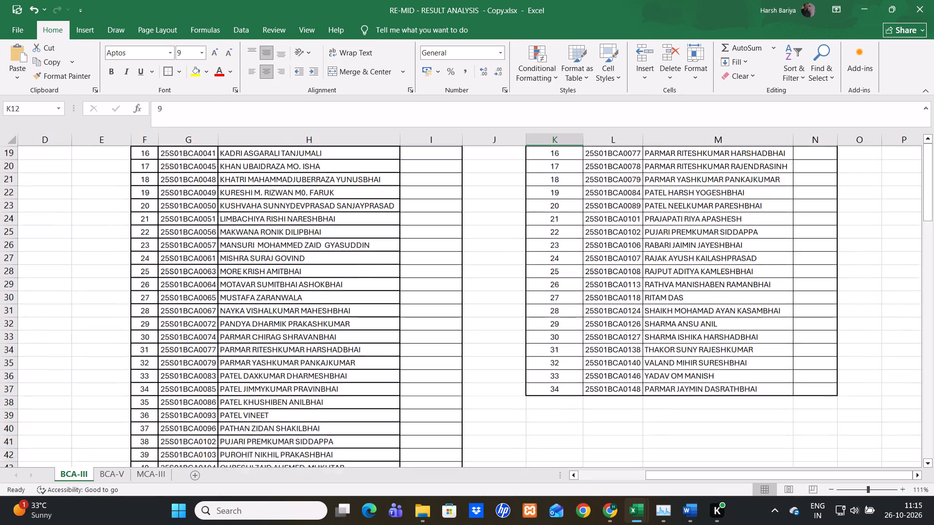
{"action": "scroll", "coordinate": [572, 299], "scroll_direction": "down", "scroll_amount": 1}
Switch to Word and close the PM ATTENDANCE document.
{"action": "key", "text": "alt+Tab"}
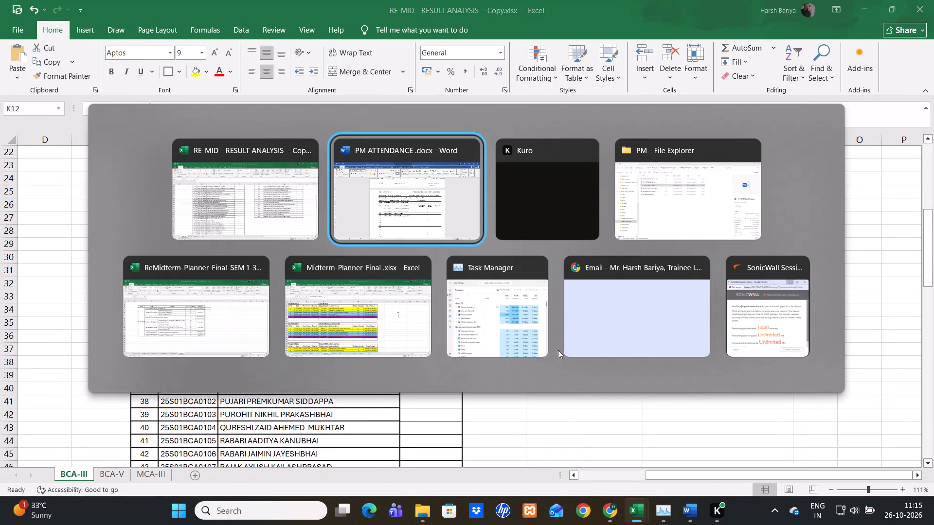
{"action": "left_click", "coordinate": [931, 29]}
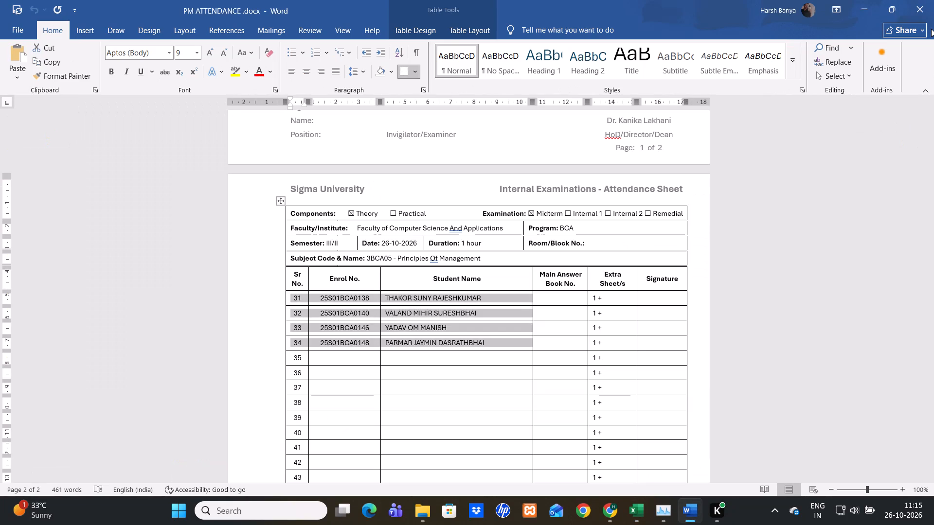
{"action": "left_click", "coordinate": [921, 9]}
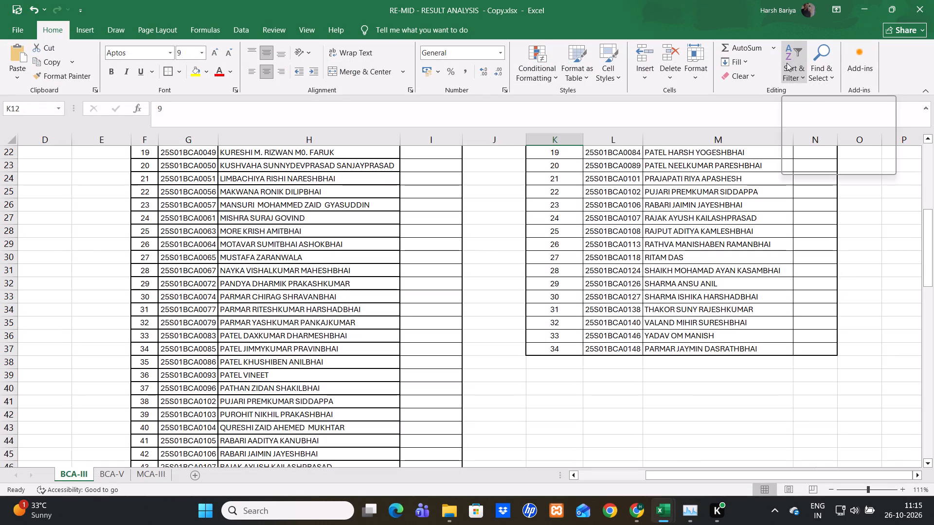
Switch to the PM folder in File Explorer and open PM ATTENDANCE CY.docx.
{"action": "key", "text": "alt+Tab"}
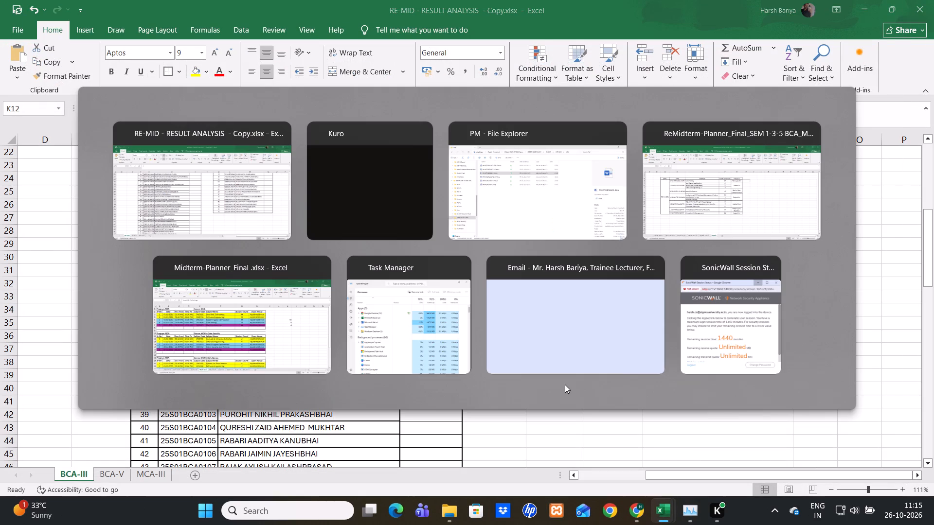
{"action": "key", "text": "alt+Tab"}
{"action": "key", "text": "alt+Tab"}
{"action": "key", "text": "alt+Tab"}
{"action": "key", "text": "alt+Tab"}
{"action": "key", "text": "alt+Tab"}
{"action": "key", "text": "alt+Tab"}
{"action": "key", "text": "alt+Tab"}
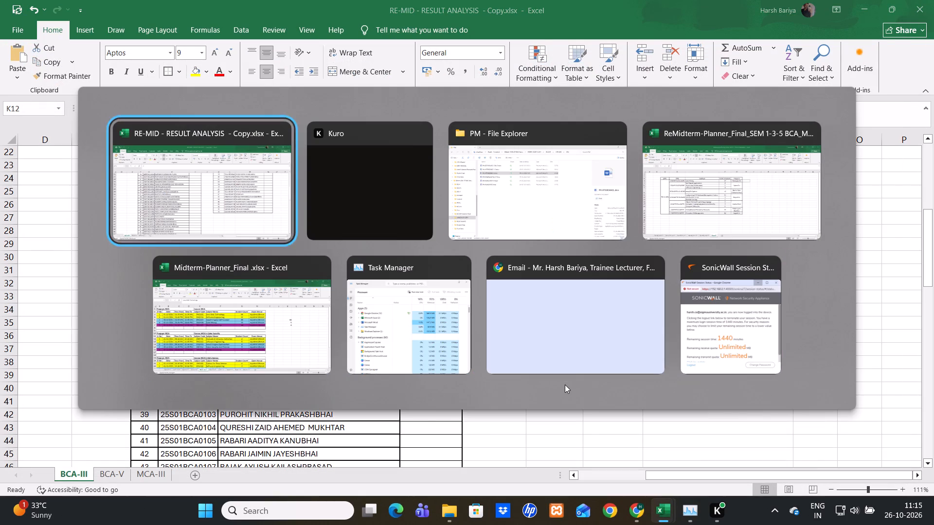
{"action": "key", "text": "alt+Tab"}
{"action": "key", "text": "alt+Tab"}
{"action": "left_click", "coordinate": [362, 301]}
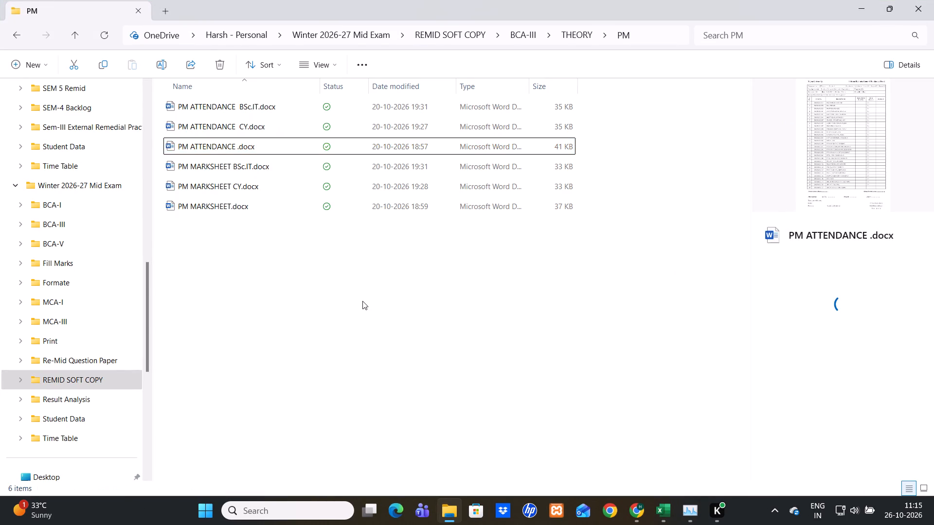
{"action": "double_click", "coordinate": [230, 122]}
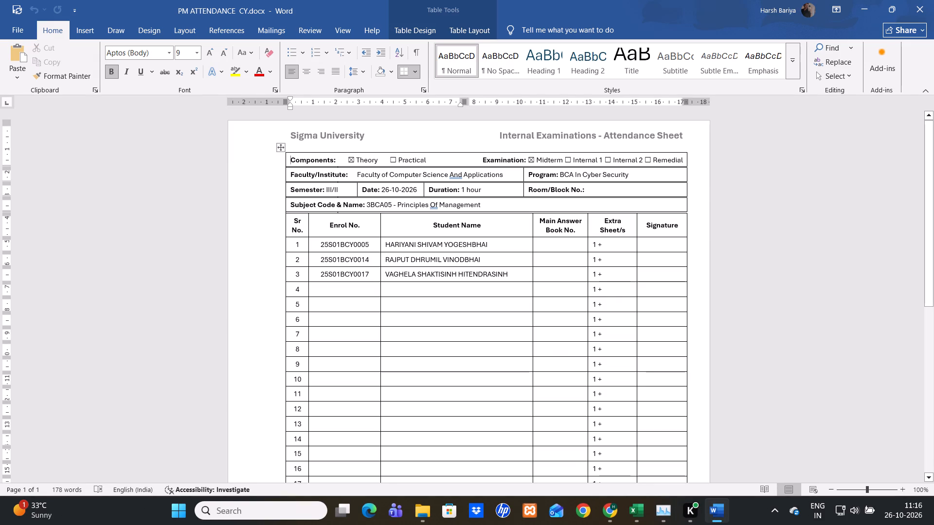
In the Excel result sheet, copy the 3BCA05 - Principles Of Management title and header rows to K39, below the BCA list.
{"action": "key", "text": "alt+Tab"}
{"action": "key", "text": "alt+Tab"}
{"action": "scroll", "coordinate": [581, 264], "scroll_direction": "up", "scroll_amount": 8}
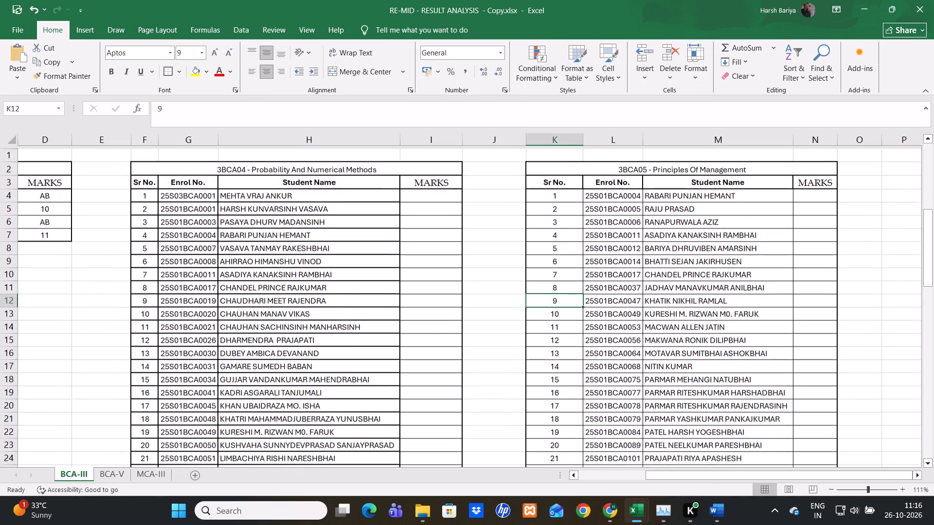
{"action": "left_click_drag", "start_coordinate": [616, 165], "coordinate": [631, 178]}
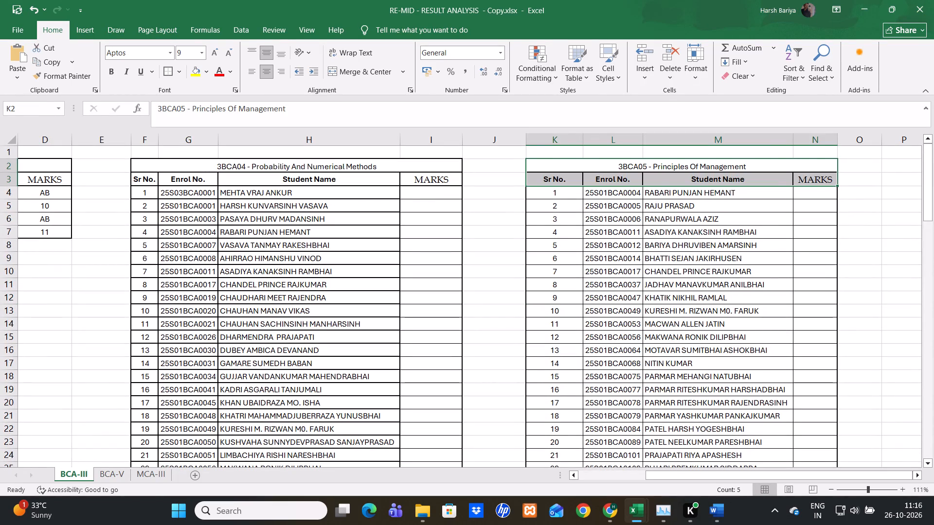
{"action": "key", "text": "ctrl+c"}
{"action": "scroll", "coordinate": [656, 270], "scroll_direction": "down", "scroll_amount": 5}
{"action": "scroll", "coordinate": [651, 297], "scroll_direction": "up", "scroll_amount": 3}
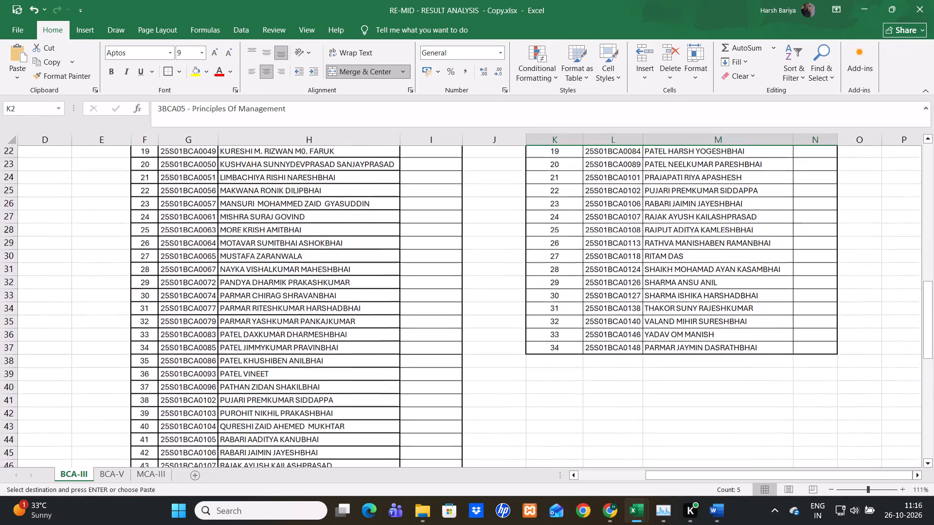
{"action": "left_click", "coordinate": [556, 375]}
{"action": "key", "text": "ctrl+v"}
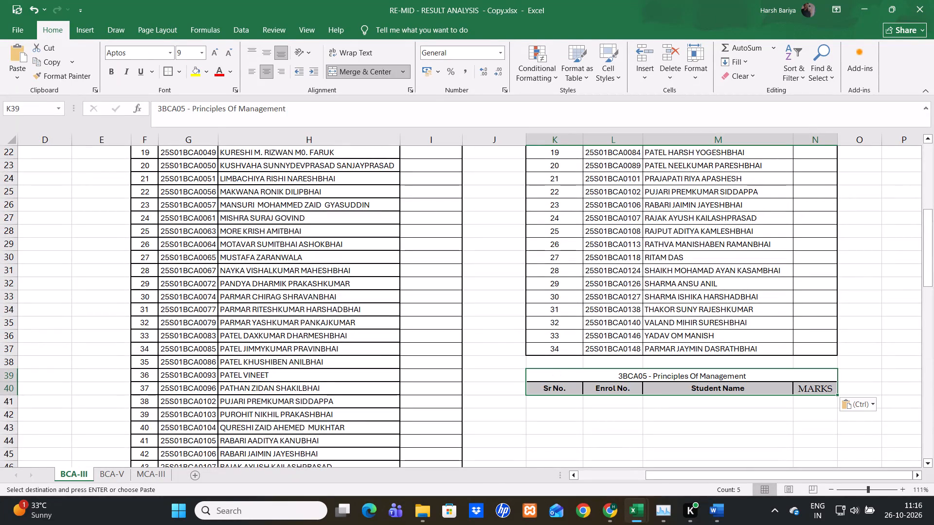
Append "(CYBER SECURITY)" to the new Principles Of Management title in K39, copying the text from the title in F76.
{"action": "scroll", "coordinate": [556, 390], "scroll_direction": "down", "scroll_amount": 6}
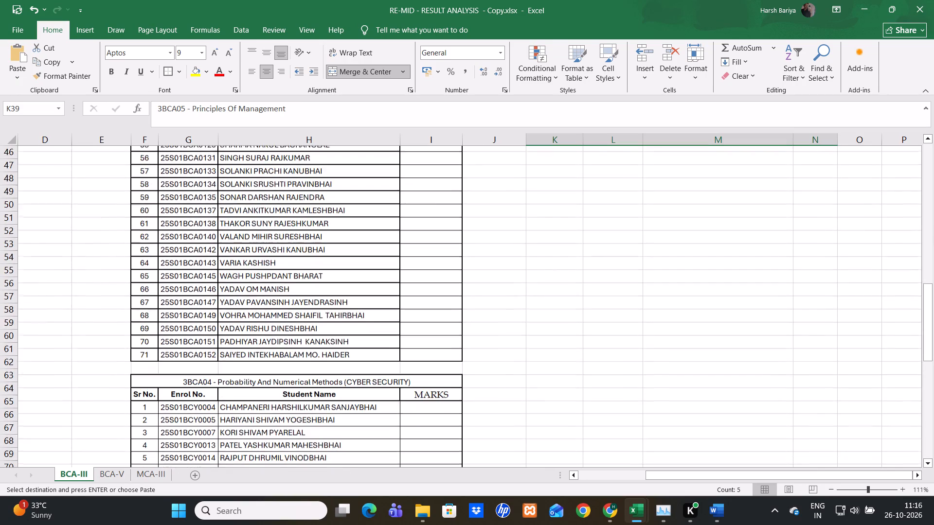
{"action": "scroll", "coordinate": [556, 390], "scroll_direction": "left", "scroll_amount": 1}
{"action": "double_click", "coordinate": [369, 360]}
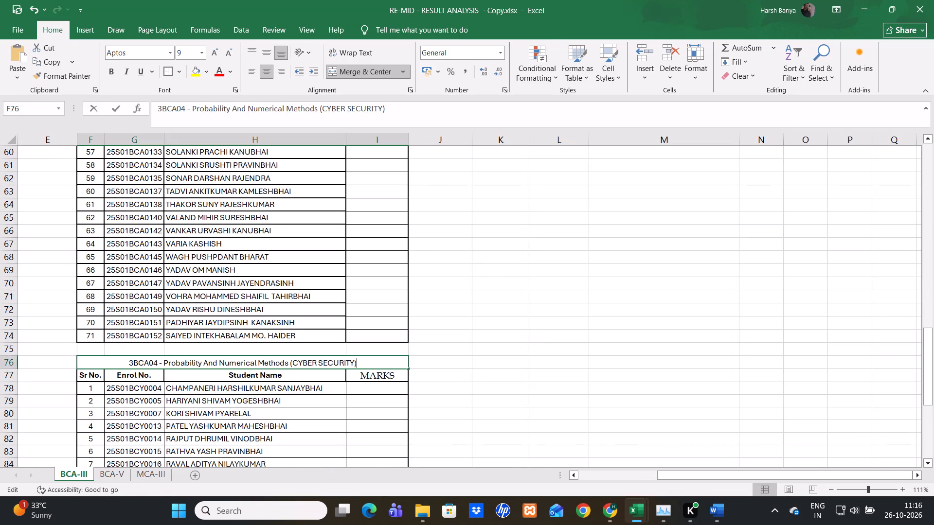
{"action": "left_click_drag", "start_coordinate": [362, 361], "coordinate": [291, 357]}
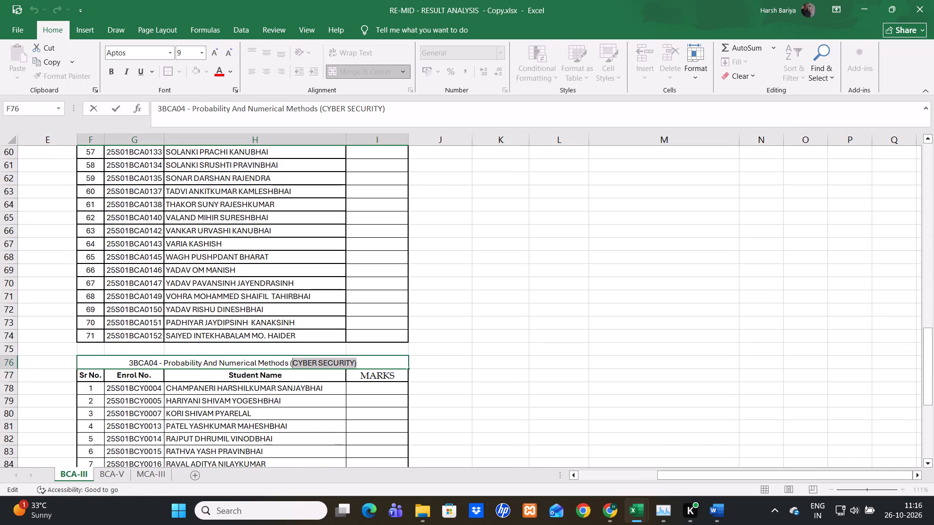
{"action": "left_click_drag", "start_coordinate": [291, 357], "coordinate": [289, 357]}
{"action": "key", "text": "ctrl+c"}
{"action": "scroll", "coordinate": [467, 320], "scroll_direction": "up", "scroll_amount": 5}
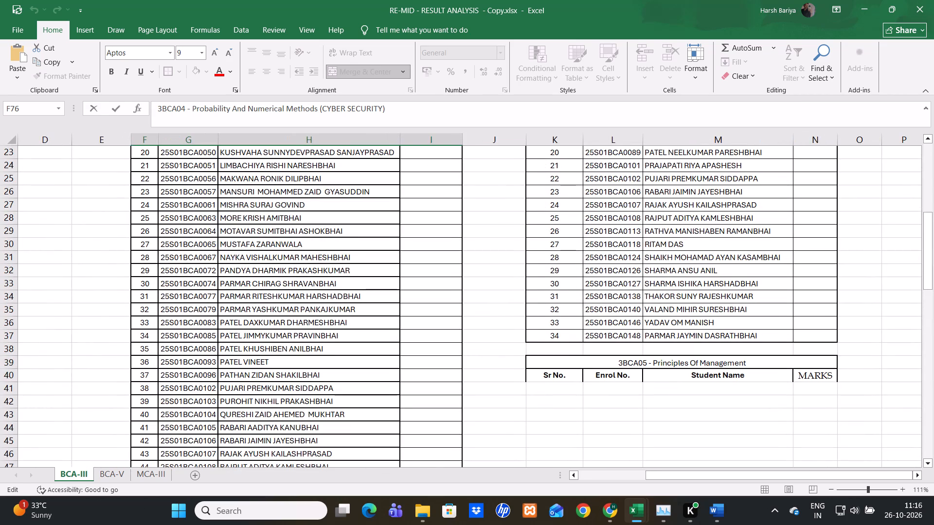
{"action": "double_click", "coordinate": [767, 362]}
{"action": "key", "text": "space"}
{"action": "key", "text": "ctrl+v"}
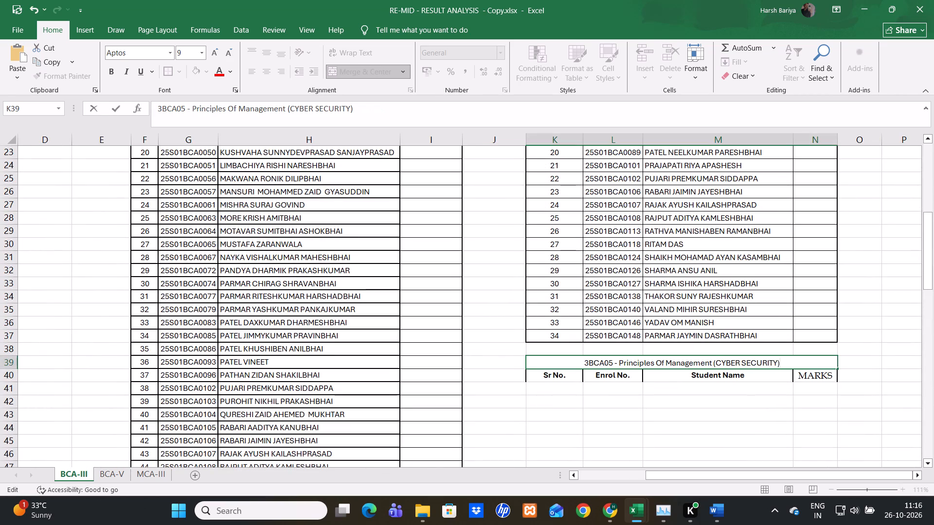
Copy the three student rows from the PM ATTENDANCE CY Word table into the CYBER SECURITY list, starting at K41.
{"action": "key", "text": "alt+Tab"}
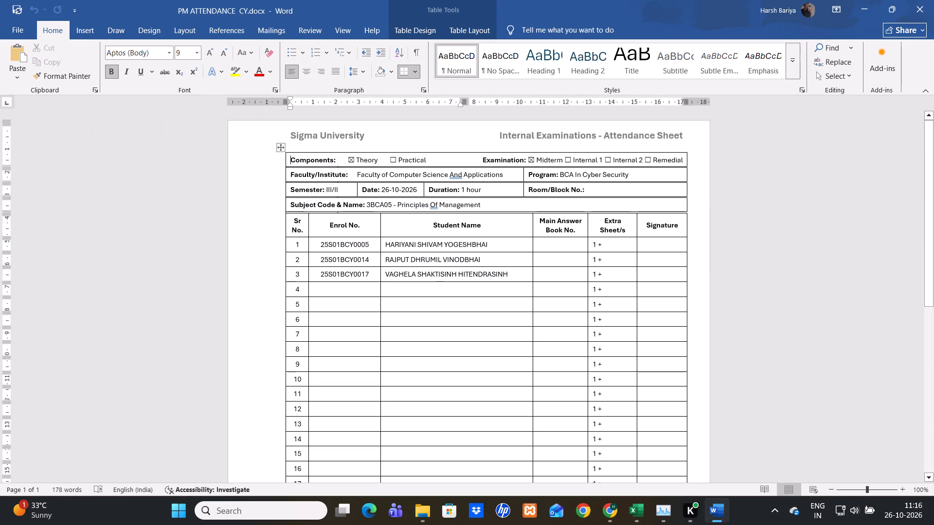
{"action": "left_click_drag", "start_coordinate": [294, 247], "coordinate": [378, 272]}
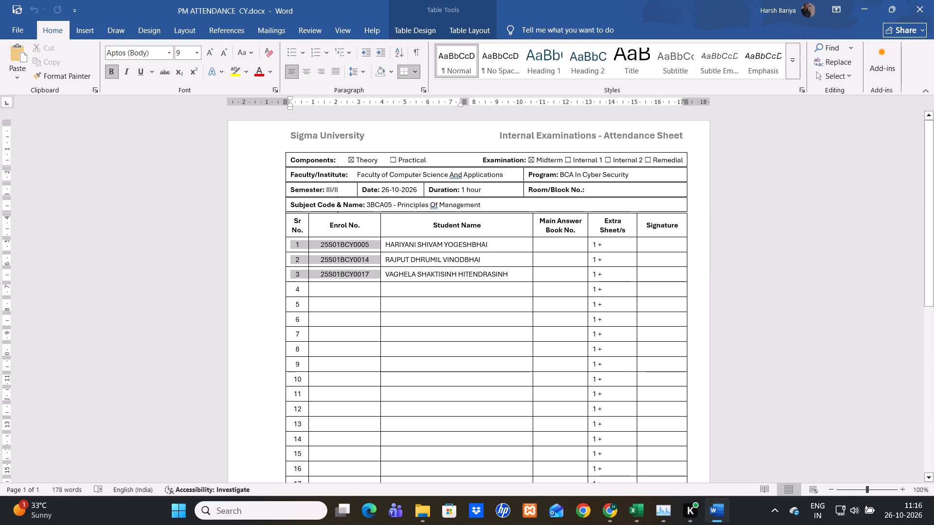
{"action": "left_click_drag", "start_coordinate": [378, 272], "coordinate": [390, 272]}
{"action": "key", "text": "ctrl+c"}
{"action": "key", "text": "alt+Tab"}
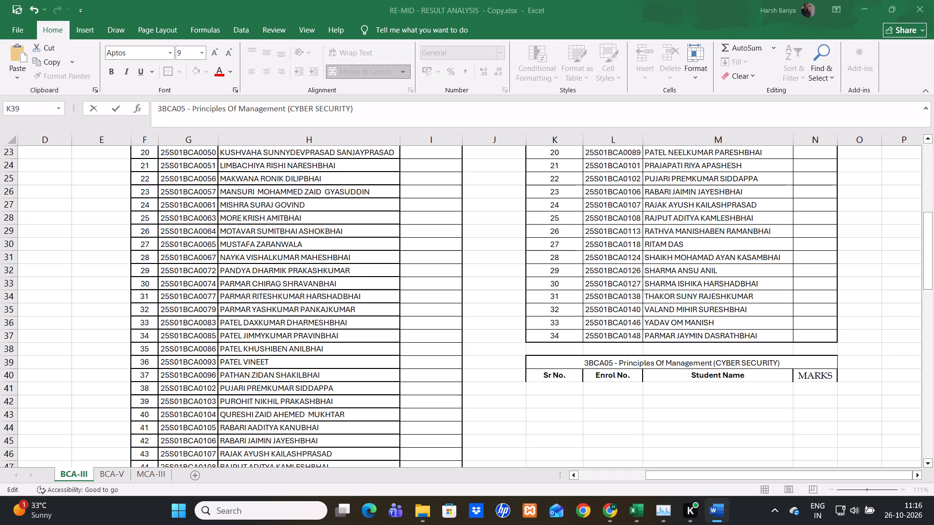
{"action": "left_click", "coordinate": [564, 387]}
{"action": "key", "text": "ctrl+v"}
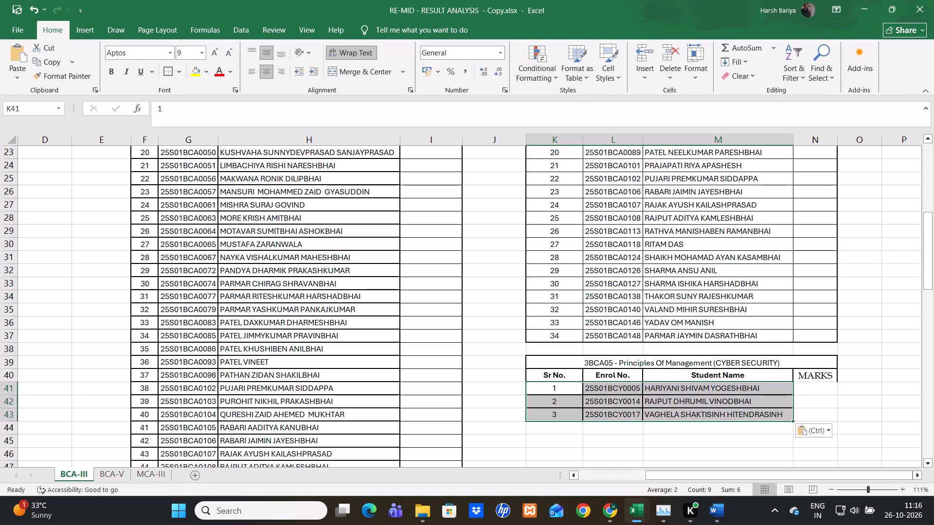
Apply all borders and a thick outside border to the three CYBER SECURITY student rows, including the MARKS column (K41:N43).
{"action": "key", "text": "shift+Right"}
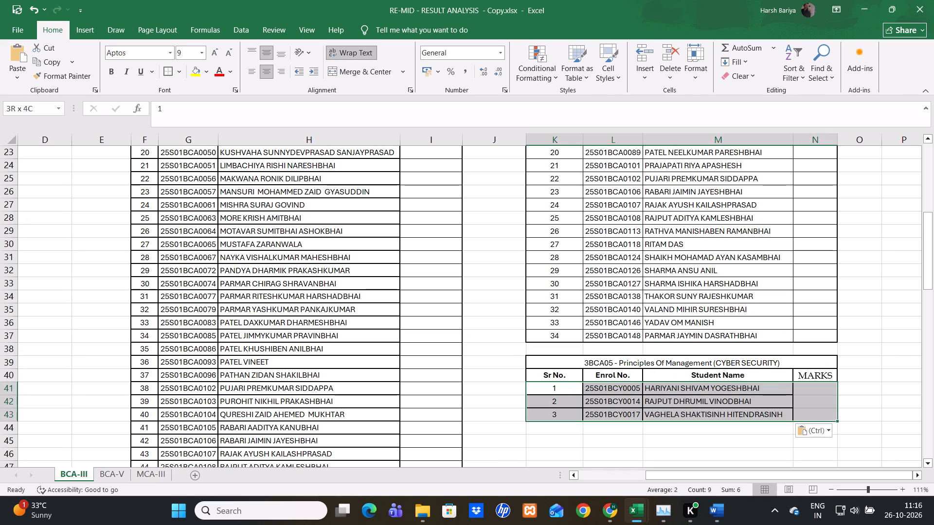
{"action": "left_click", "coordinate": [180, 75]}
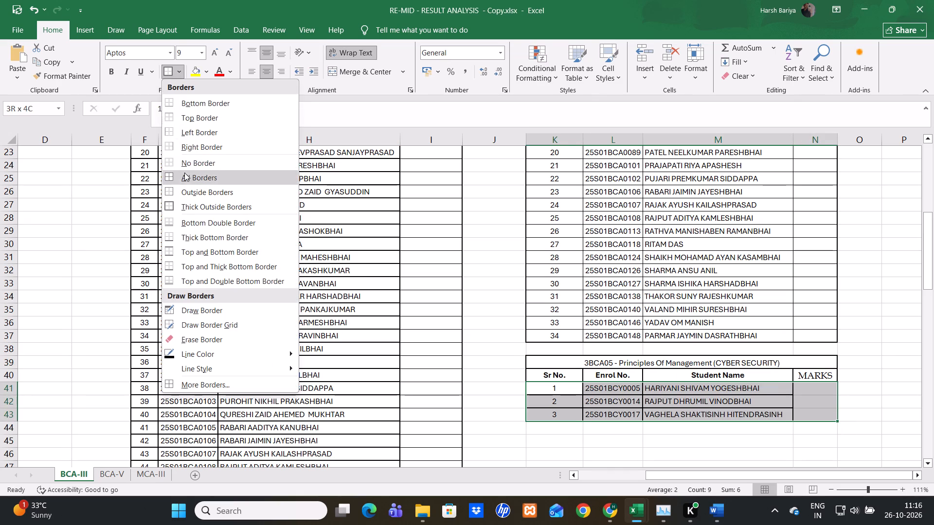
{"action": "left_click", "coordinate": [184, 174]}
{"action": "left_click", "coordinate": [180, 75]}
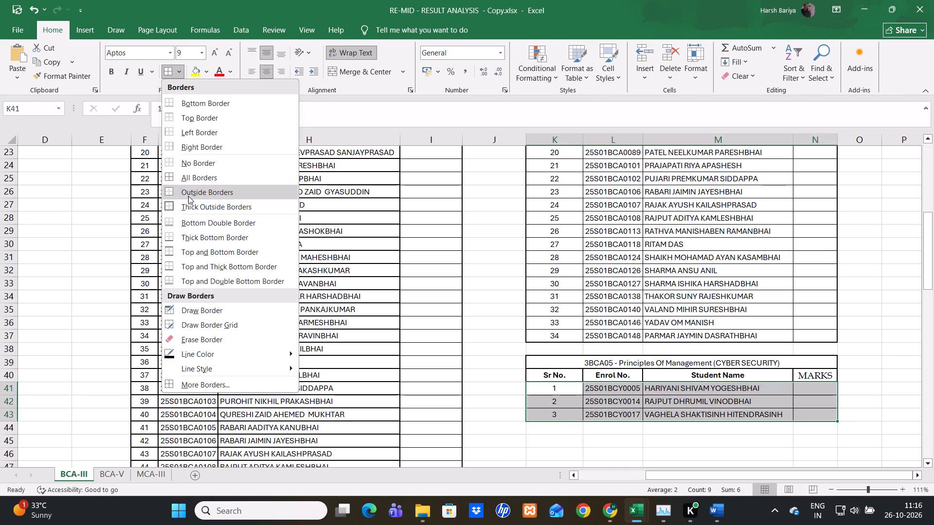
{"action": "left_click", "coordinate": [190, 203]}
{"action": "left_click", "coordinate": [533, 326]}
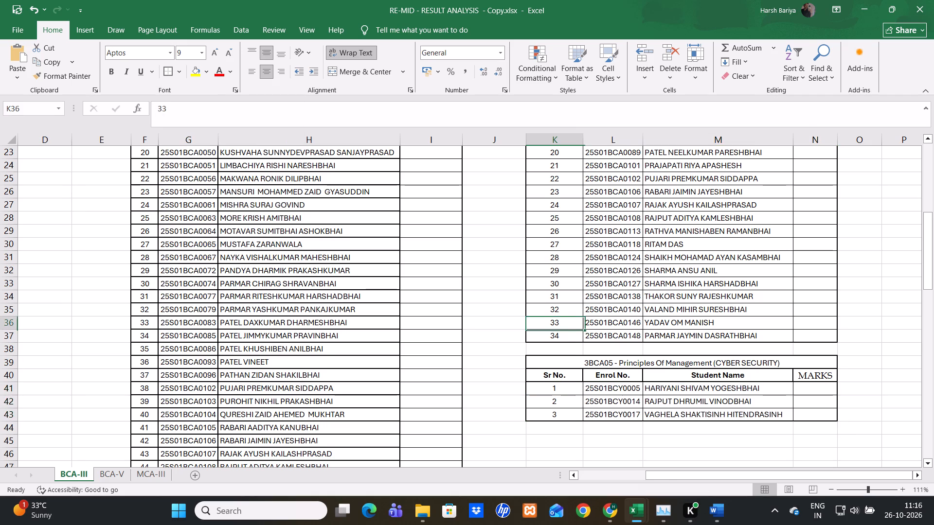
{"action": "scroll", "coordinate": [533, 326], "scroll_direction": "down", "scroll_amount": 1}
Switch to Word and close the PM ATTENDANCE CY.docx attendance sheet.
{"action": "key", "text": "alt+Tab"}
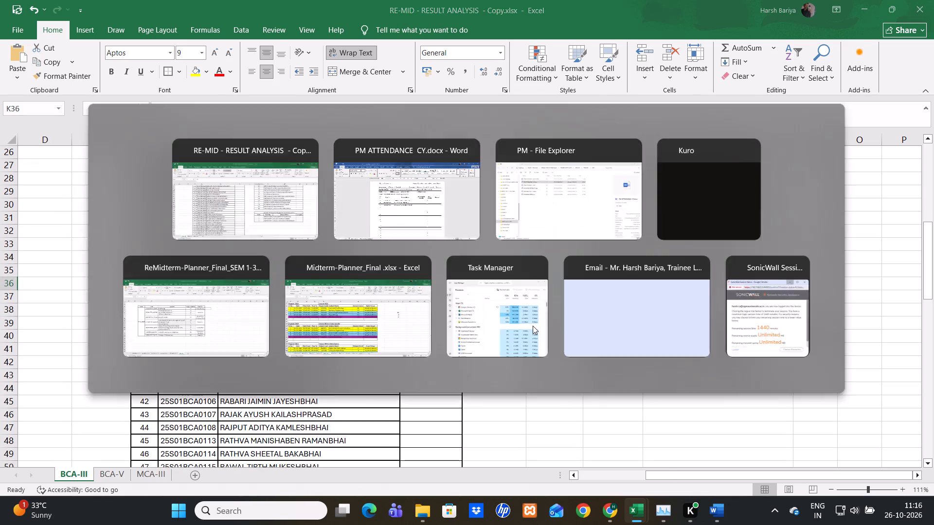
{"action": "left_click", "coordinate": [927, 0]}
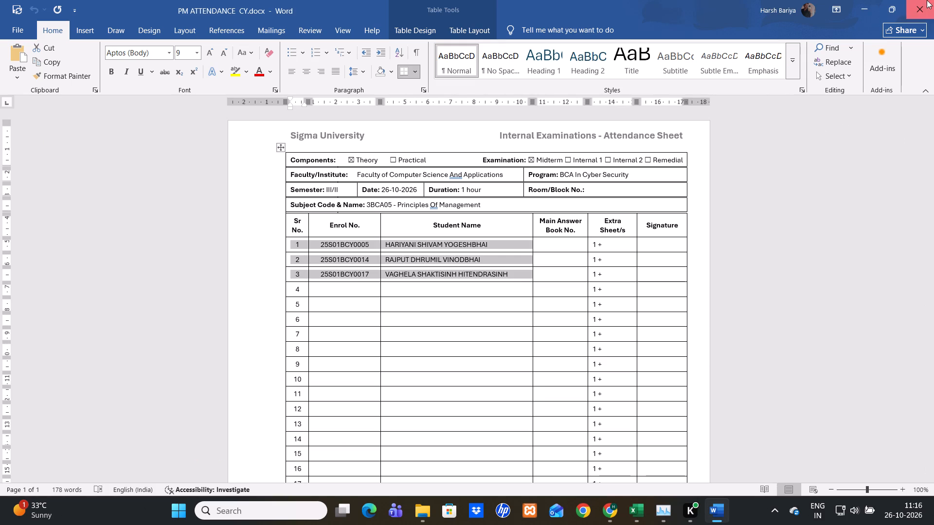
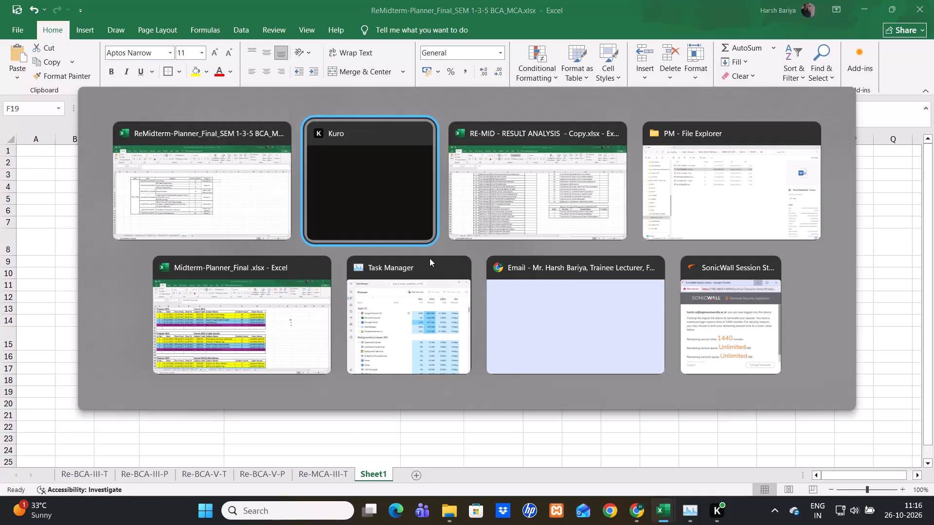
Switch to the PM folder in File Explorer and open the PM ATTENDANCE BSc.IT.docx attendance sheet.
{"action": "key", "text": "alt+Tab"}
{"action": "key", "text": "alt+Tab"}
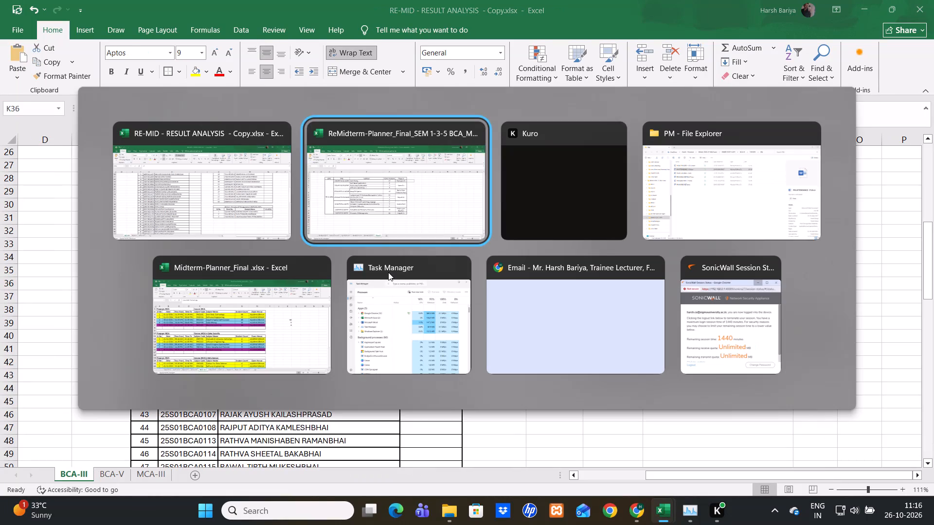
{"action": "key", "text": "alt+Tab"}
{"action": "key", "text": "alt+Tab"}
{"action": "key", "text": "alt+Tab"}
{"action": "key", "text": "alt+Tab"}
{"action": "key", "text": "alt+Tab"}
{"action": "key", "text": "alt+Tab"}
{"action": "key", "text": "alt+Tab"}
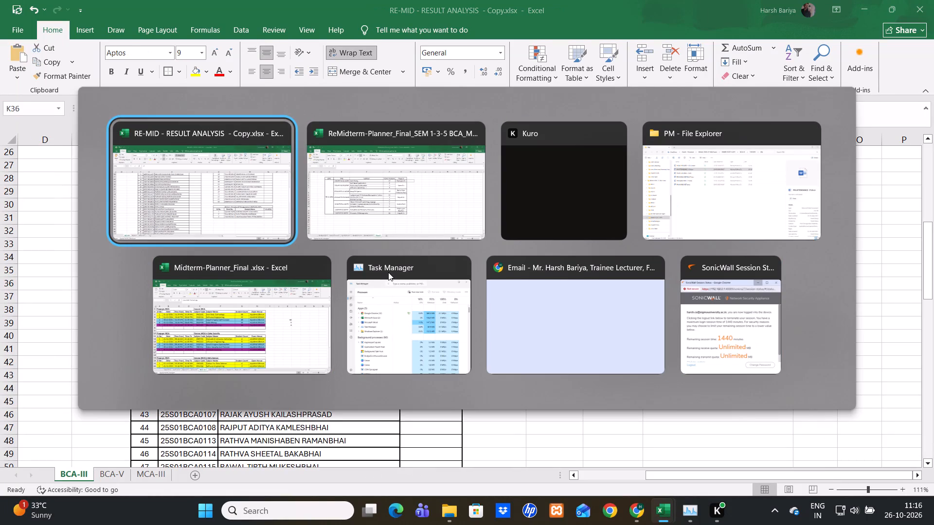
{"action": "key", "text": "alt+Tab"}
{"action": "key", "text": "alt+Tab"}
{"action": "key", "text": "alt+Tab"}
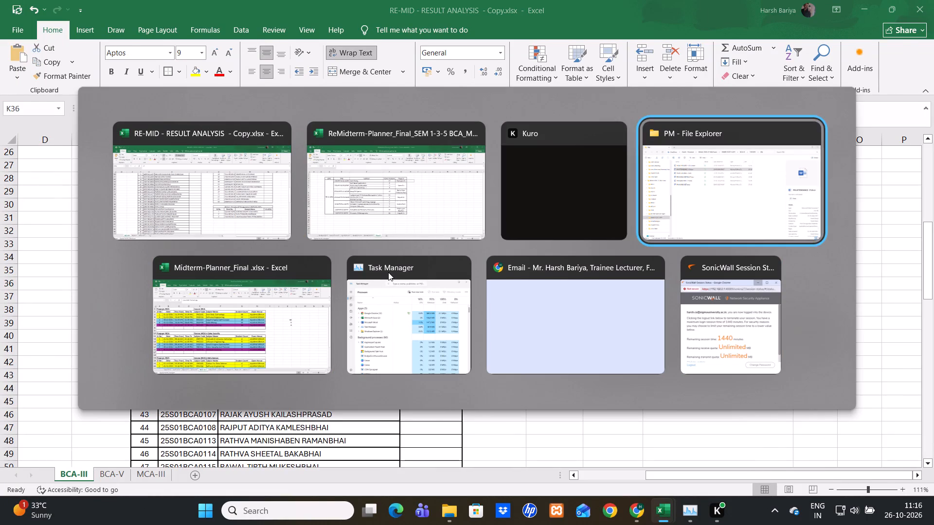
{"action": "double_click", "coordinate": [230, 101]}
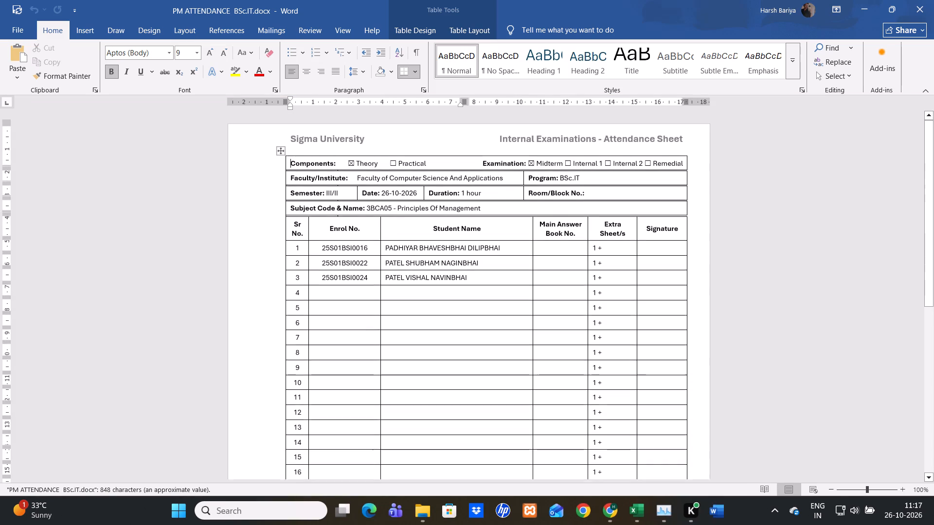
In the RE-MID - RESULT ANALYSIS workbook, copy the CYBER SECURITY title and header rows (K39:N40) to K45.
{"action": "key", "text": "alt+Tab"}
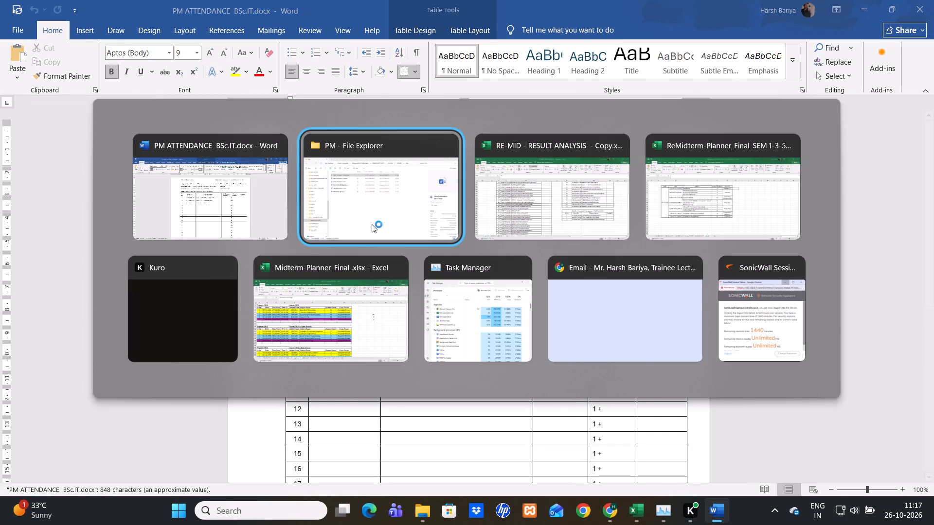
{"action": "key", "text": "alt+Tab"}
{"action": "left_click_drag", "start_coordinate": [646, 325], "coordinate": [650, 339]}
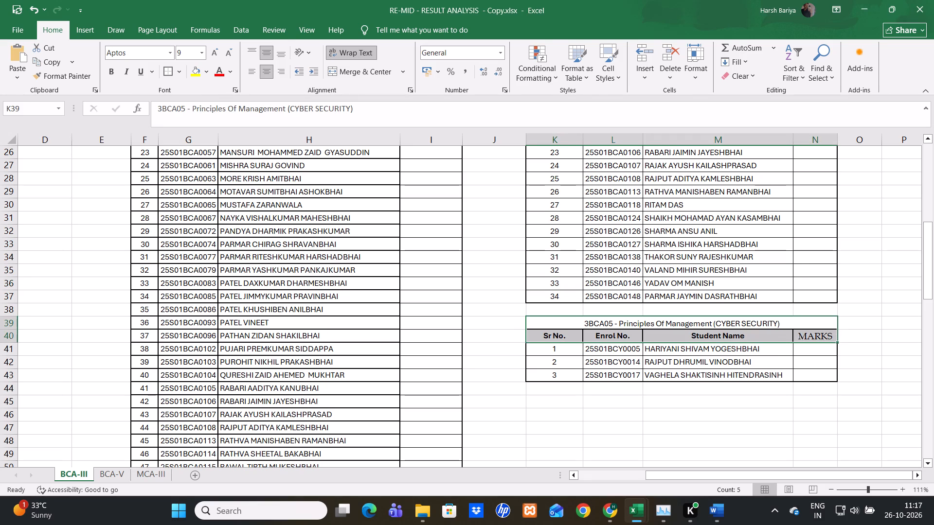
{"action": "key", "text": "ctrl+c"}
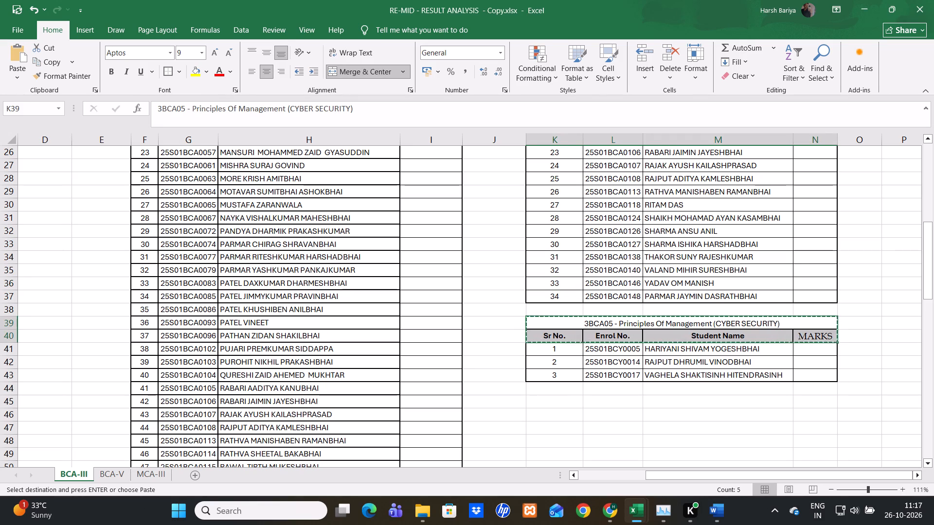
{"action": "left_click", "coordinate": [568, 402]}
{"action": "key", "text": "ctrl+v"}
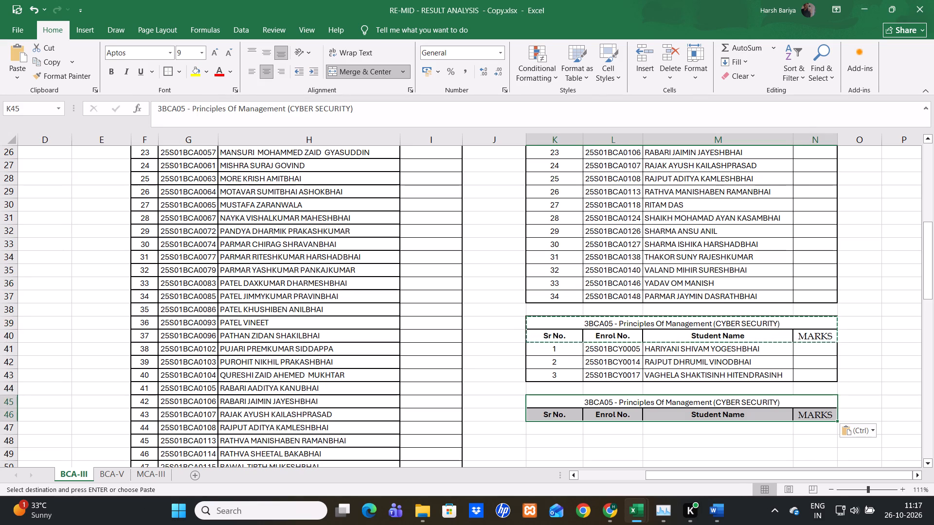
Change the new title in K45 to "3BCA05 - Principles Of Management (BSc.IT)".
{"action": "double_click", "coordinate": [780, 401]}
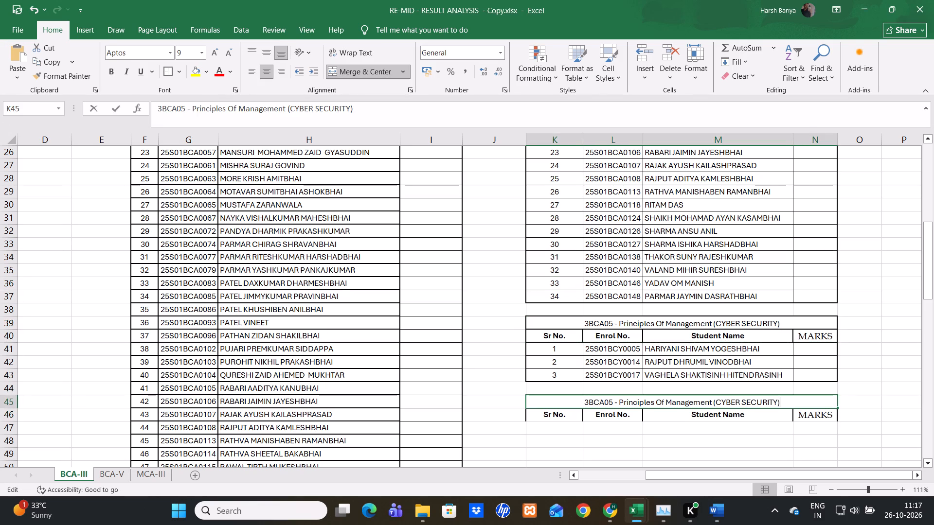
{"action": "key", "text": "BackSpace"}
{"action": "key", "text": "BackSpace"}
{"action": "key", "text": "BackSpace"}
{"action": "key", "text": "BackSpace"}
{"action": "key", "text": "BackSpace"}
{"action": "key", "text": "BackSpace"}
{"action": "key", "text": "BackSpace"}
{"action": "key", "text": "BackSpace"}
{"action": "key", "text": "BackSpace"}
{"action": "key", "text": "BackSpace"}
{"action": "key", "text": "BackSpace"}
{"action": "key", "text": "BackSpace"}
{"action": "key", "text": "BackSpace"}
{"action": "key", "text": "BackSpace"}
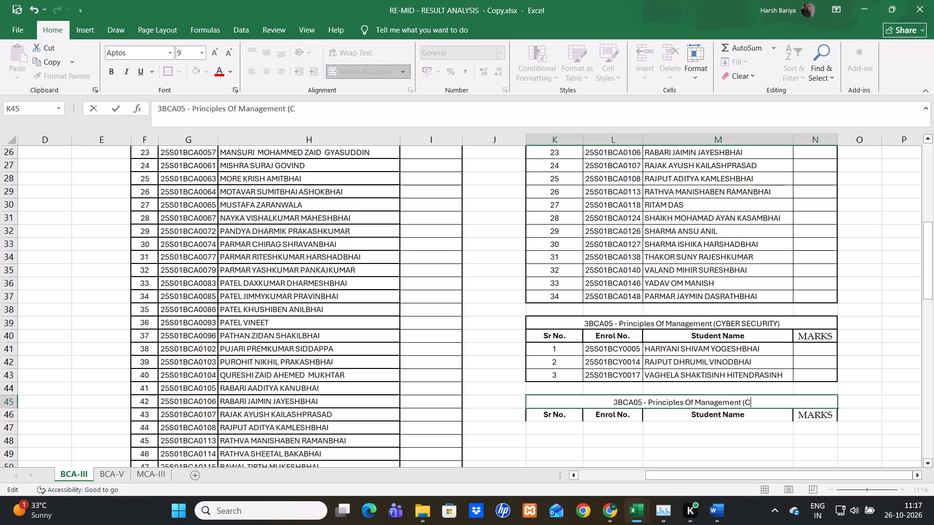
{"action": "key", "text": "BackSpace"}
{"action": "key", "text": "BackSpace"}
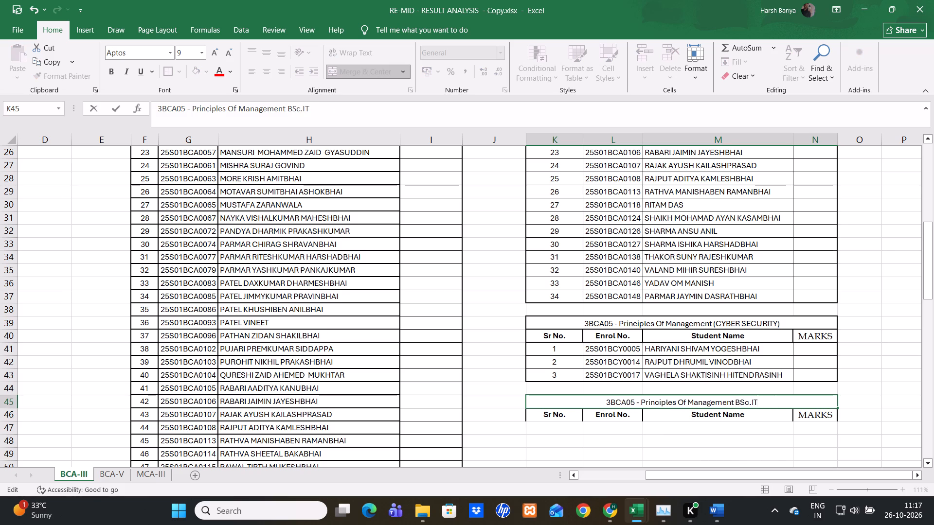
{"action": "key", "text": "shift+parenright"}
{"action": "key", "text": "Left"}
{"action": "key", "text": "Left"}
{"action": "key", "text": "Left"}
{"action": "key", "text": "Left"}
{"action": "key", "text": "Left"}
{"action": "key", "text": "Left"}
{"action": "key", "text": "Left"}
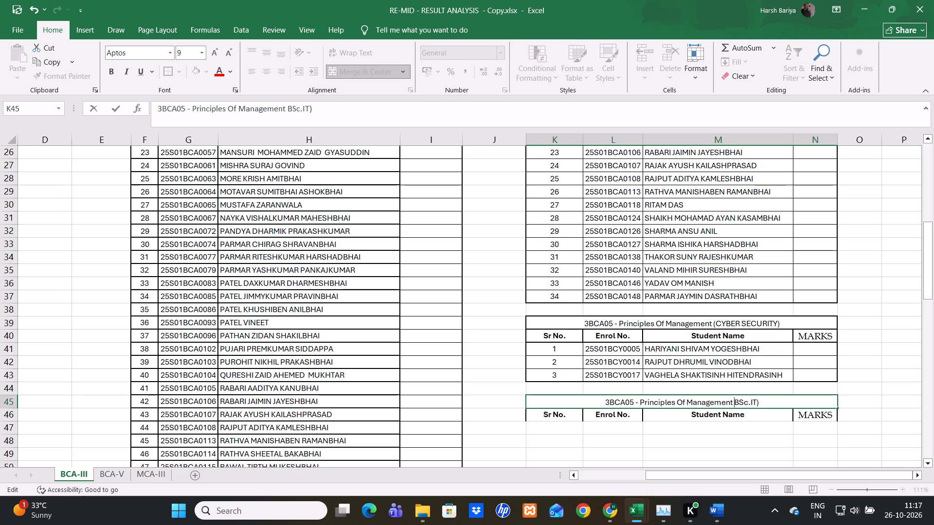
{"action": "key", "text": "shift+parenleft"}
Copy the three student rows from the PM ATTENDANCE BSc.IT Word table into the BSc.IT list, starting at K47.
{"action": "key", "text": "alt+Tab"}
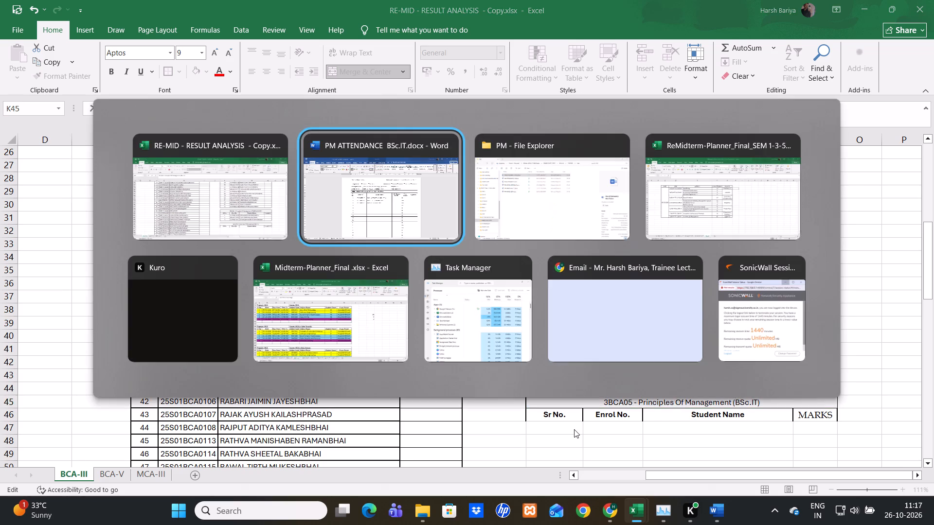
{"action": "left_click_drag", "start_coordinate": [294, 245], "coordinate": [363, 271]}
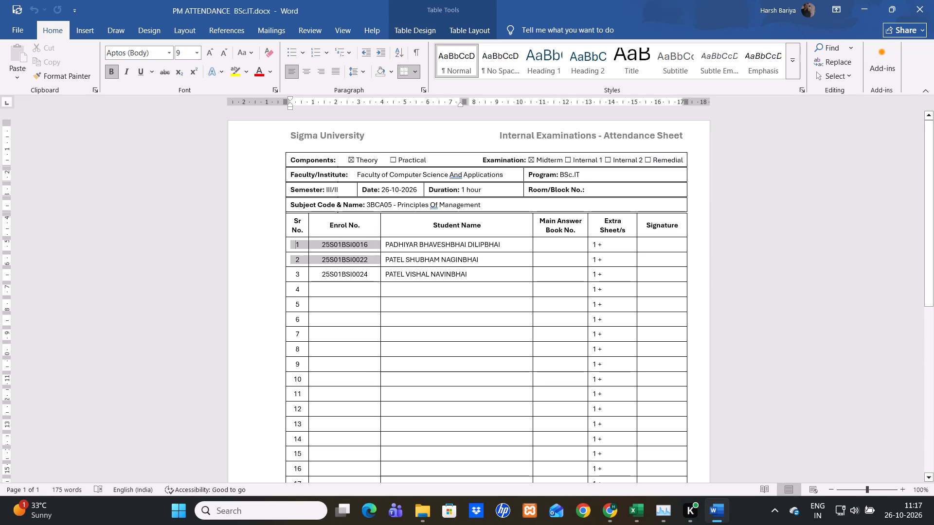
{"action": "left_click_drag", "start_coordinate": [363, 271], "coordinate": [393, 278]}
{"action": "key", "text": "ctrl+c"}
{"action": "key", "text": "alt+Tab"}
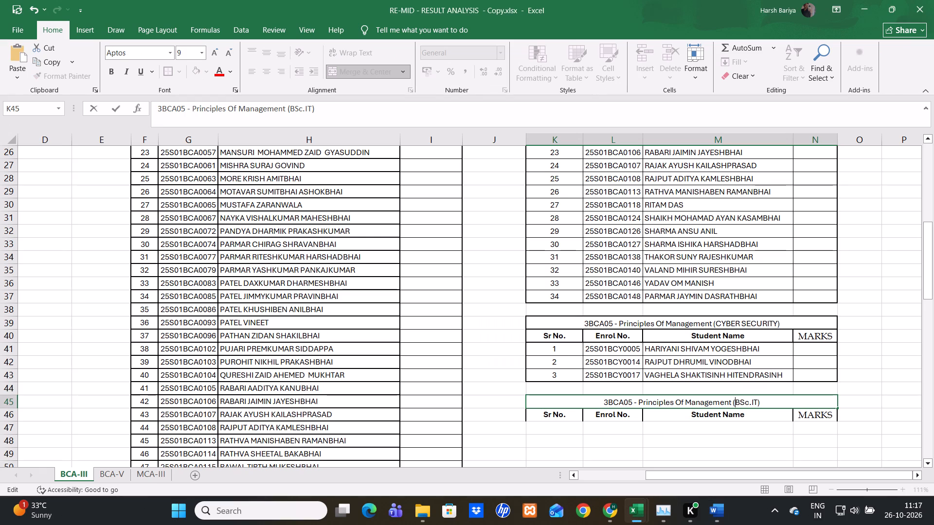
{"action": "left_click", "coordinate": [565, 426]}
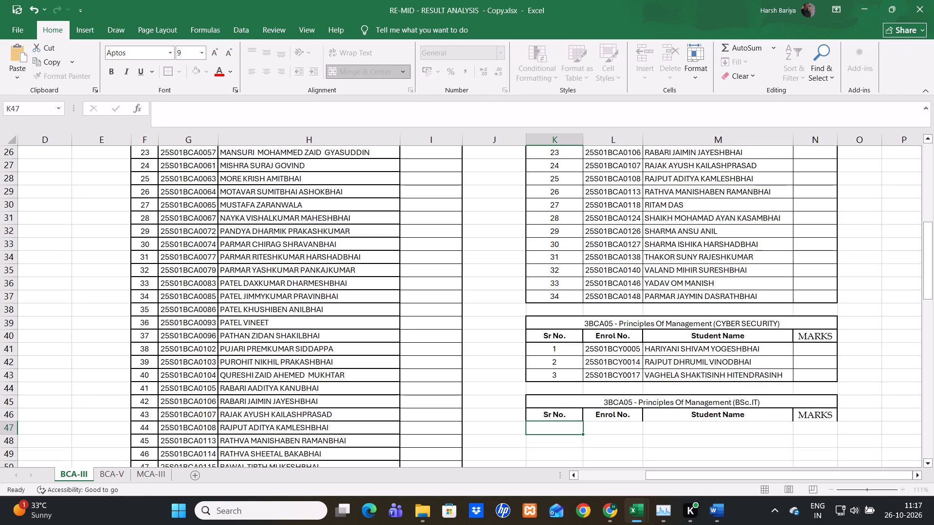
{"action": "key", "text": "ctrl+v"}
{"action": "double_click", "coordinate": [576, 390]}
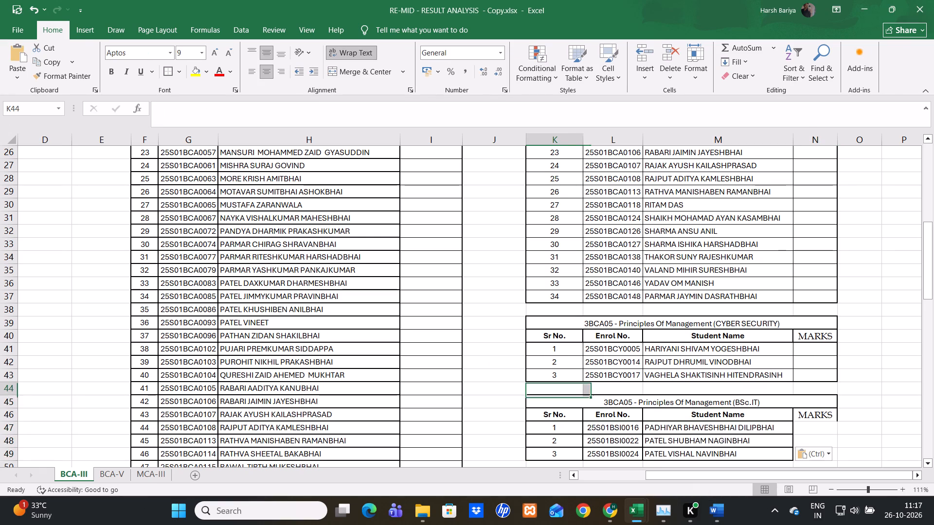
Apply all borders and a thick outside border to the three BSc.IT student rows, including the MARKS column (K47:N49).
{"action": "scroll", "coordinate": [576, 390], "scroll_direction": "down", "scroll_amount": 1}
{"action": "scroll", "coordinate": [643, 390], "scroll_direction": "down", "scroll_amount": 1}
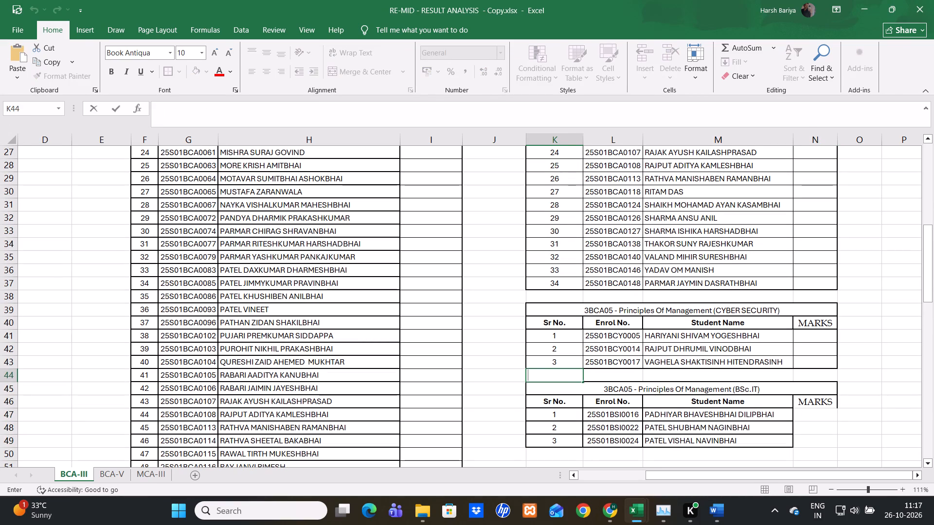
{"action": "left_click_drag", "start_coordinate": [580, 415], "coordinate": [809, 440]}
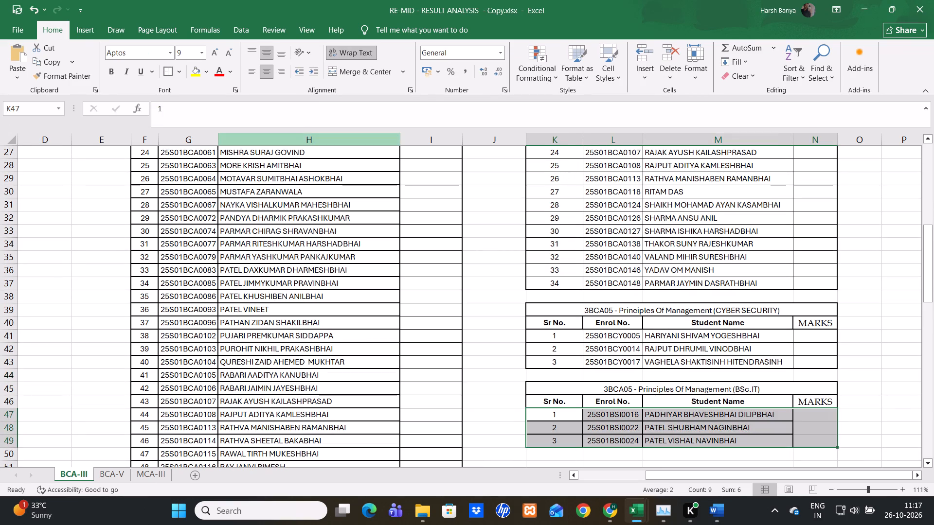
{"action": "left_click", "coordinate": [178, 70]}
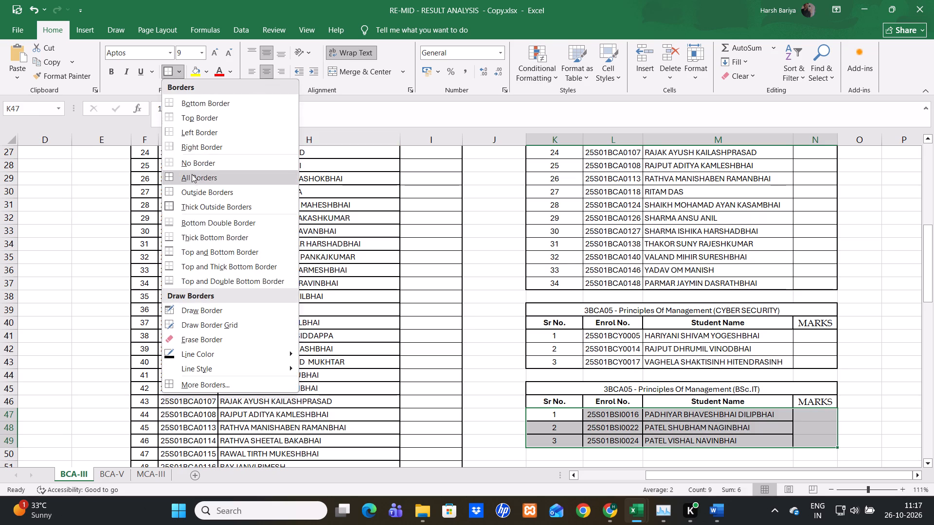
{"action": "left_click", "coordinate": [192, 177]}
{"action": "left_click", "coordinate": [181, 77]}
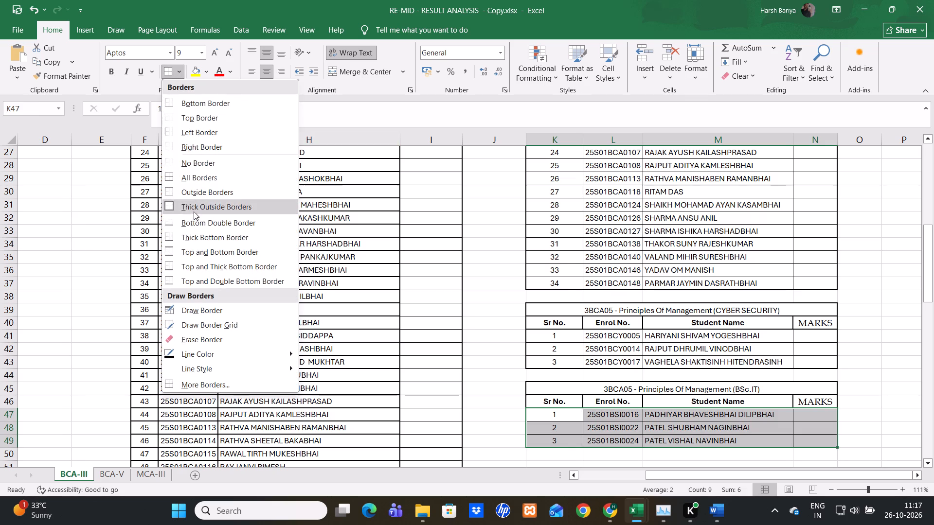
{"action": "left_click", "coordinate": [208, 205]}
Save the result analysis workbook.
{"action": "left_click", "coordinate": [570, 341]}
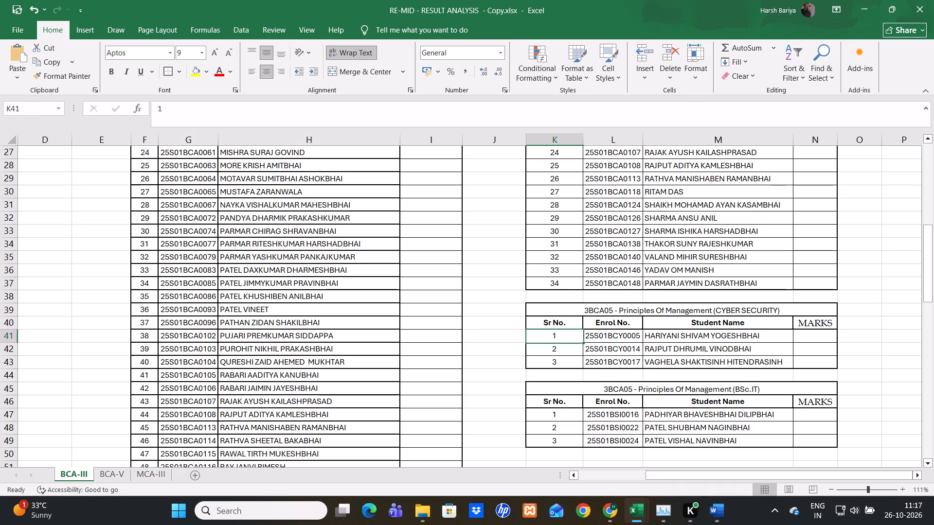
{"action": "key", "text": "ctrl+s"}
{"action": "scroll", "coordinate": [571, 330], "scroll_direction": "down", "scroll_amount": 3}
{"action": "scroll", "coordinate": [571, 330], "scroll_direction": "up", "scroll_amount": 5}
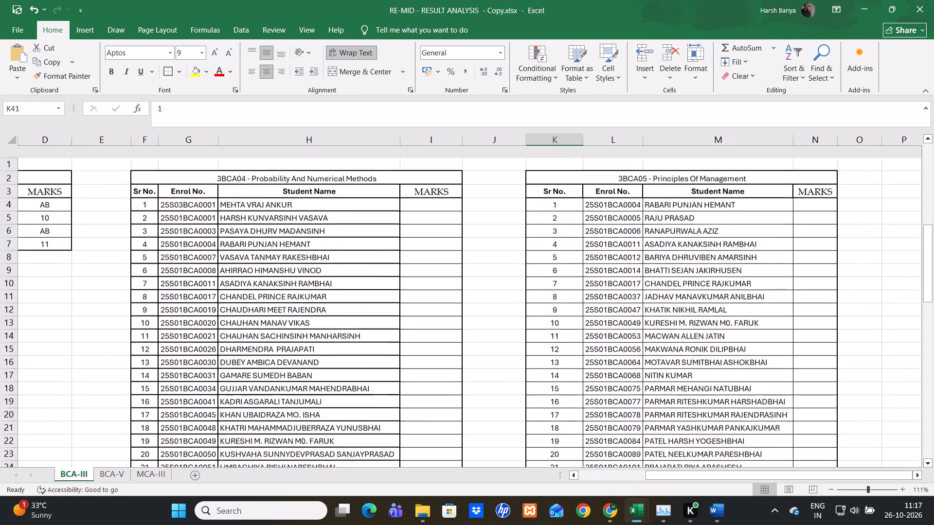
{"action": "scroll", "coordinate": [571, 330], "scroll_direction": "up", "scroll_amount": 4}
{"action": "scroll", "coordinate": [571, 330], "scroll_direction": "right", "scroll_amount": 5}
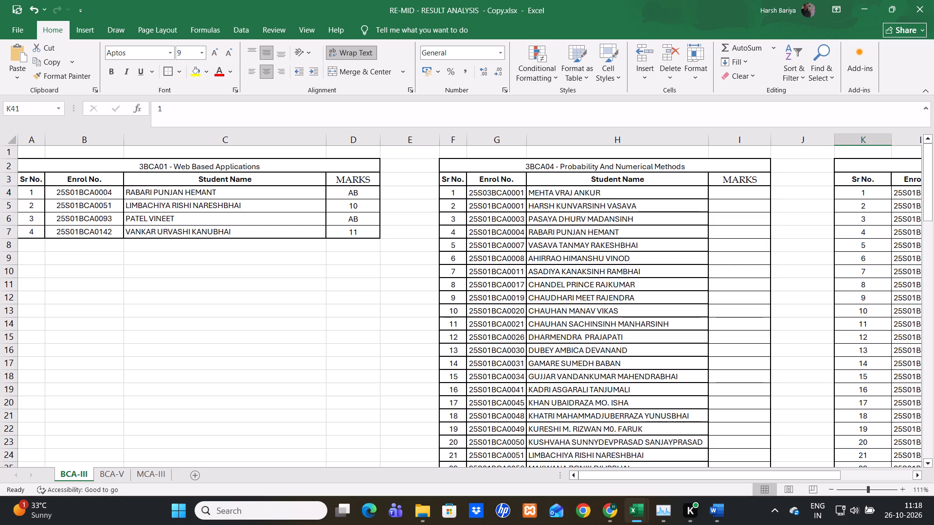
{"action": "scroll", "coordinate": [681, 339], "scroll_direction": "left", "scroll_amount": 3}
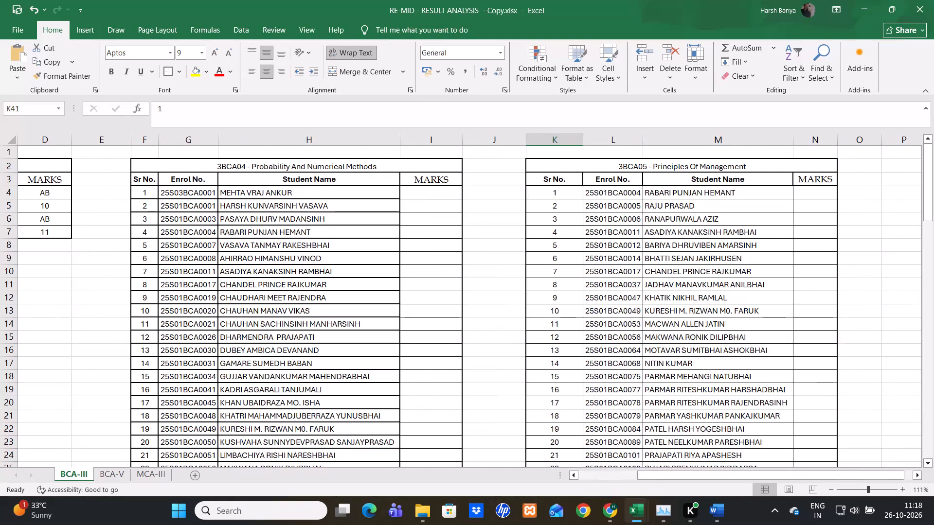
Switch to Word and close the PM ATTENDANCE BSc.IT.docx attendance sheet.
{"action": "key", "text": "alt+Tab"}
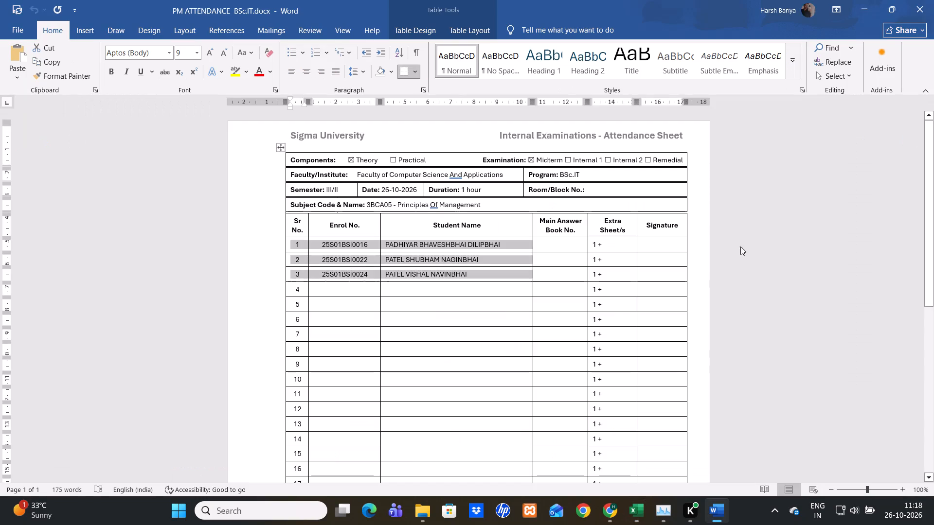
{"action": "left_click", "coordinate": [933, 1]}
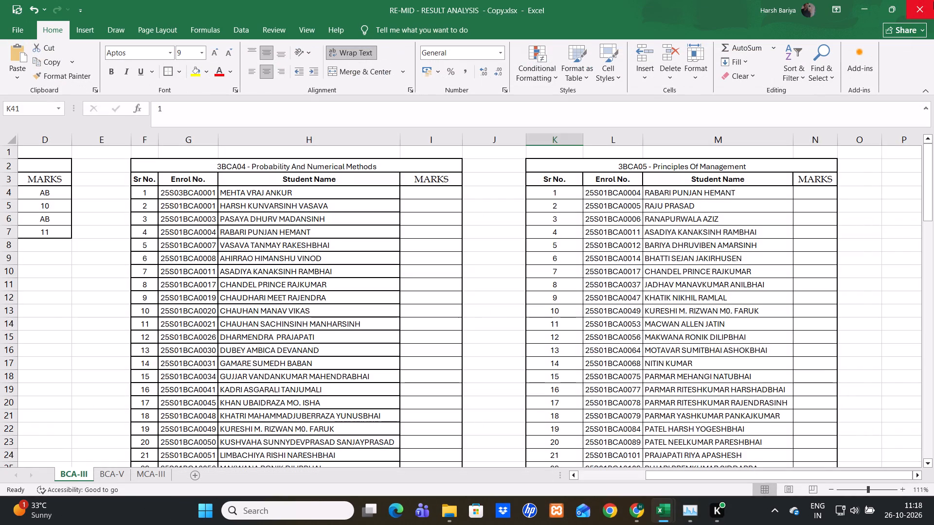
In File Explorer, go up to the THEORY folder and open OOPL ATTENDANCE.docx from its OOPL subfolder.
{"action": "key", "text": "alt+Tab"}
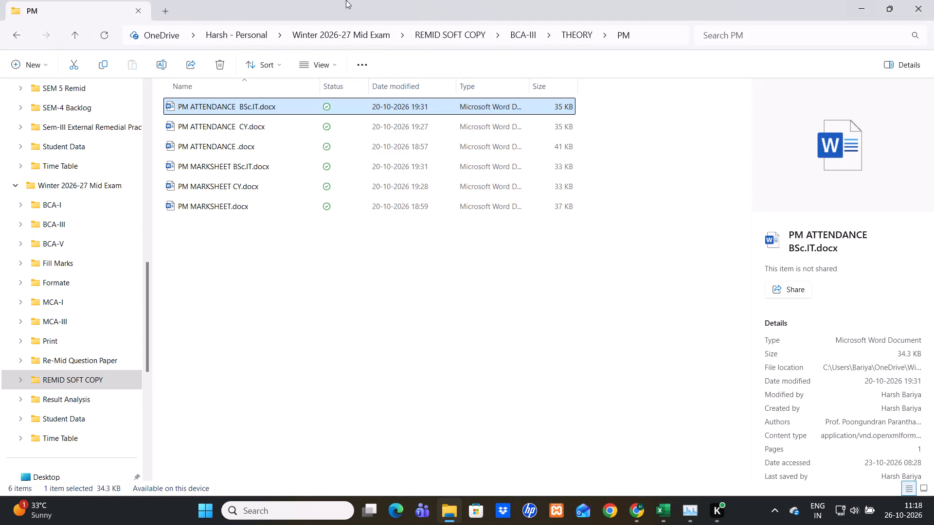
{"action": "left_click", "coordinate": [76, 37]}
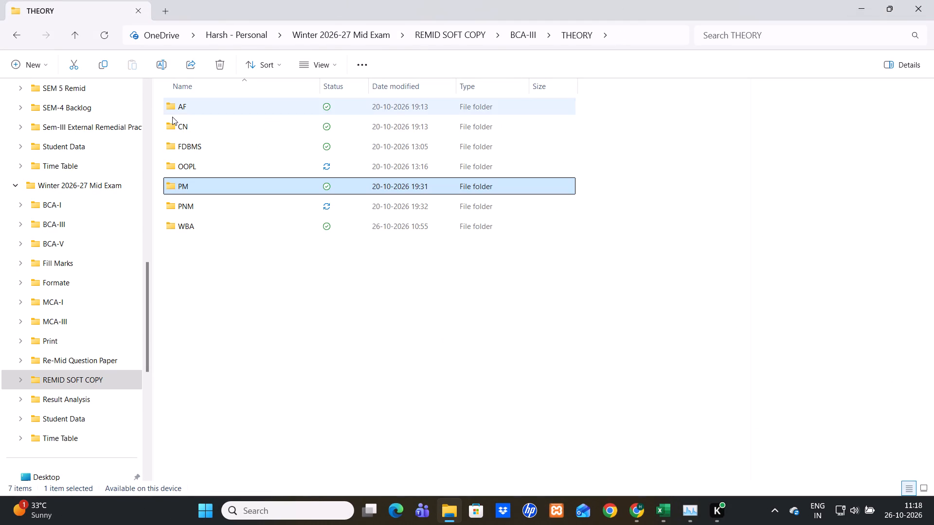
{"action": "double_click", "coordinate": [203, 163]}
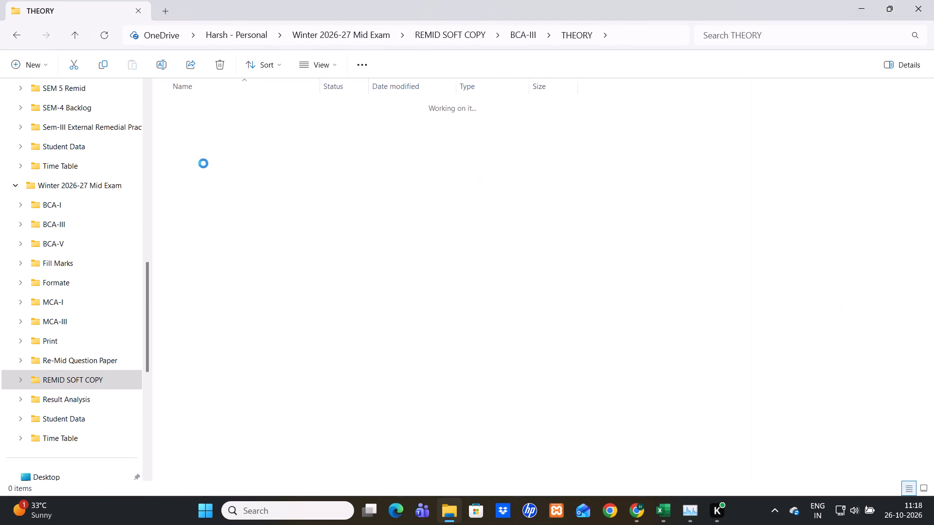
{"action": "double_click", "coordinate": [215, 110]}
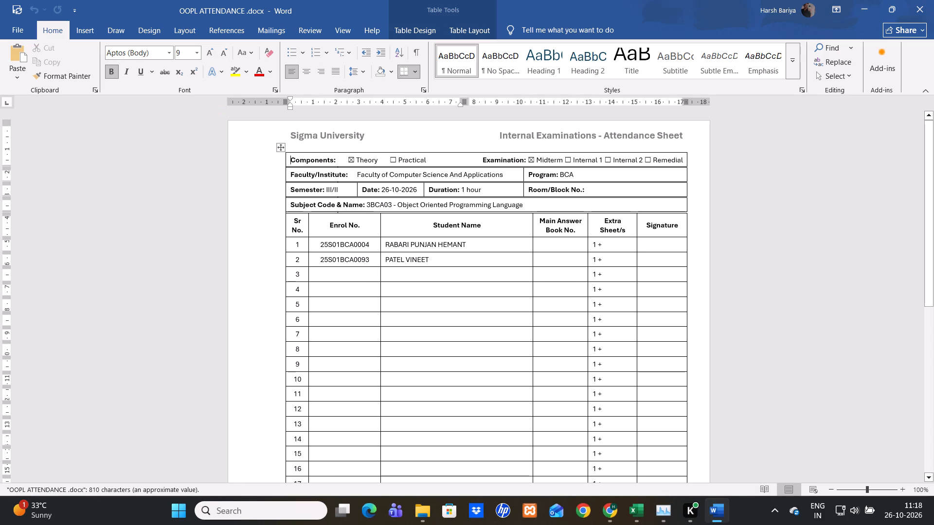
In the BCA-III sheet, copy the Web Based Applications title and header rows (A2:D3) to A9 for a new list.
{"action": "key", "text": "alt+Tab"}
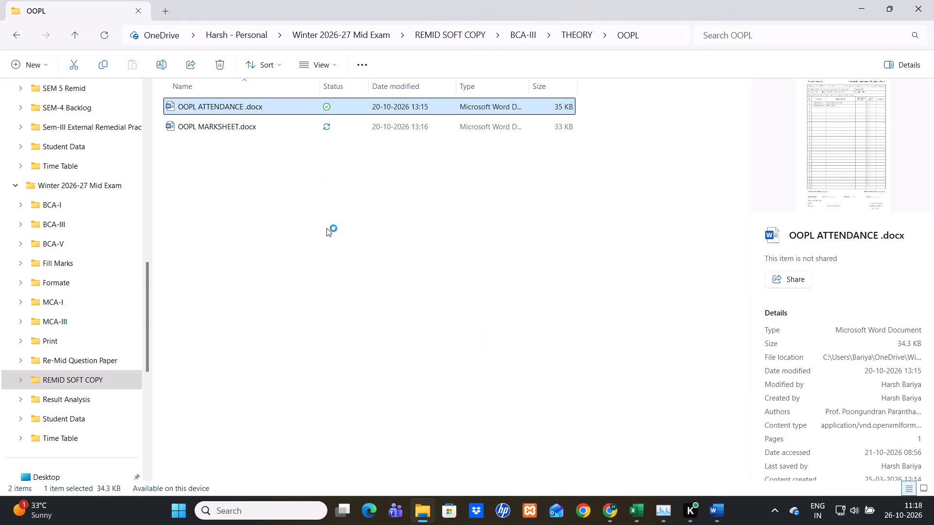
{"action": "key", "text": "alt+Tab"}
{"action": "key", "text": "alt+Tab"}
{"action": "scroll", "coordinate": [328, 229], "scroll_direction": "right", "scroll_amount": 6}
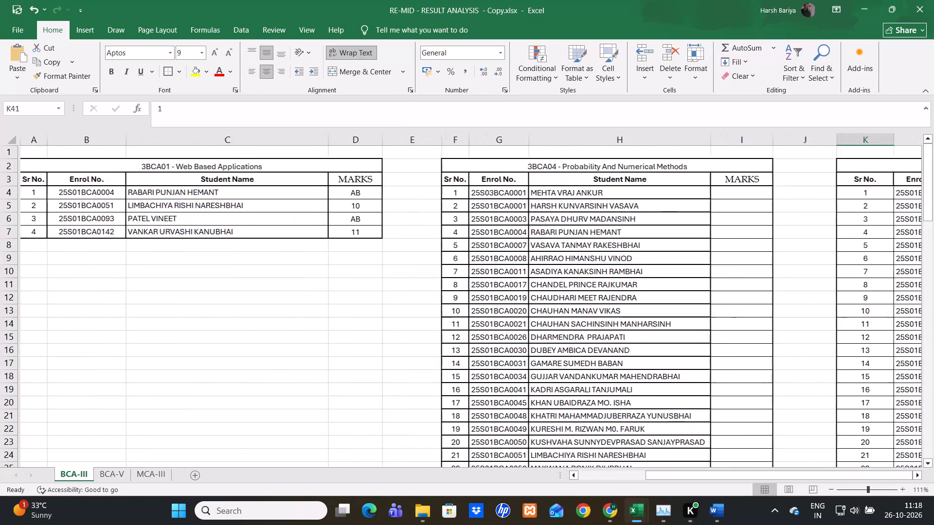
{"action": "left_click_drag", "start_coordinate": [233, 163], "coordinate": [232, 179]}
{"action": "key", "text": "ctrl+c"}
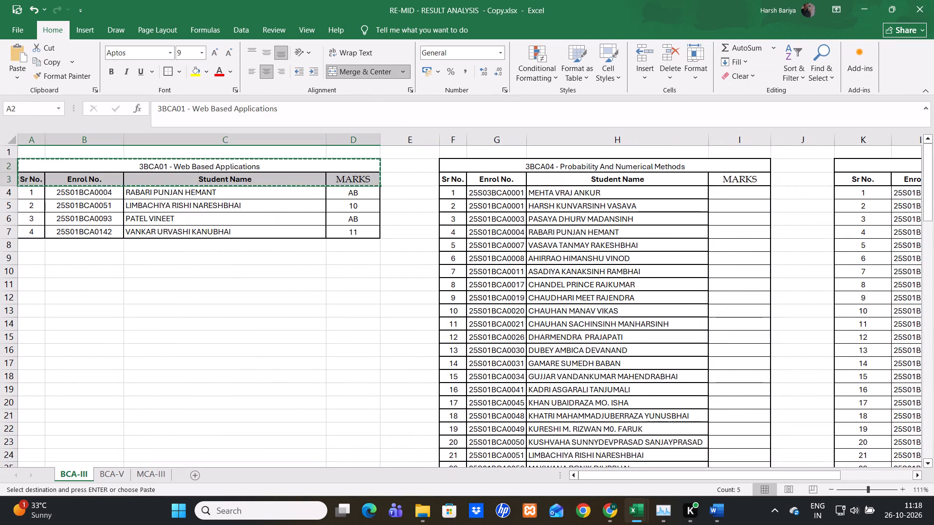
{"action": "left_click", "coordinate": [36, 262]}
{"action": "key", "text": "ctrl+v"}
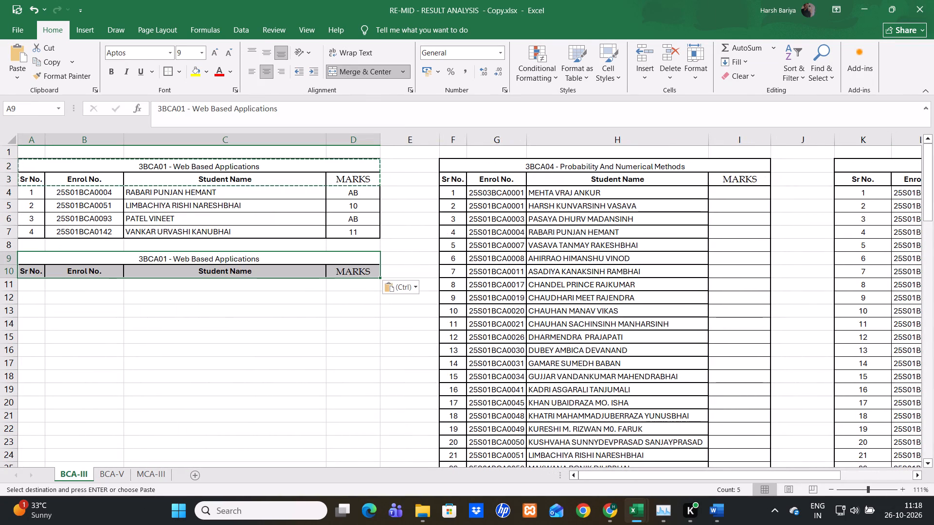
Replace the copied title in A9 with the attendance sheet's subject, 3BCA03 - Object Oriented Programming Language.
{"action": "key", "text": "alt+Tab"}
{"action": "key", "text": "alt+Tab"}
{"action": "key", "text": "alt+Tab"}
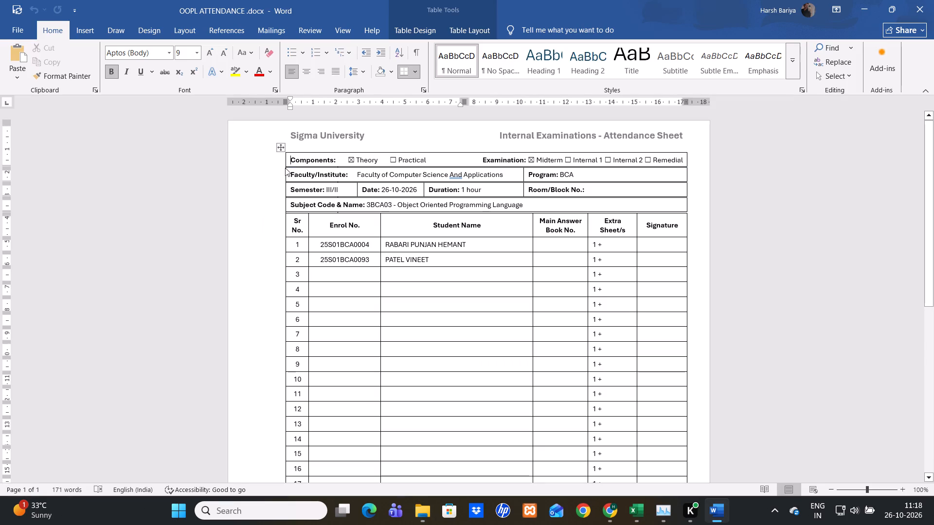
{"action": "left_click_drag", "start_coordinate": [528, 205], "coordinate": [377, 208]}
{"action": "key", "text": "ctrl+c"}
{"action": "key", "text": "alt+Tab"}
{"action": "key", "text": "alt+Tab"}
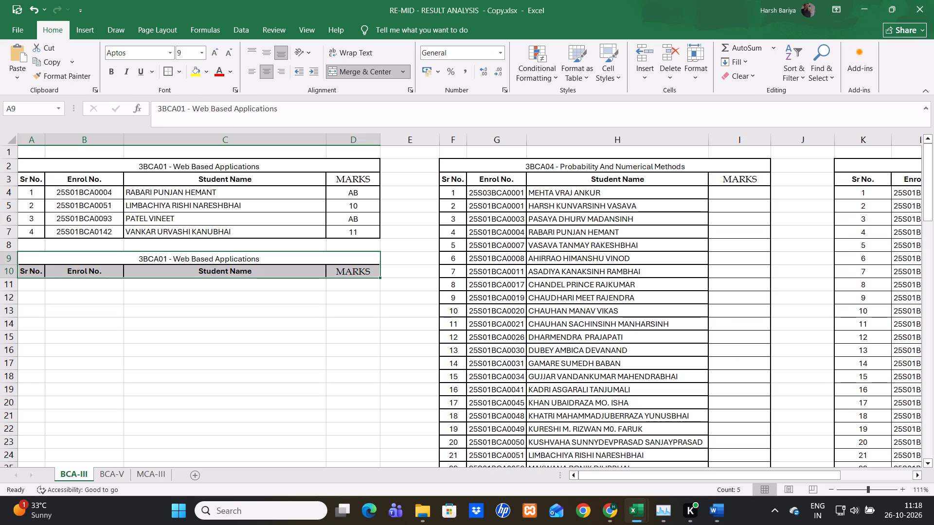
{"action": "double_click", "coordinate": [271, 258]}
{"action": "left_click_drag", "start_coordinate": [271, 258], "coordinate": [139, 258]}
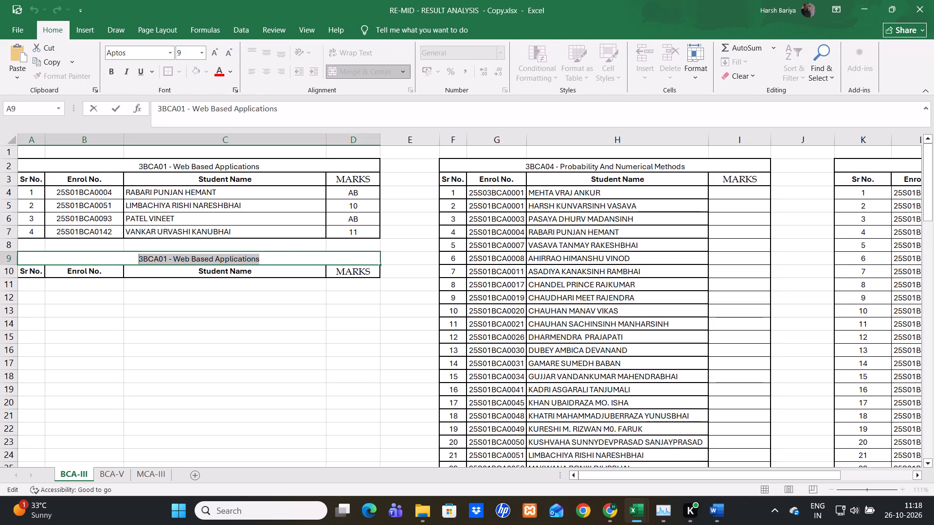
{"action": "left_click_drag", "start_coordinate": [139, 258], "coordinate": [139, 258]}
{"action": "key", "text": "ctrl+v"}
Copy the serial numbers, enrolment numbers and names of the two students from OOPL ATTENDANCE.docx into the BCA-III sheet at A11.
{"action": "key", "text": "alt+Tab"}
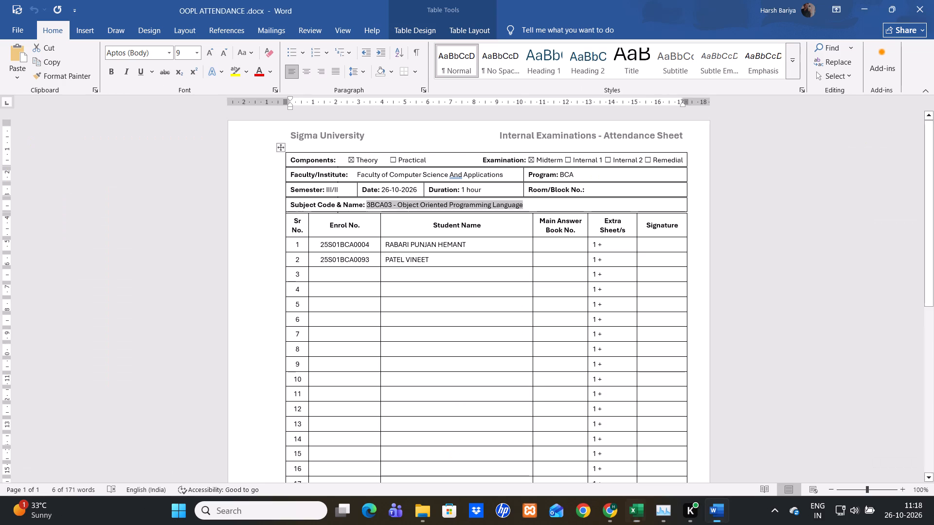
{"action": "left_click_drag", "start_coordinate": [295, 245], "coordinate": [389, 255]}
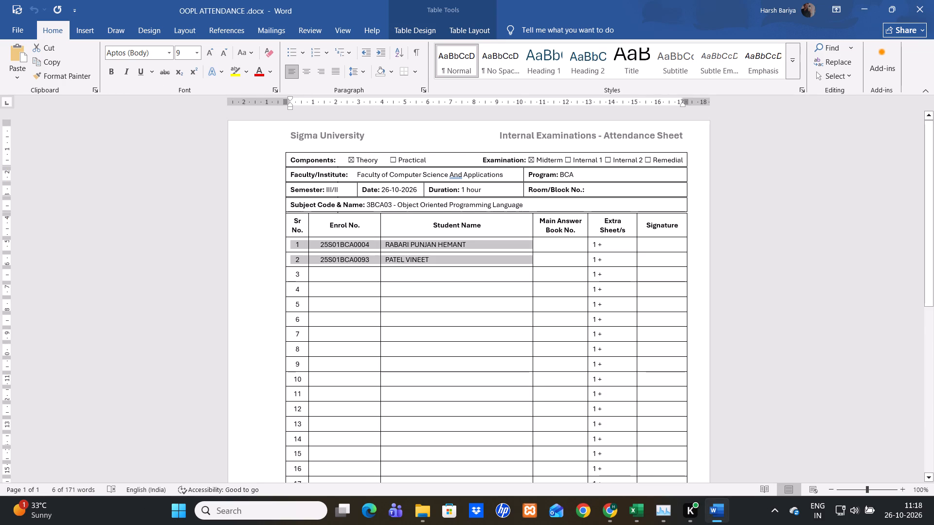
{"action": "key", "text": "ctrl+c"}
{"action": "key", "text": "alt+Tab"}
{"action": "left_click", "coordinate": [38, 285]}
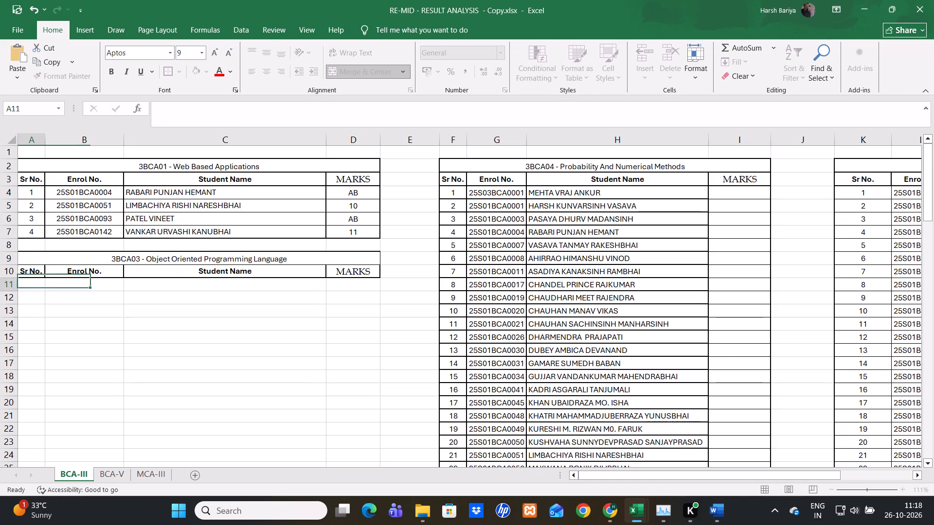
{"action": "key", "text": "ctrl+v"}
{"action": "left_click", "coordinate": [137, 361]}
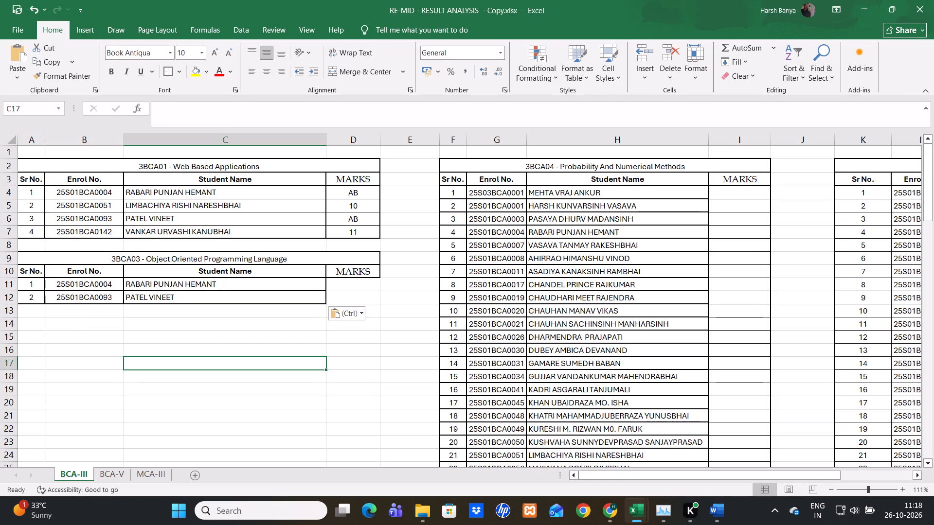
Apply All Borders and Thick Outside Borders to the OOPL student rows including the marks column, A11:D12.
{"action": "left_click_drag", "start_coordinate": [41, 283], "coordinate": [342, 292]}
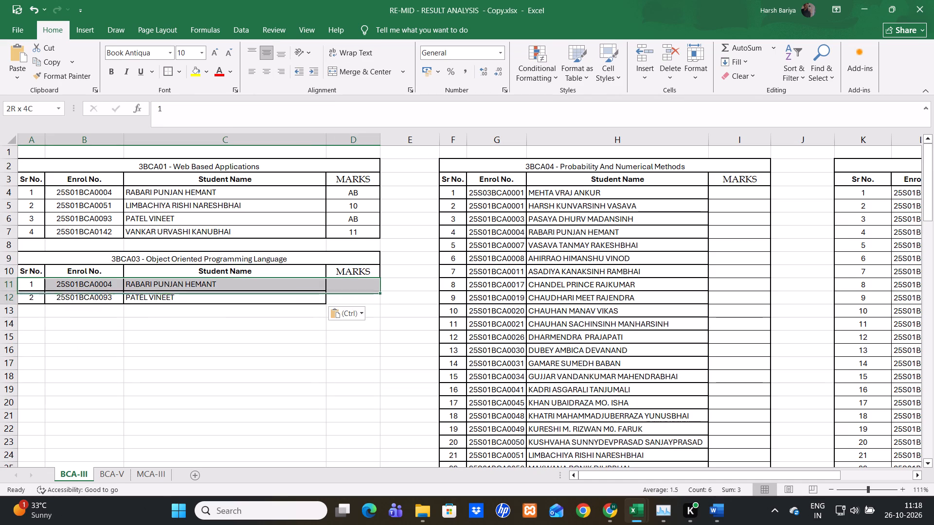
{"action": "left_click_drag", "start_coordinate": [342, 292], "coordinate": [342, 293]}
{"action": "left_click", "coordinate": [175, 73]}
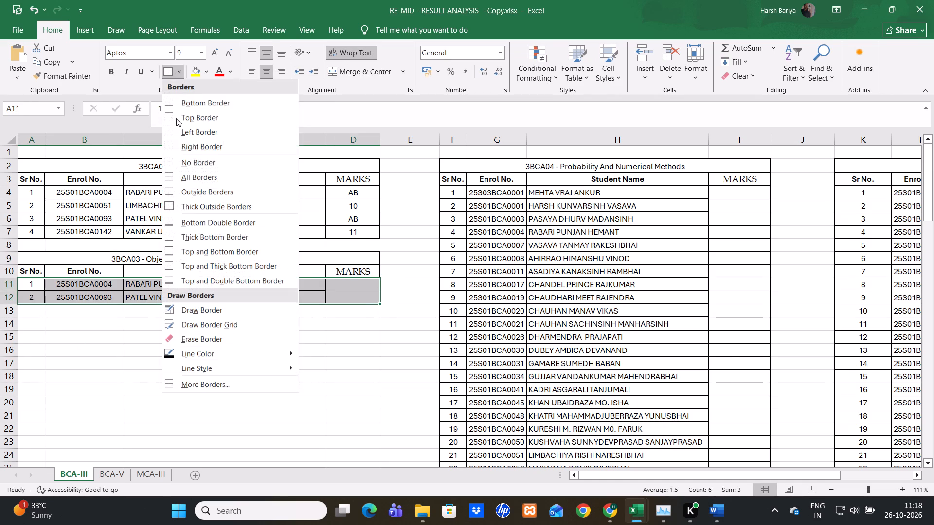
{"action": "left_click", "coordinate": [187, 180]}
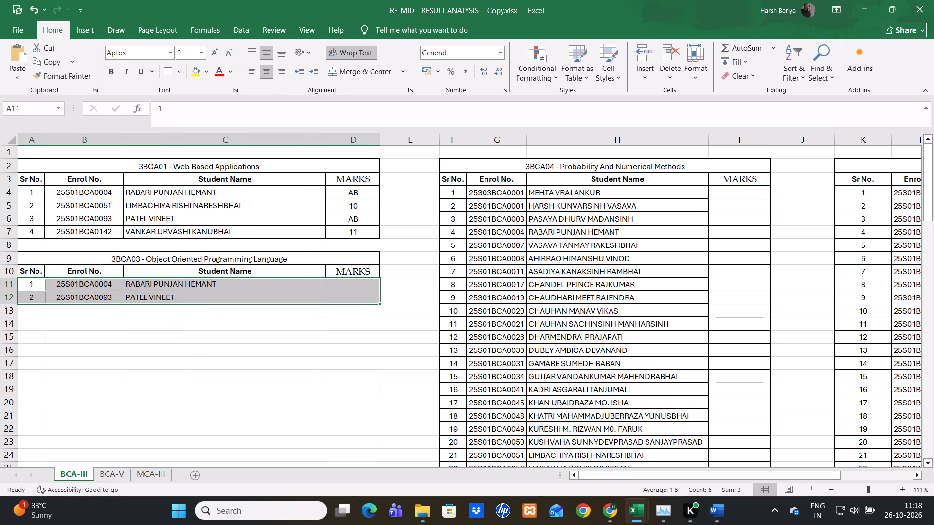
{"action": "left_click", "coordinate": [180, 73]}
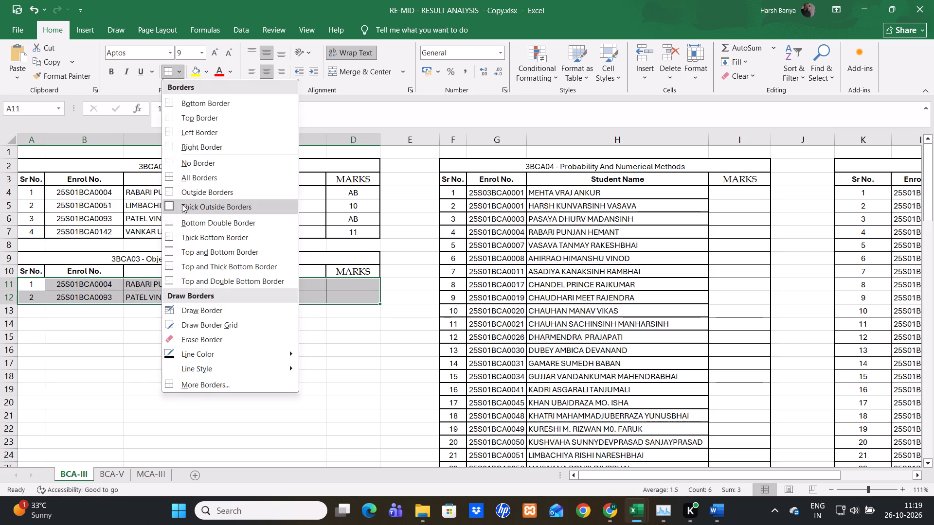
{"action": "left_click", "coordinate": [182, 204]}
{"action": "left_click", "coordinate": [209, 337]}
Close OOPL ATTENDANCE.docx in Word and open FDBMS ATTENDANCE.docx from the FDBMS subfolder of THEORY in File Explorer.
{"action": "key", "text": "alt+Tab"}
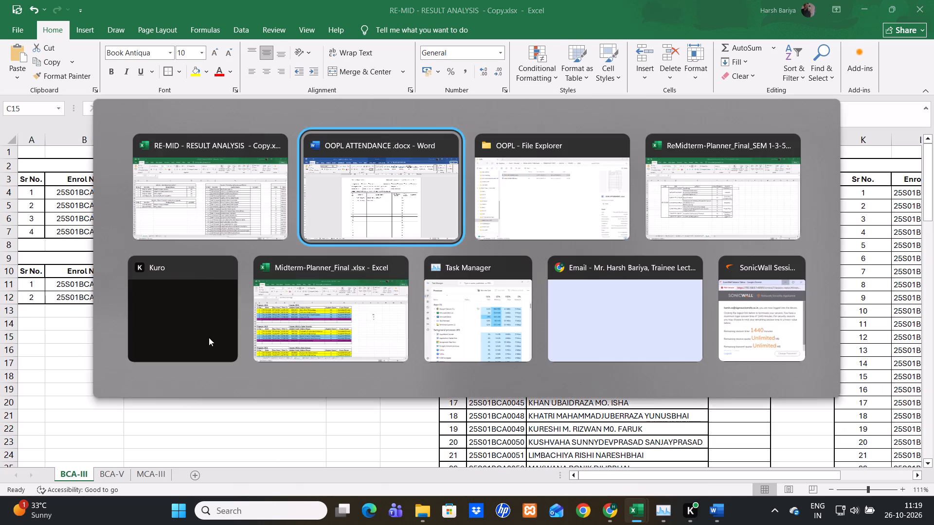
{"action": "left_click", "coordinate": [933, 0]}
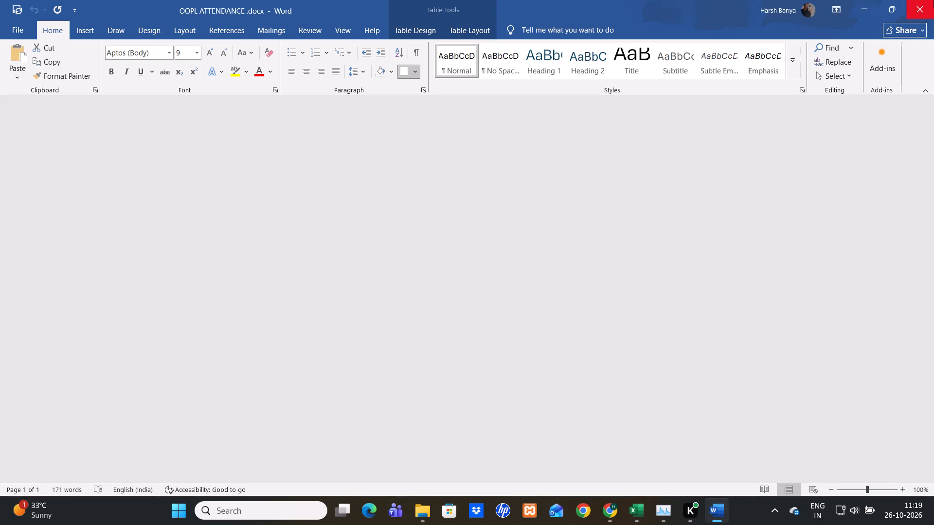
{"action": "key", "text": "alt+Tab"}
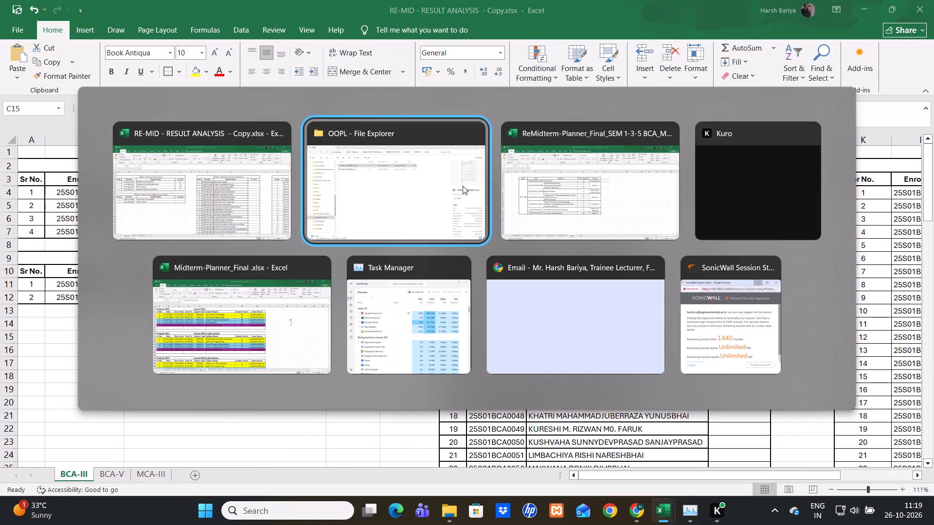
{"action": "left_click", "coordinate": [74, 33]}
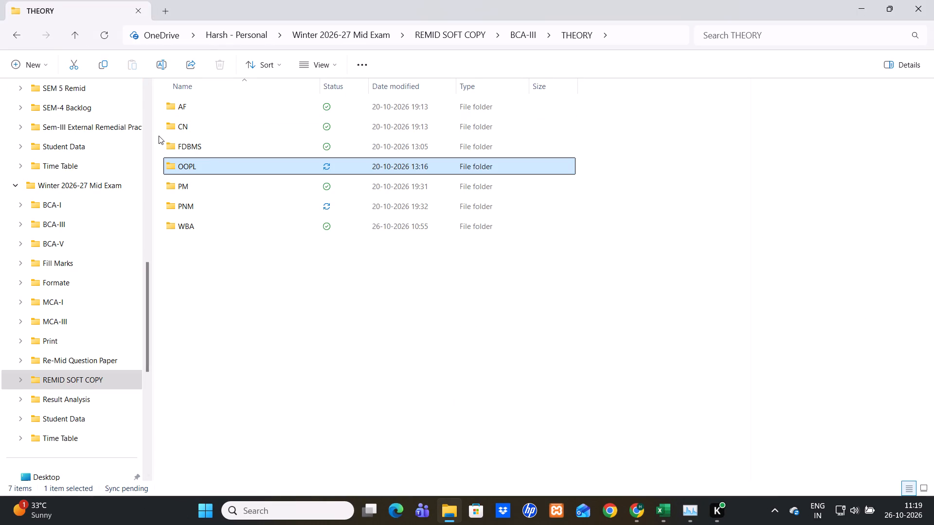
{"action": "double_click", "coordinate": [207, 149]}
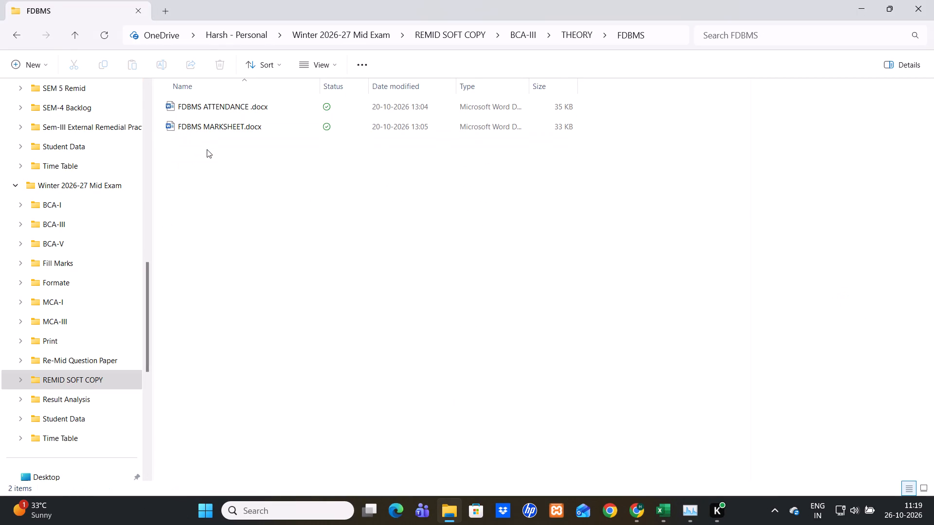
{"action": "double_click", "coordinate": [205, 108]}
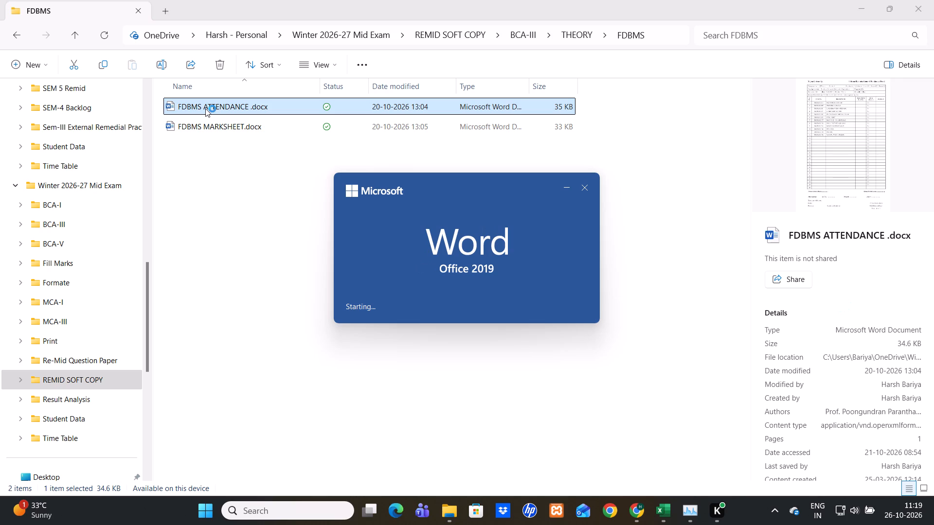
In the BCA-III sheet of the result analysis workbook, copy the OOPL title and header rows (A9:D10) to A14.
{"action": "key", "text": "alt+Tab"}
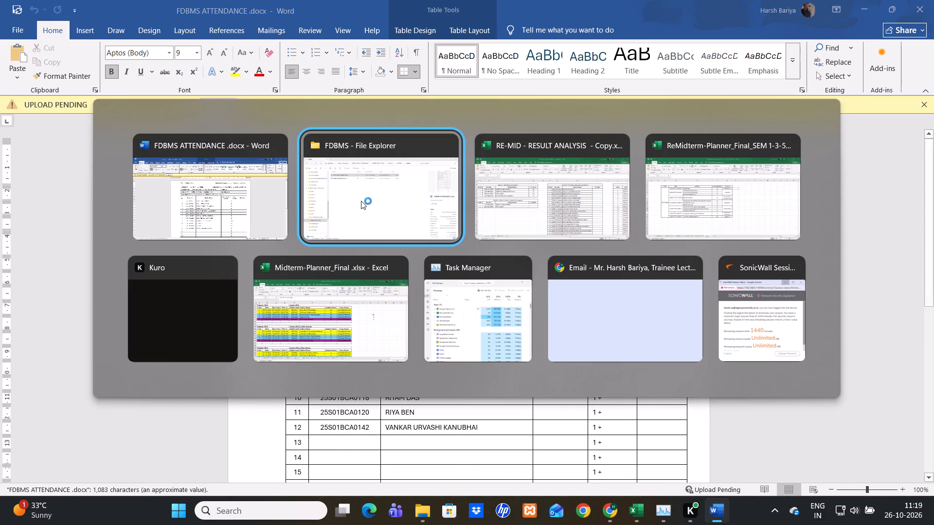
{"action": "key", "text": "alt+Tab"}
{"action": "left_click_drag", "start_coordinate": [241, 260], "coordinate": [245, 270]}
{"action": "key", "text": "ctrl+c"}
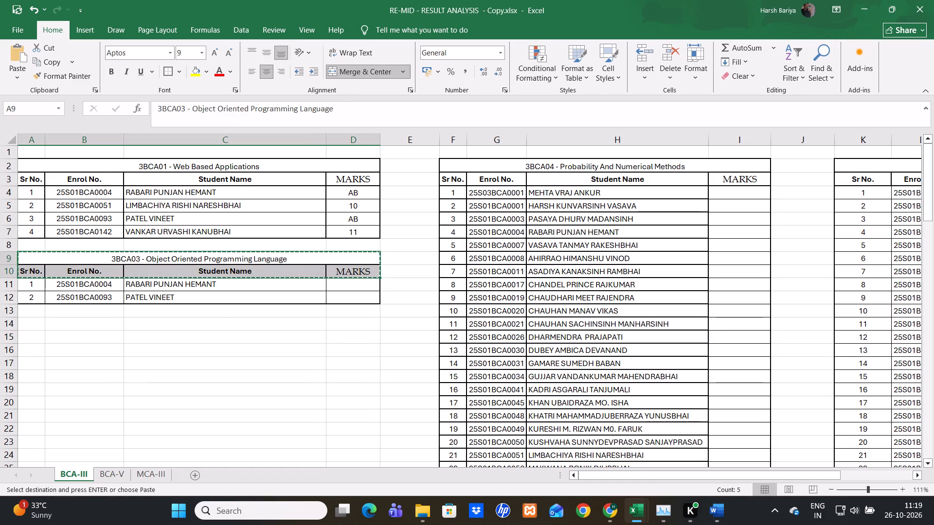
{"action": "left_click", "coordinate": [32, 320]}
{"action": "key", "text": "ctrl+v"}
Replace the title in A14 with 3BCA02 - Fundamental Of Database Management System, copied from the FDBMS attendance sheet.
{"action": "key", "text": "alt+Tab"}
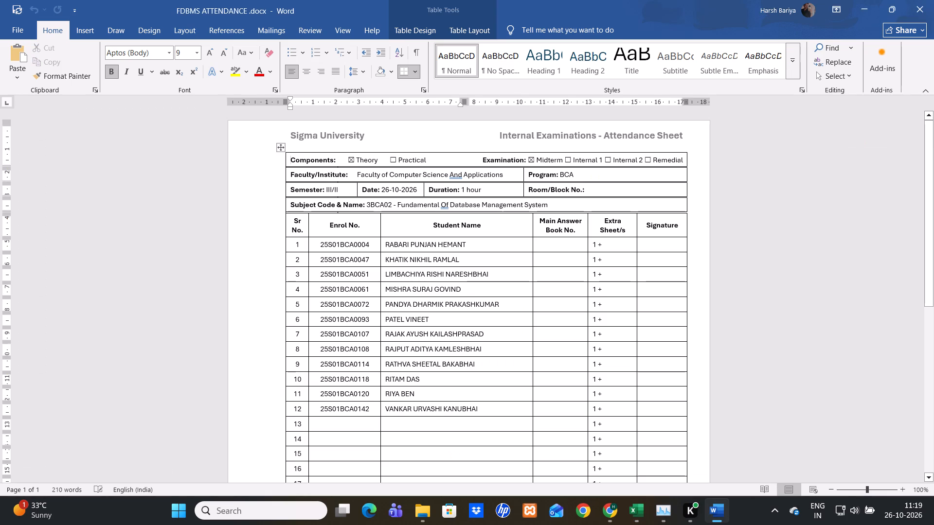
{"action": "left_click_drag", "start_coordinate": [557, 205], "coordinate": [378, 206]}
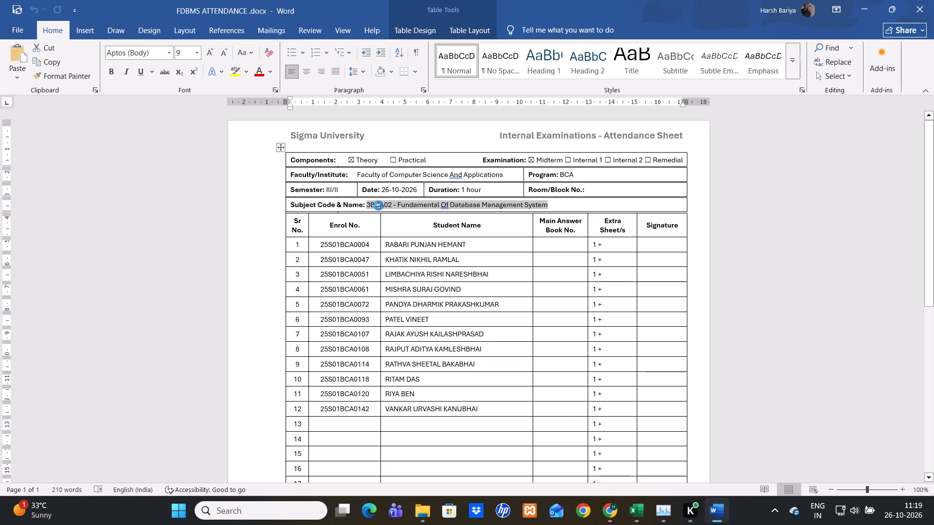
{"action": "key", "text": "ctrl+c"}
{"action": "key", "text": "alt+Tab"}
{"action": "double_click", "coordinate": [294, 323]}
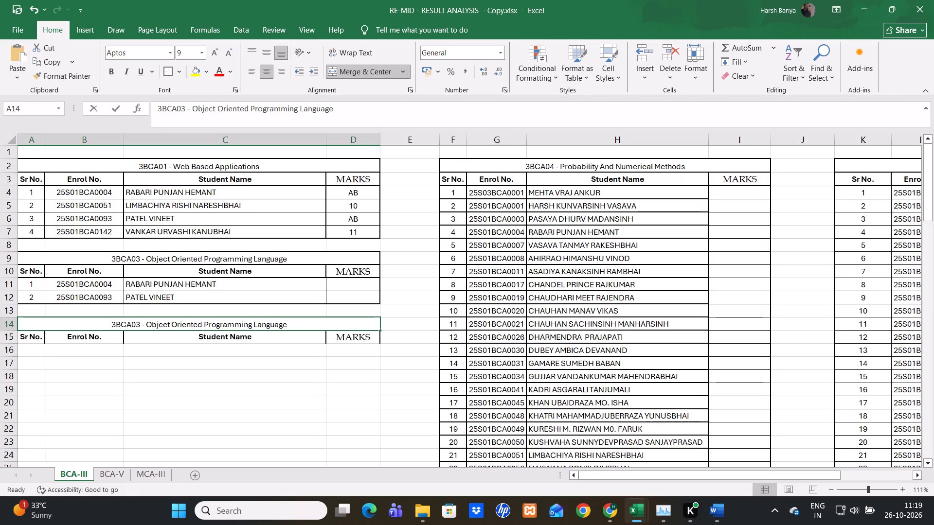
{"action": "left_click_drag", "start_coordinate": [294, 323], "coordinate": [112, 316]}
{"action": "key", "text": "ctrl+v"}
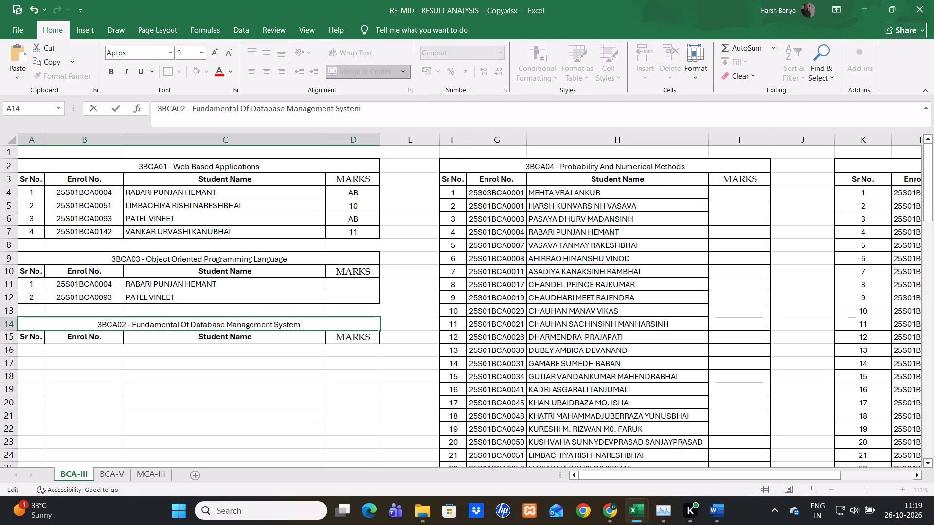
Copy the serial numbers, enrolment numbers and names of all 12 students from FDBMS ATTENDANCE.docx into the BCA-III sheet at A16.
{"action": "key", "text": "alt+Tab"}
{"action": "left_click_drag", "start_coordinate": [291, 245], "coordinate": [389, 403]}
{"action": "key", "text": "ctrl+c"}
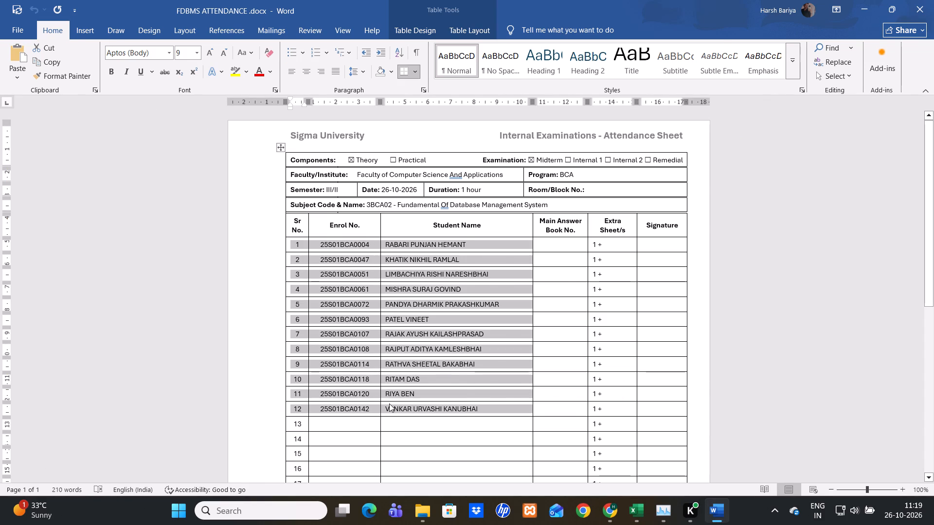
{"action": "key", "text": "alt+Tab"}
{"action": "left_click", "coordinate": [33, 348]}
{"action": "key", "text": "ctrl+v"}
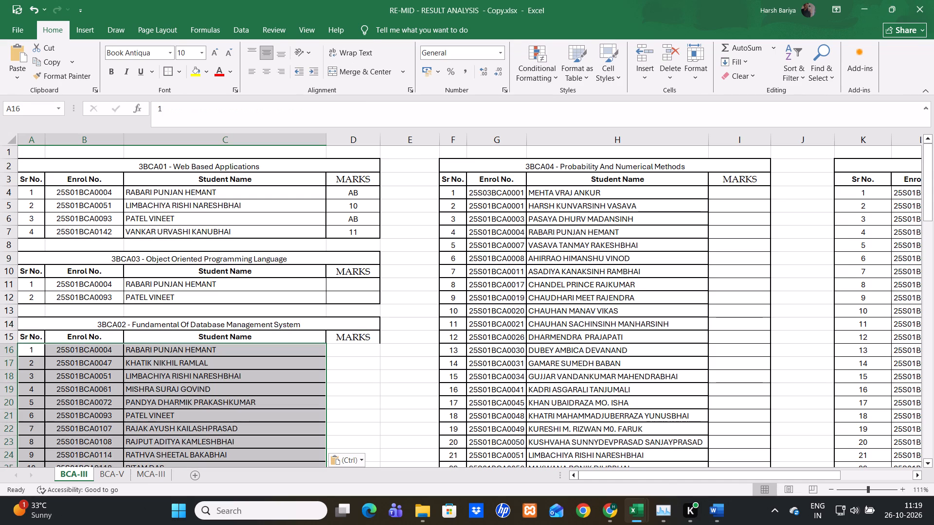
Apply All Borders to the FDBMS student rows including the marks column, A16:D27.
{"action": "scroll", "coordinate": [154, 343], "scroll_direction": "down", "scroll_amount": 1}
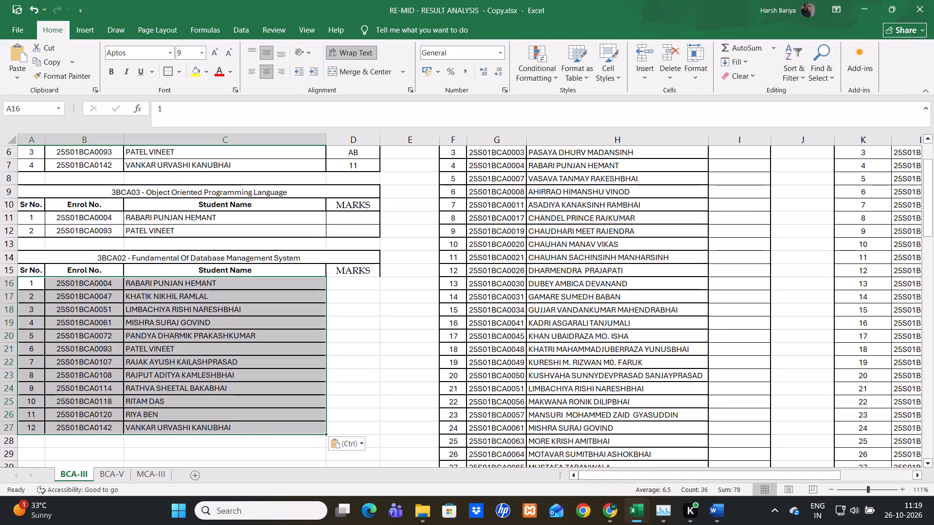
{"action": "key", "text": "shift+Right"}
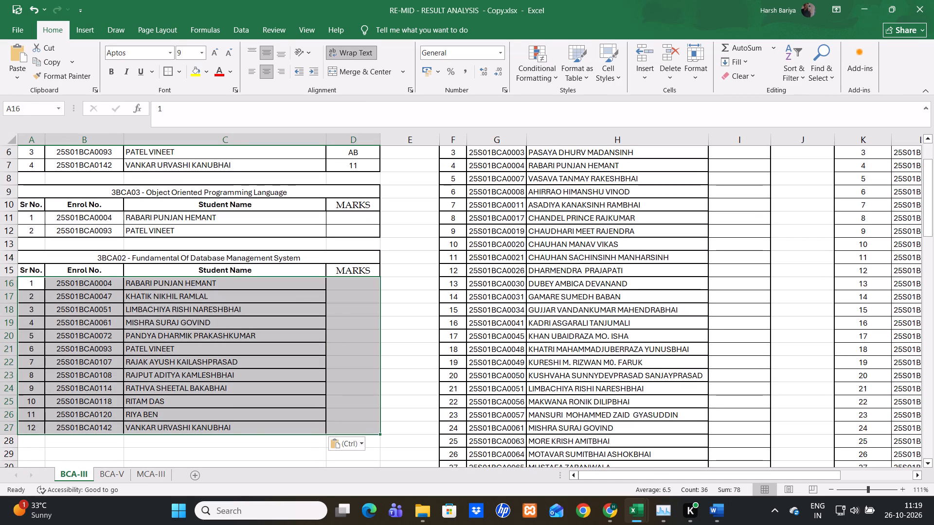
{"action": "left_click_drag", "start_coordinate": [177, 69], "coordinate": [190, 175]}
{"action": "left_click", "coordinate": [190, 175]}
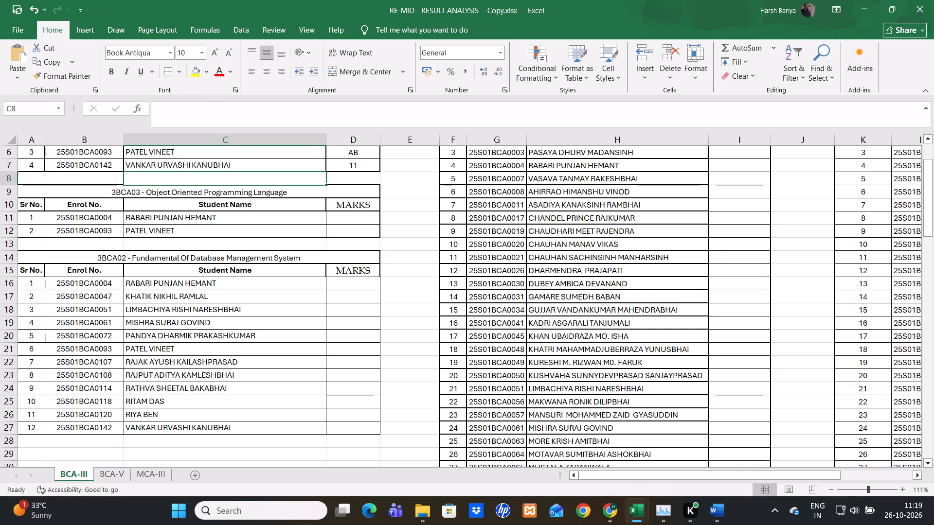
Reselect the FDBMS student rows with the marks column (A16:D27) and apply Thick Outside Borders.
{"action": "left_click", "coordinate": [34, 289]}
{"action": "key", "text": "ctrl+shift+Right"}
{"action": "key", "text": "ctrl+shift+Down"}
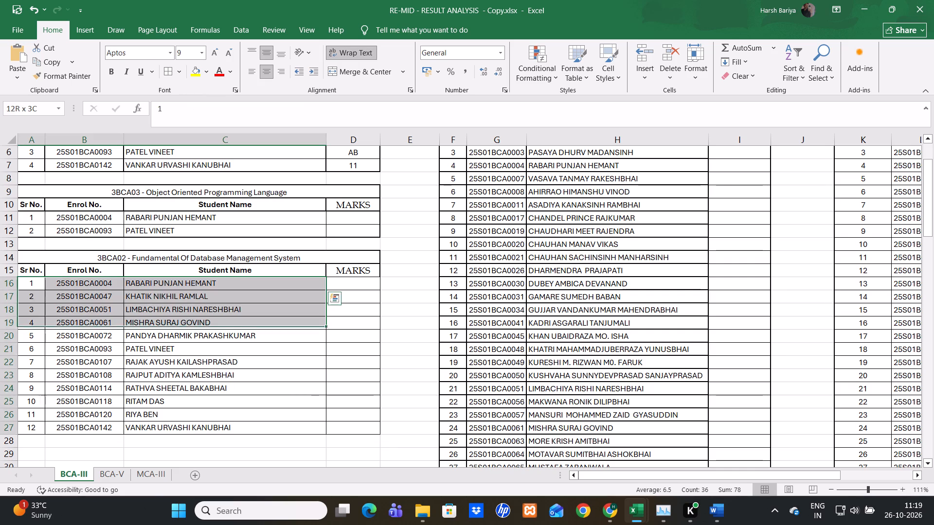
{"action": "key", "text": "ctrl+Insert"}
{"action": "key", "text": "ctrl+shift+Right"}
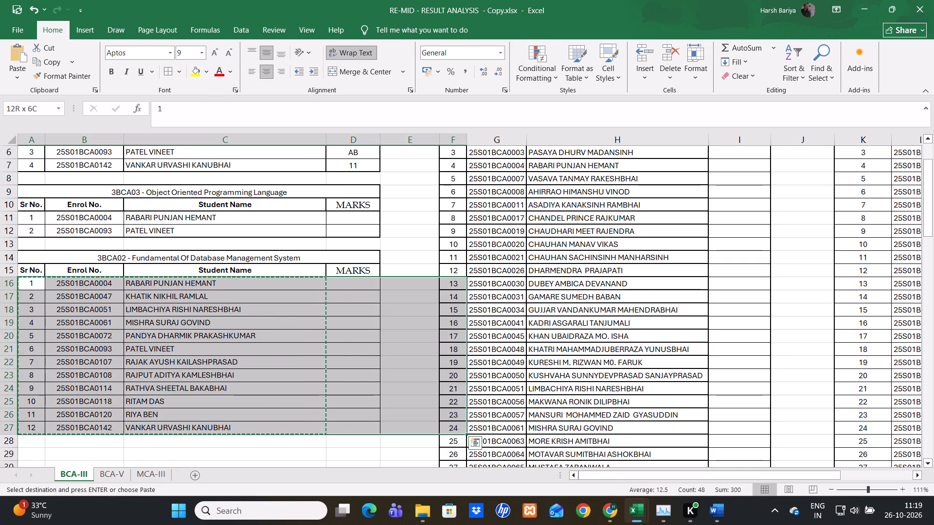
{"action": "key", "text": "ctrl+shift+Left"}
{"action": "key", "text": "shift+Right"}
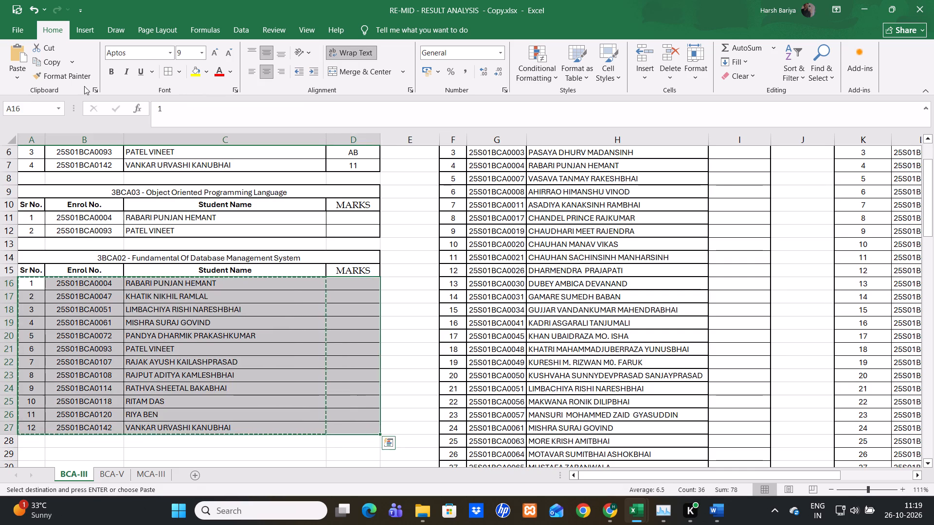
{"action": "left_click", "coordinate": [173, 72]}
{"action": "left_click", "coordinate": [178, 72]}
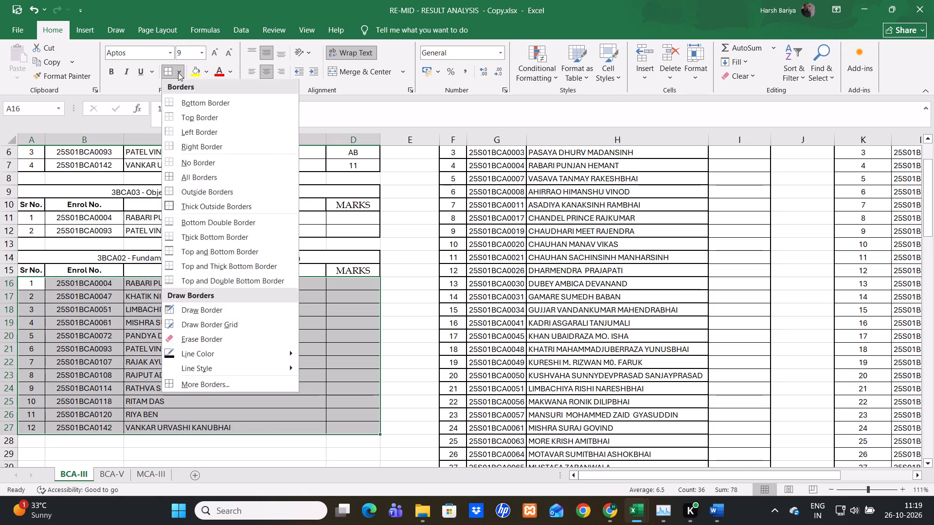
{"action": "left_click", "coordinate": [187, 210]}
{"action": "left_click", "coordinate": [255, 311]}
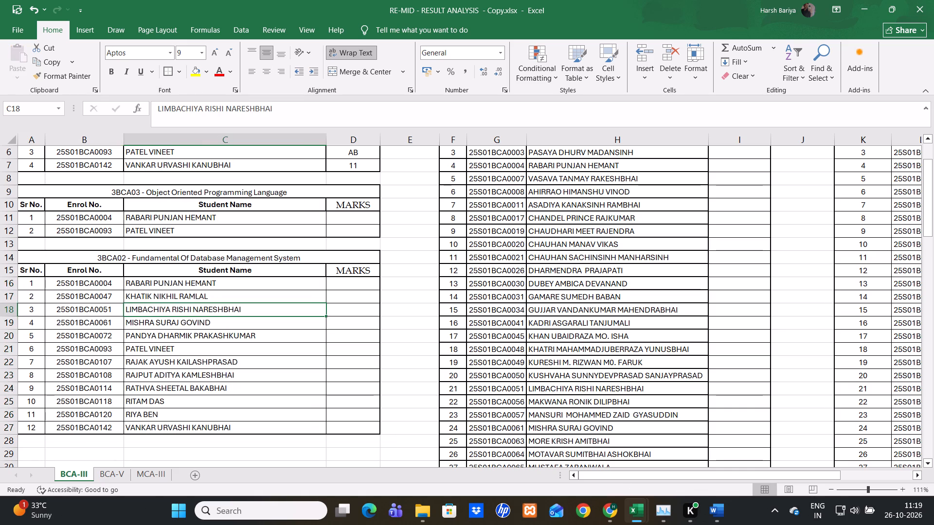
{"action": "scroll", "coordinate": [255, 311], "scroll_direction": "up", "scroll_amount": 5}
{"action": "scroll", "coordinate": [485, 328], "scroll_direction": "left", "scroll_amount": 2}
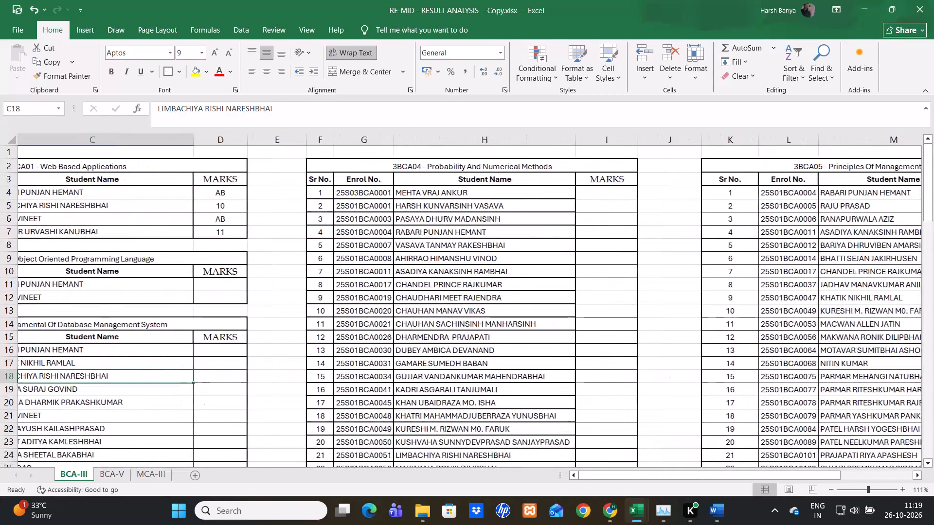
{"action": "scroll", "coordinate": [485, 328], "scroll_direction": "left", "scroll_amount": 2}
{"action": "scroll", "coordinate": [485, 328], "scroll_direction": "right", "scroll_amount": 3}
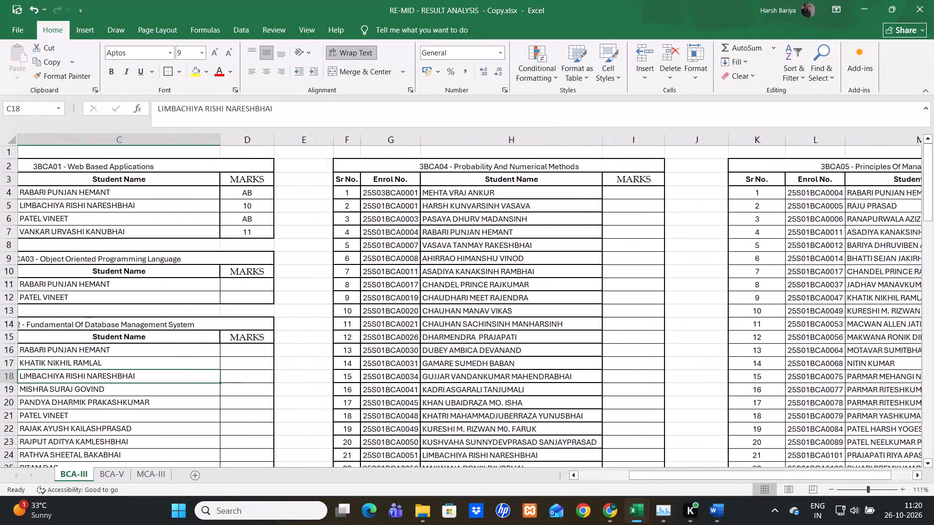
Save the result analysis workbook with the bordered FDBMS list.
{"action": "scroll", "coordinate": [485, 328], "scroll_direction": "right", "scroll_amount": 2}
{"action": "key", "text": "ctrl+s"}
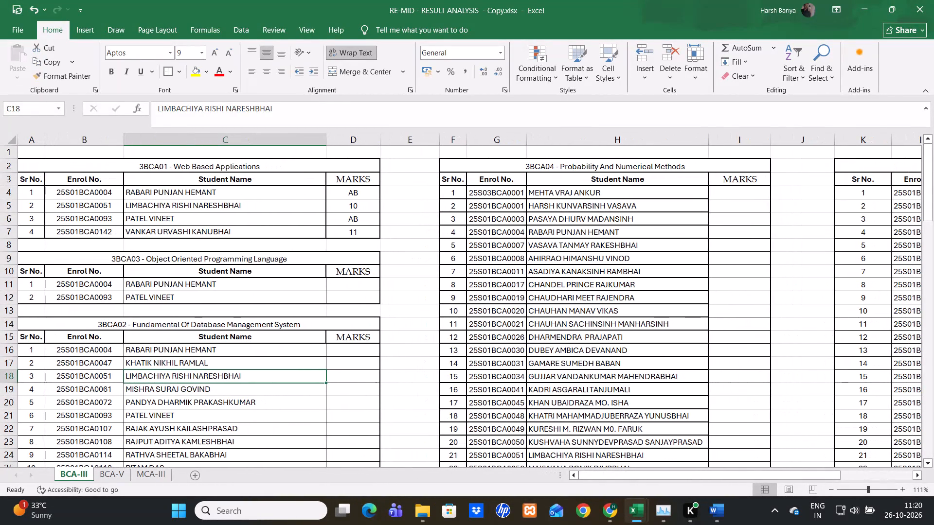
Close FDBMS ATTENDANCE.docx and open CN ATTENDANCE.docx from the CN folder under THEORY.
{"action": "key", "text": "alt+Tab"}
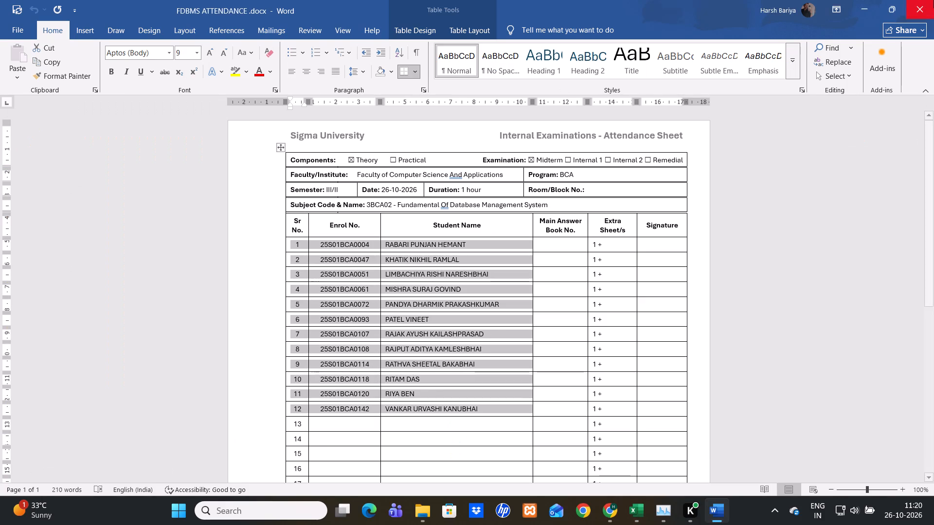
{"action": "left_click", "coordinate": [933, 0]}
{"action": "key", "text": "alt+Tab"}
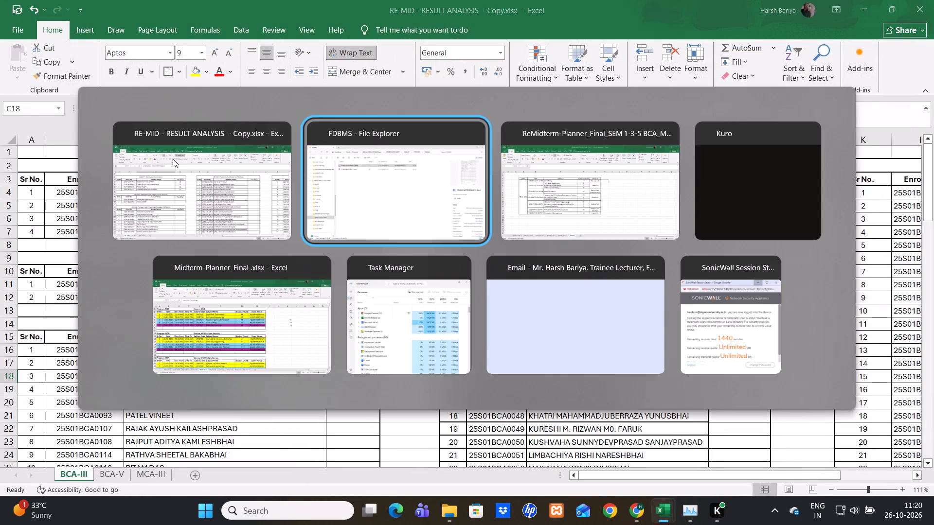
{"action": "left_click", "coordinate": [72, 31]}
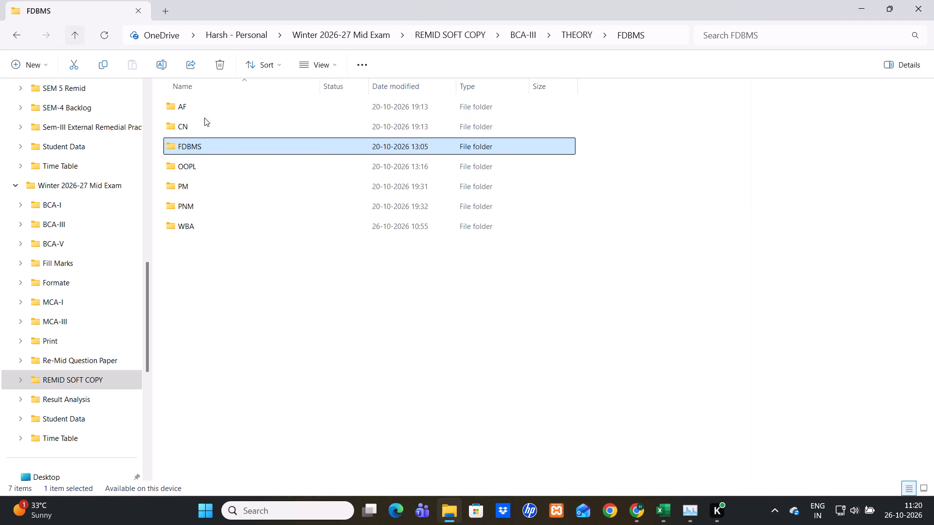
{"action": "double_click", "coordinate": [214, 128]}
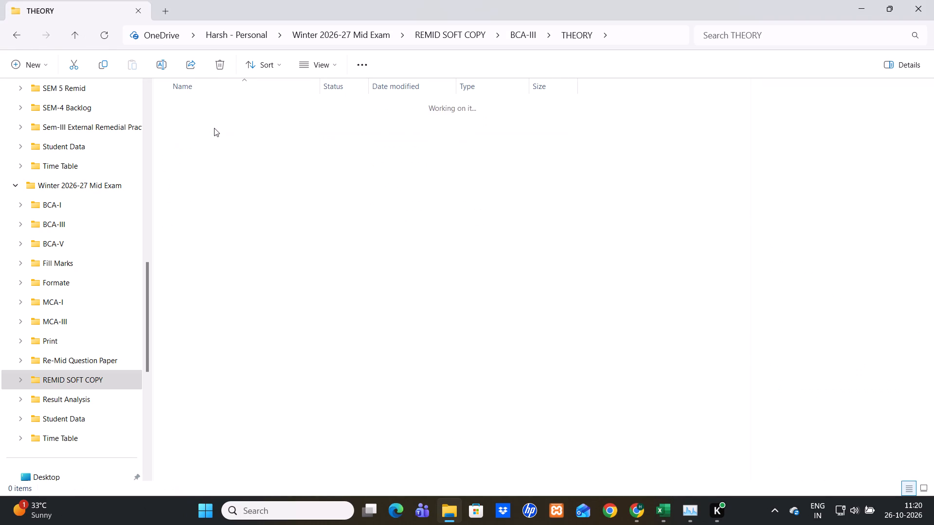
{"action": "double_click", "coordinate": [207, 104]}
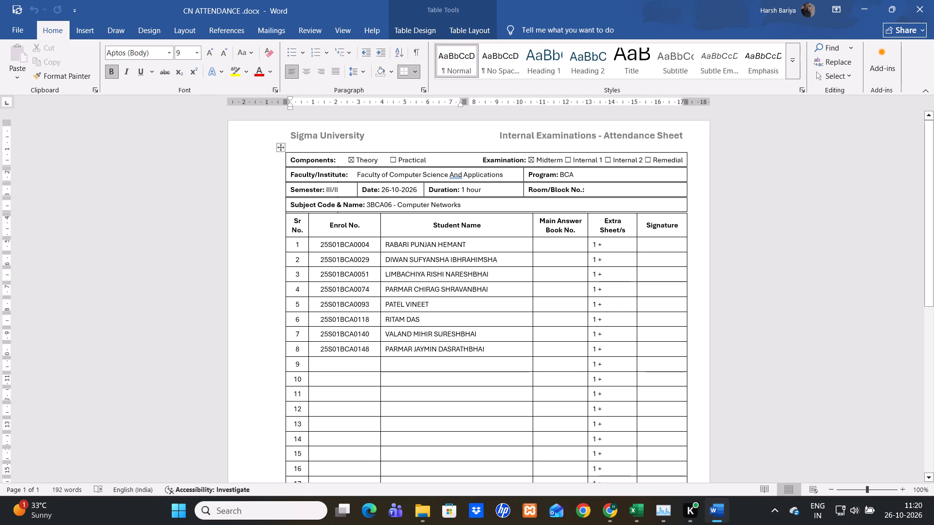
Copy the Web Based Applications title and column header rows (A2:D3) on the BCA-III sheet to A29, below the FDBMS list.
{"action": "key", "text": "alt+Tab"}
{"action": "key", "text": "alt+Tab"}
{"action": "key", "text": "alt+Tab"}
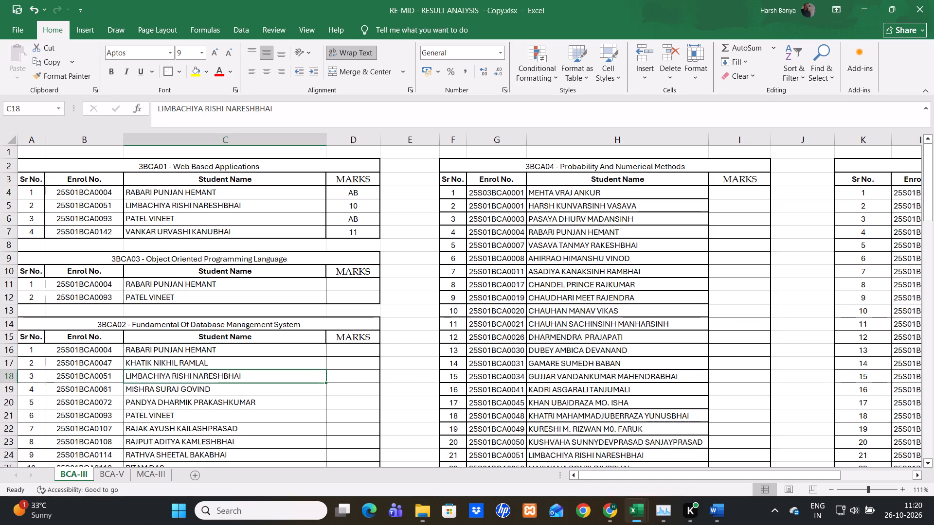
{"action": "left_click_drag", "start_coordinate": [267, 166], "coordinate": [267, 167]}
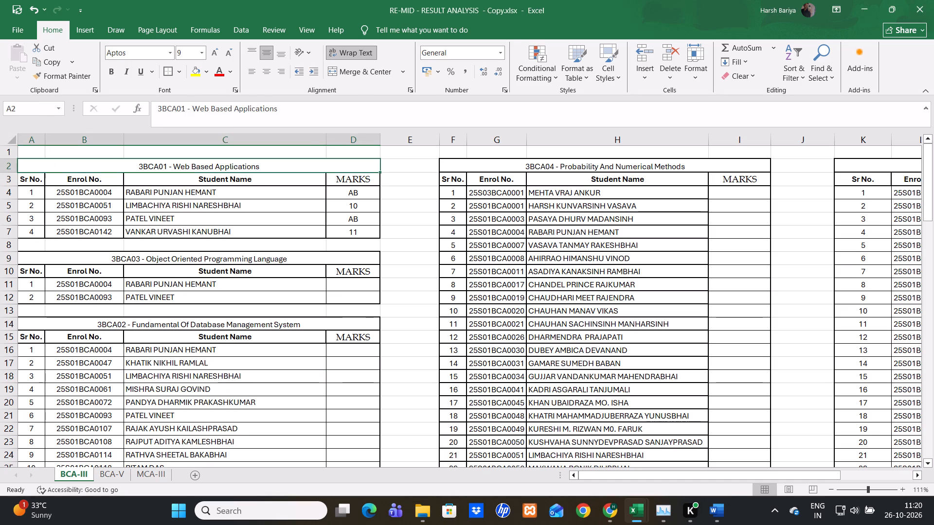
{"action": "left_click_drag", "start_coordinate": [267, 167], "coordinate": [270, 178]}
{"action": "key", "text": "ctrl+c"}
{"action": "scroll", "coordinate": [284, 347], "scroll_direction": "down", "scroll_amount": 3}
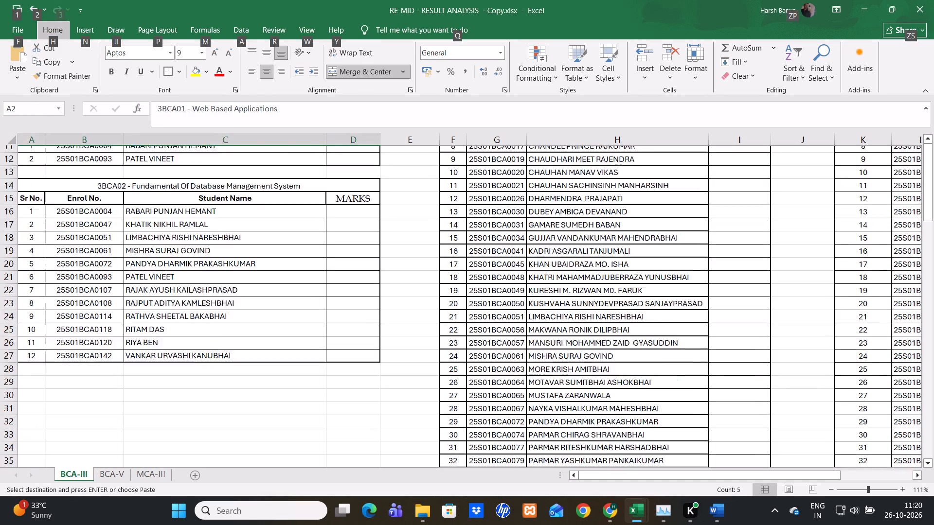
{"action": "left_click", "coordinate": [38, 335]}
{"action": "key", "text": "ctrl+v"}
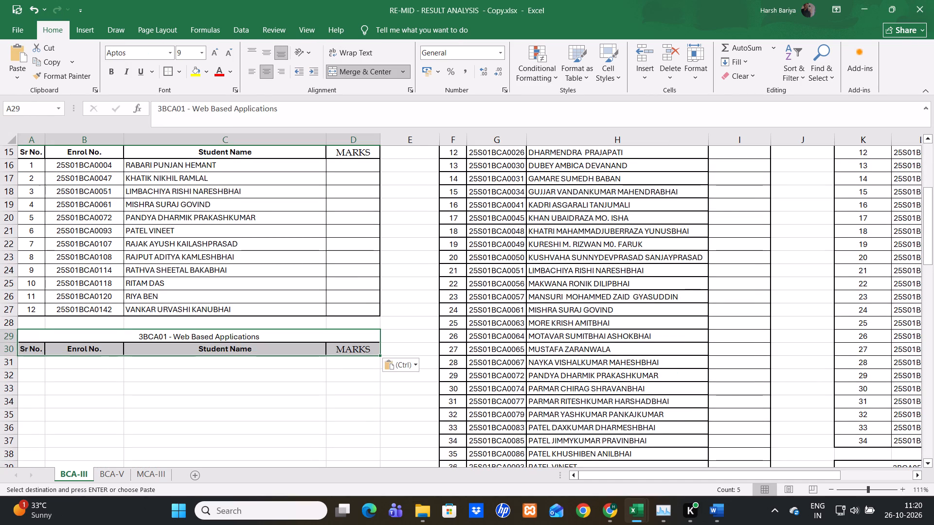
Replace the title in A29 with 3BCA06 - Computer Networks, copied from the CN attendance sheet.
{"action": "key", "text": "alt+Tab"}
{"action": "key", "text": "alt+Tab"}
{"action": "key", "text": "alt+Tab"}
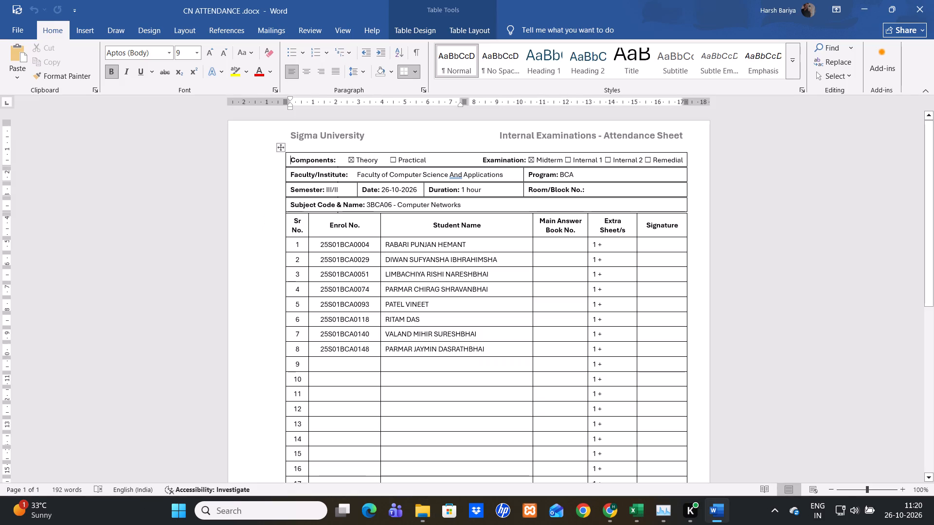
{"action": "left_click_drag", "start_coordinate": [470, 203], "coordinate": [376, 200]}
{"action": "key", "text": "ctrl+c"}
{"action": "key", "text": "alt+Tab"}
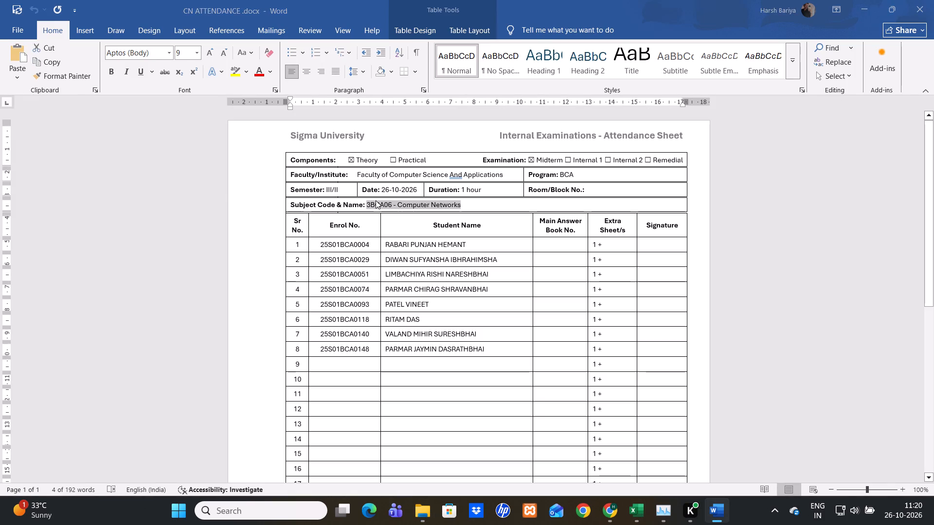
{"action": "key", "text": "alt+Tab"}
{"action": "key", "text": "alt+Tab"}
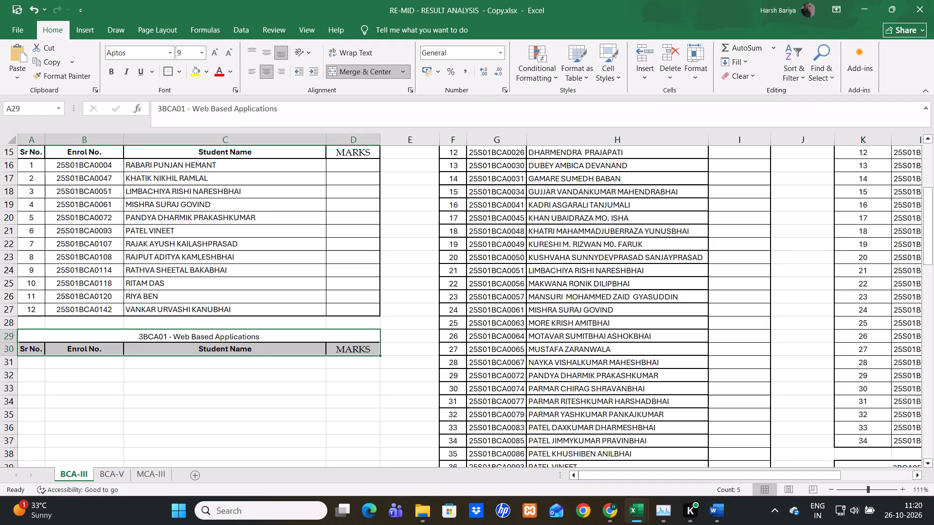
{"action": "double_click", "coordinate": [267, 338]}
{"action": "left_click_drag", "start_coordinate": [267, 338], "coordinate": [139, 340]}
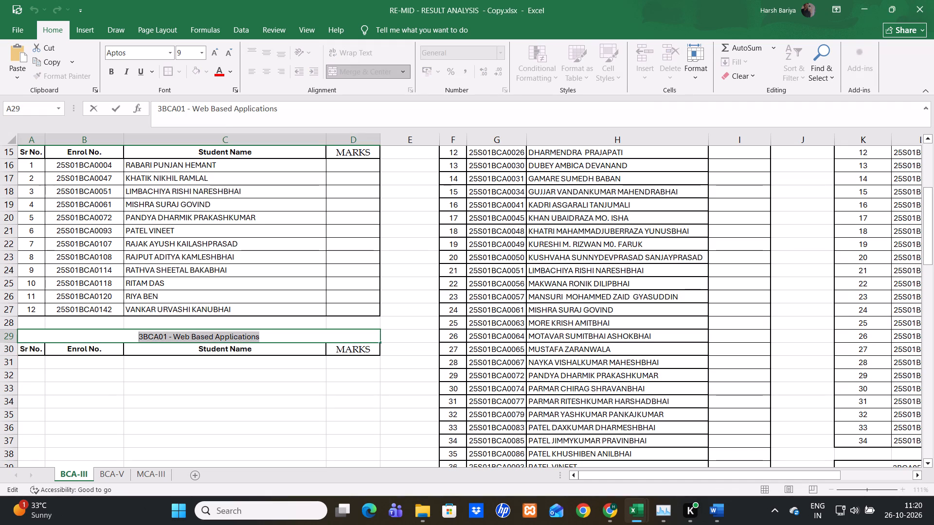
{"action": "key", "text": "ctrl+v"}
Copy the serial numbers, enrolment numbers and names of all 8 students from CN ATTENDANCE.docx into the BCA-III sheet at A31.
{"action": "key", "text": "alt+Tab"}
{"action": "key", "text": "alt+Tab"}
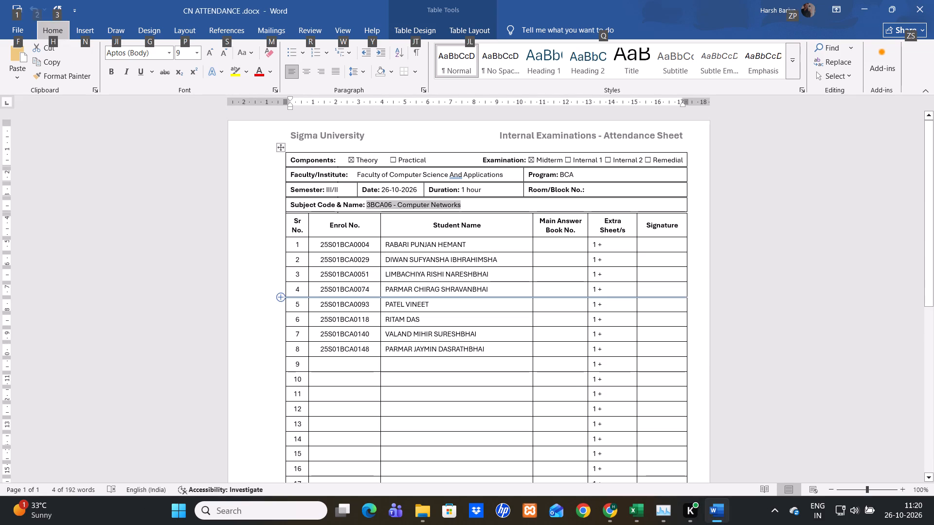
{"action": "left_click_drag", "start_coordinate": [296, 247], "coordinate": [390, 352]}
{"action": "key", "text": "ctrl+c"}
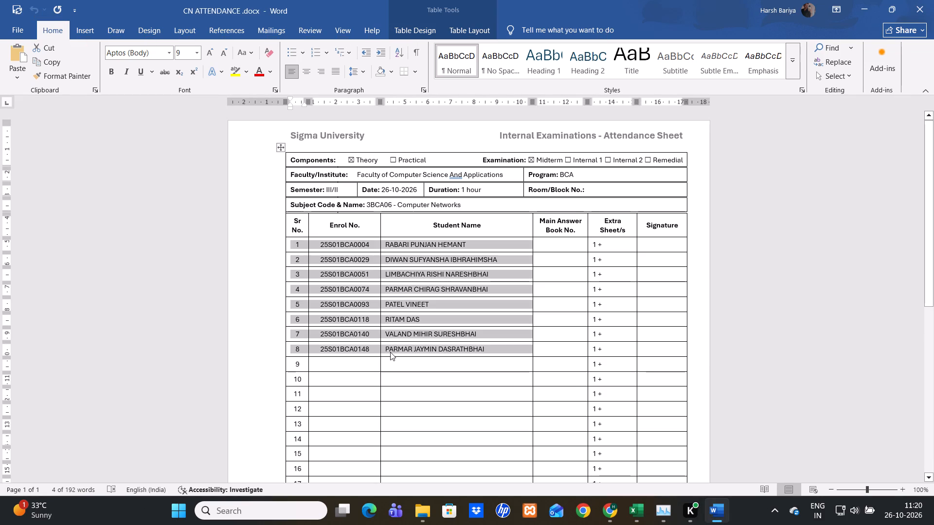
{"action": "key", "text": "alt+Tab"}
{"action": "key", "text": "alt+Tab"}
{"action": "key", "text": "alt+Tab"}
{"action": "key", "text": "alt+Tab"}
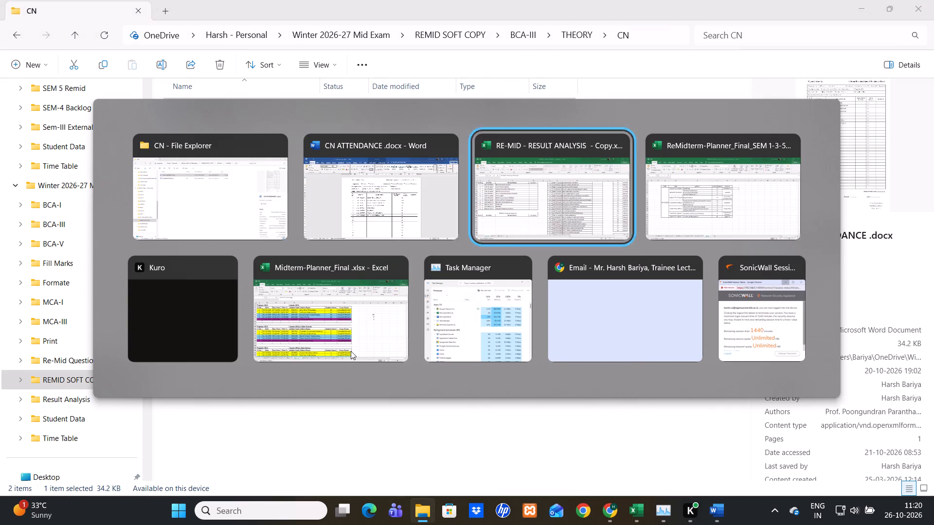
{"action": "left_click", "coordinate": [39, 367]}
{"action": "key", "text": "ctrl+v"}
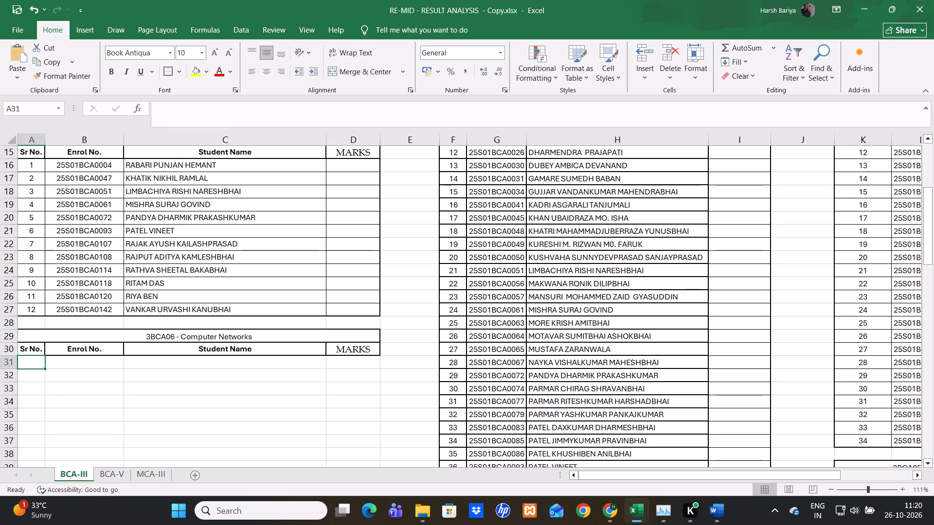
Apply All Borders to the Computer Networks student rows including the marks column, A31:D38.
{"action": "scroll", "coordinate": [154, 332], "scroll_direction": "down", "scroll_amount": 1}
{"action": "key", "text": "shift+Right"}
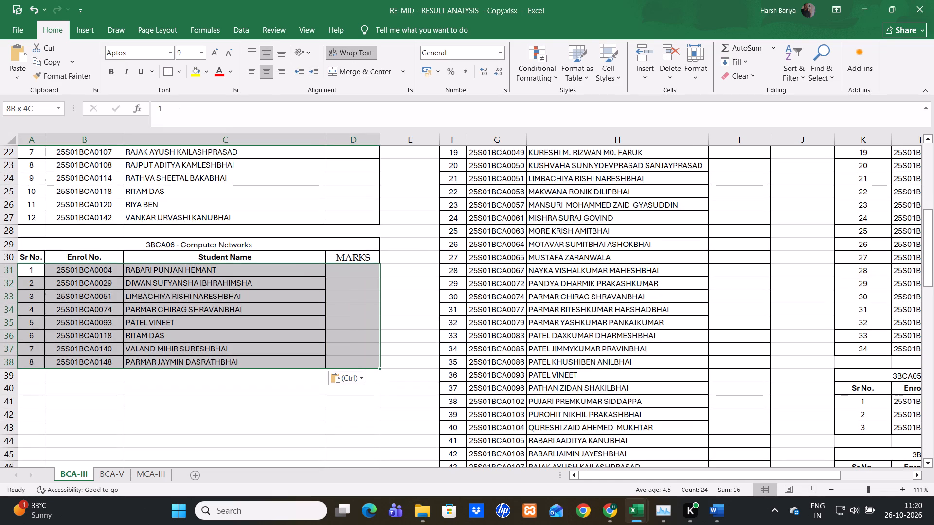
{"action": "left_click_drag", "start_coordinate": [177, 72], "coordinate": [175, 148]}
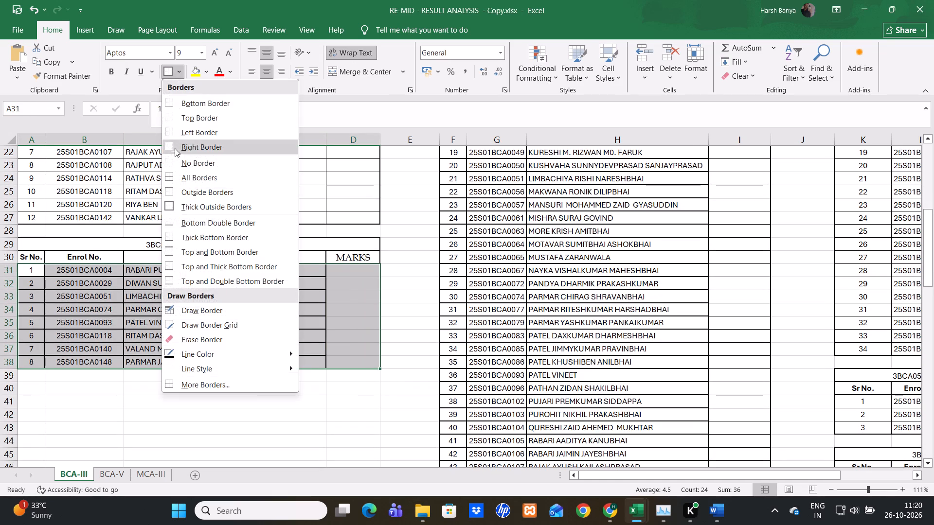
{"action": "left_click_drag", "start_coordinate": [175, 148], "coordinate": [178, 175]}
{"action": "left_click", "coordinate": [178, 175]}
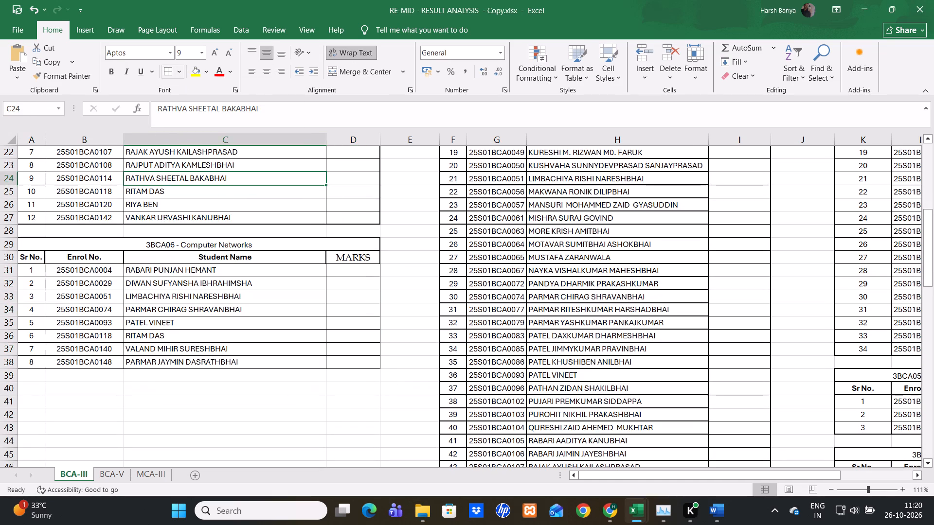
Reselect the Computer Networks student rows with the marks column (A31:D38) and apply Thick Outside Borders.
{"action": "left_click_drag", "start_coordinate": [41, 270], "coordinate": [352, 370]}
{"action": "key", "text": "shift+Up"}
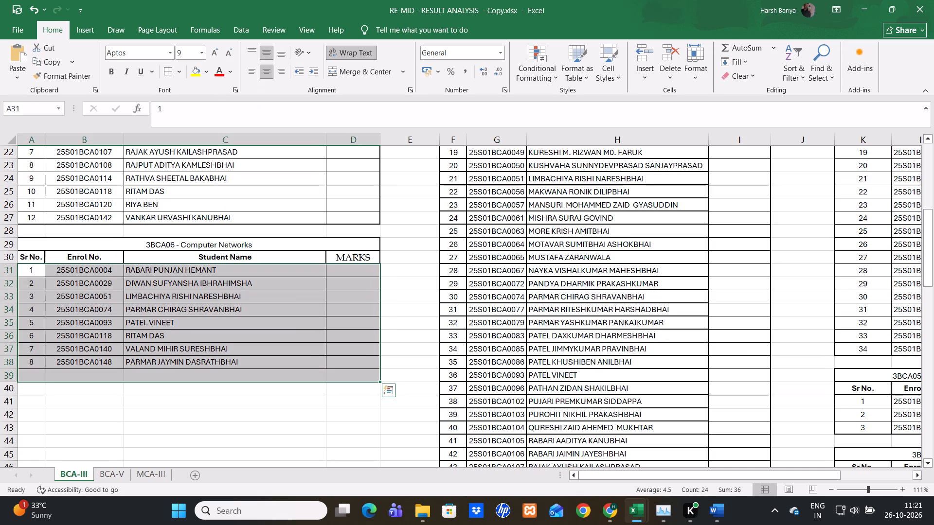
{"action": "left_click", "coordinate": [182, 70]}
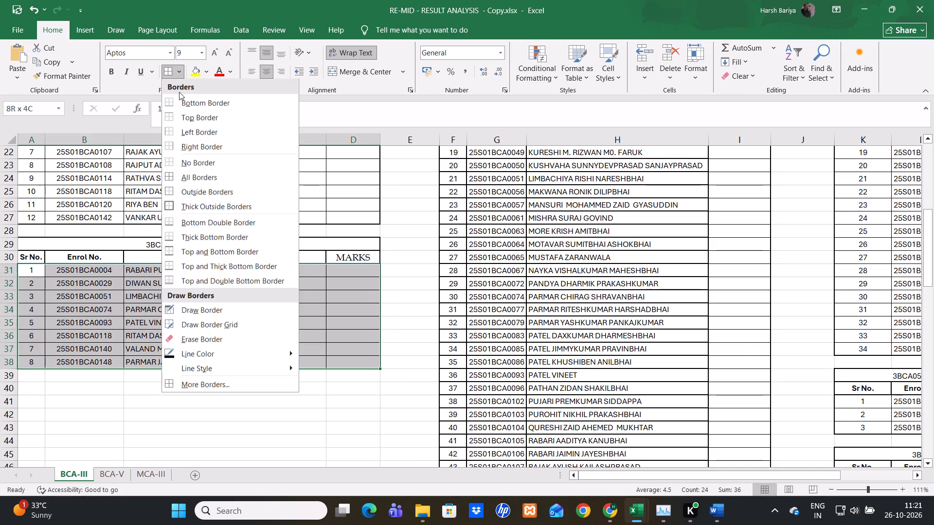
{"action": "left_click", "coordinate": [185, 204]}
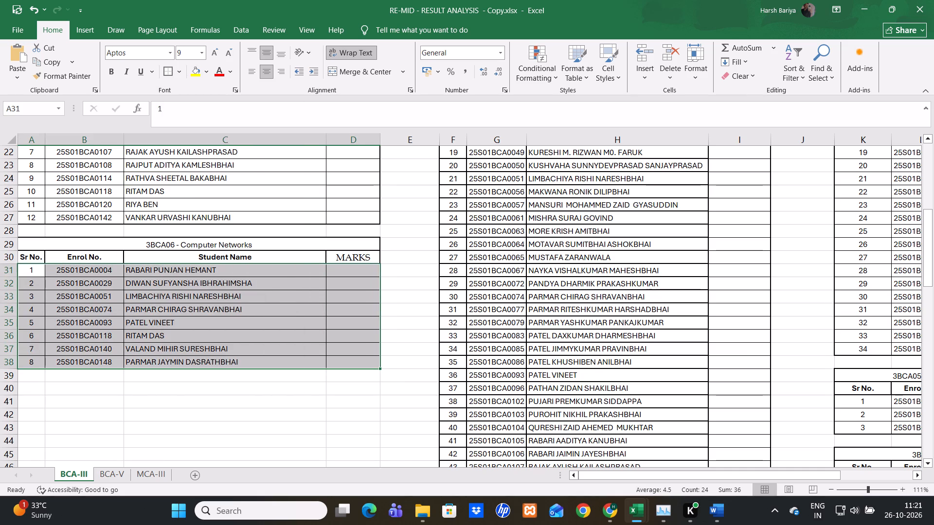
{"action": "left_click", "coordinate": [254, 398]}
Open AF ATTENDANCE.docx from the AF folder under THEORY and close CN ATTENDANCE.docx.
{"action": "key", "text": "alt+Tab"}
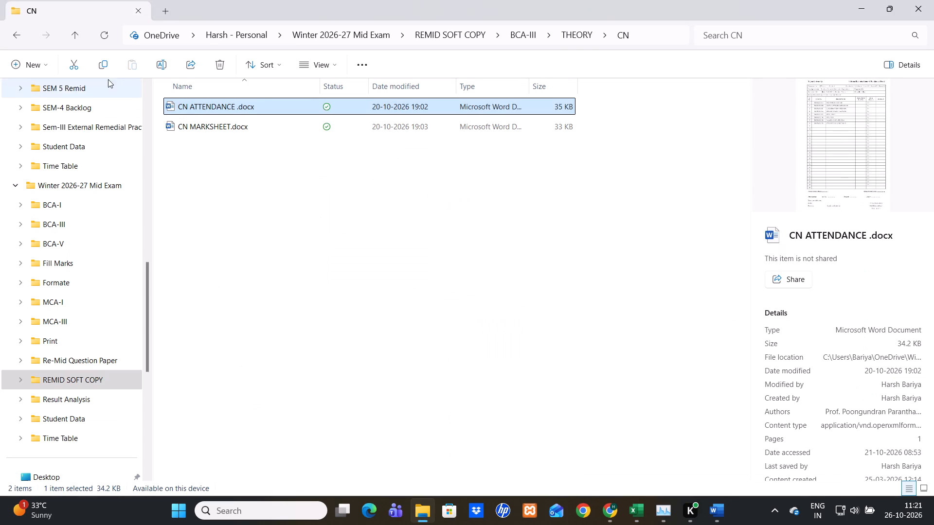
{"action": "left_click", "coordinate": [72, 37]}
{"action": "double_click", "coordinate": [204, 111]}
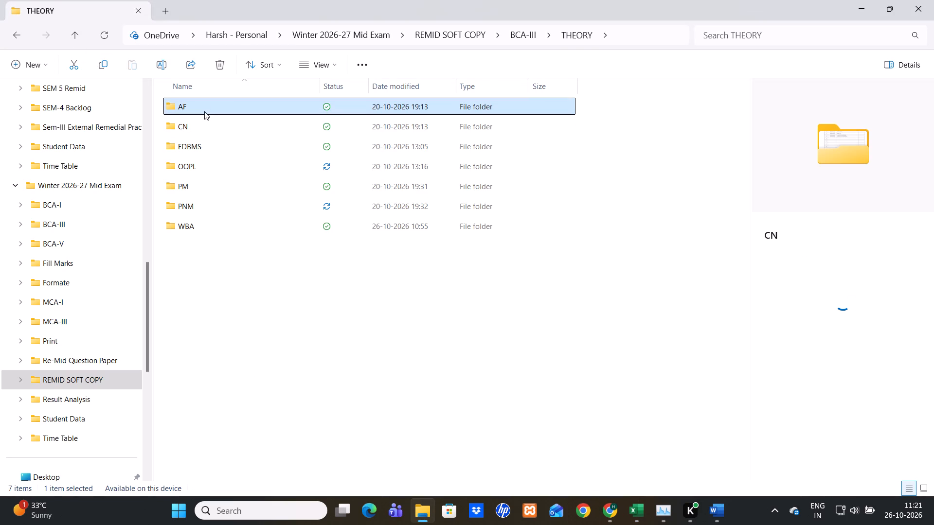
{"action": "double_click", "coordinate": [198, 107]}
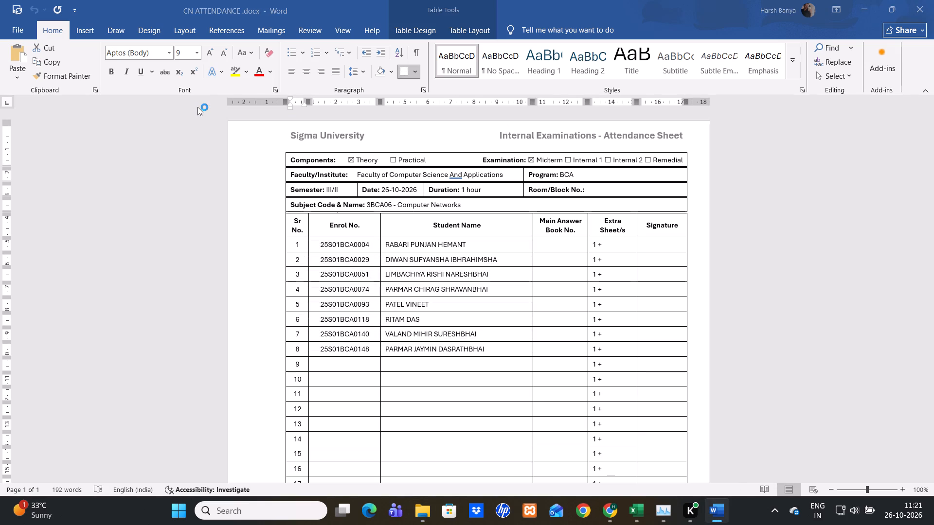
{"action": "key", "text": "alt+Tab"}
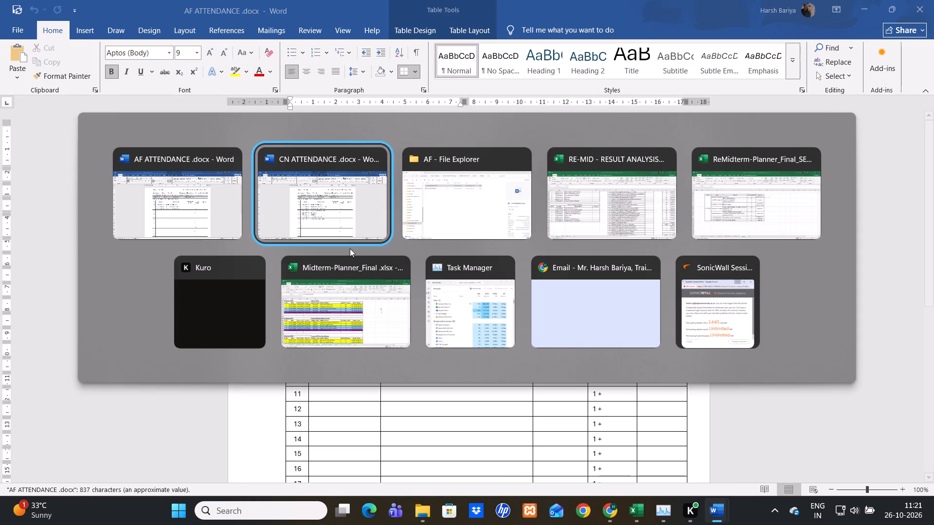
{"action": "key", "text": "alt+Tab"}
{"action": "key", "text": "alt+Left"}
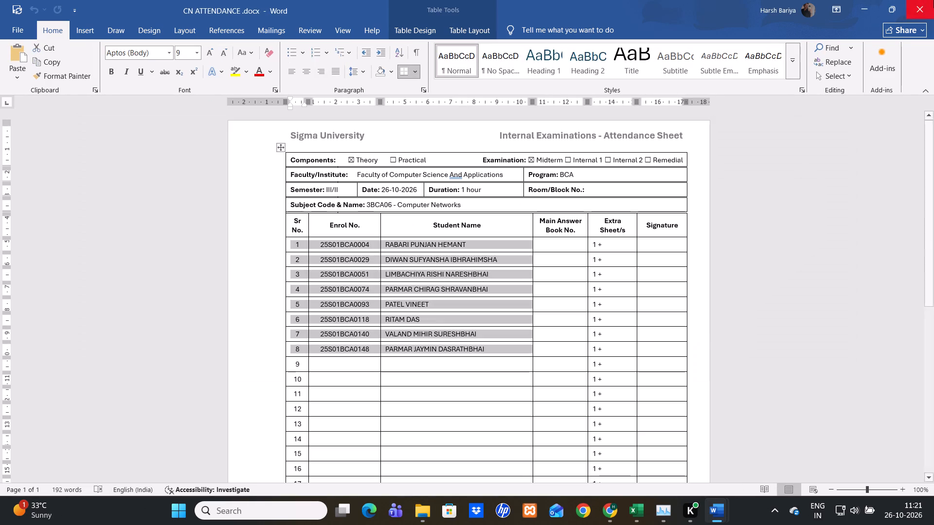
{"action": "left_click", "coordinate": [933, 0]}
Copy the Computer Networks title and column header rows (A29:D30) to A40, below the Computer Networks list.
{"action": "key", "text": "alt+Tab"}
{"action": "key", "text": "alt+Tab"}
{"action": "key", "text": "alt+Tab"}
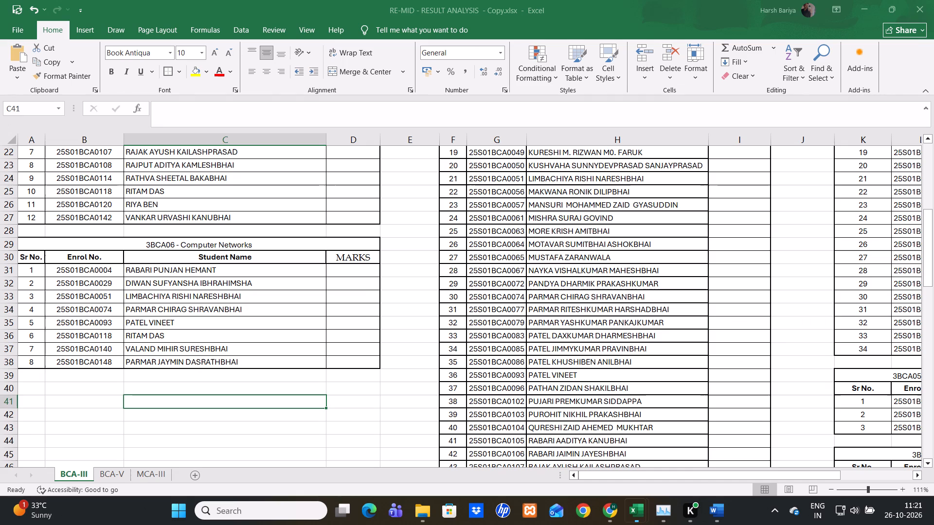
{"action": "left_click_drag", "start_coordinate": [218, 244], "coordinate": [220, 257]}
{"action": "key", "text": "ctrl+c"}
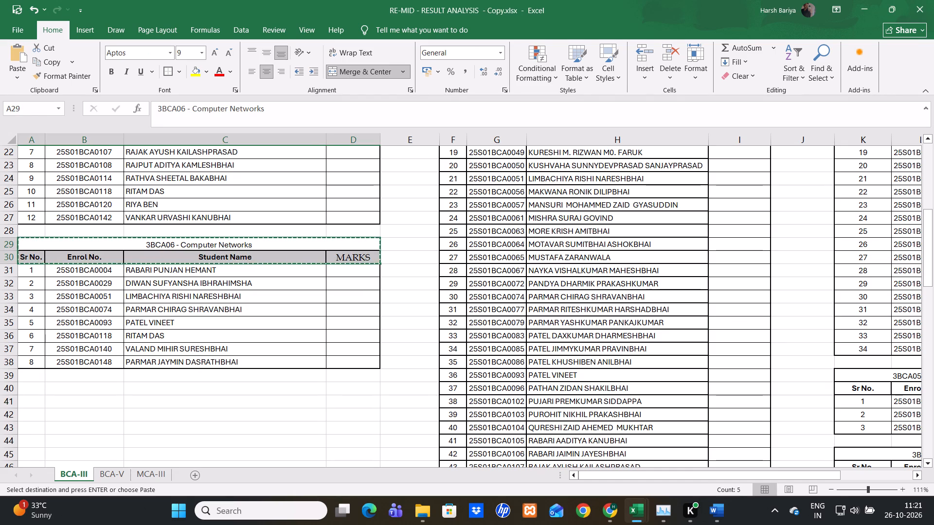
{"action": "left_click", "coordinate": [36, 389]}
{"action": "key", "text": "ctrl+v"}
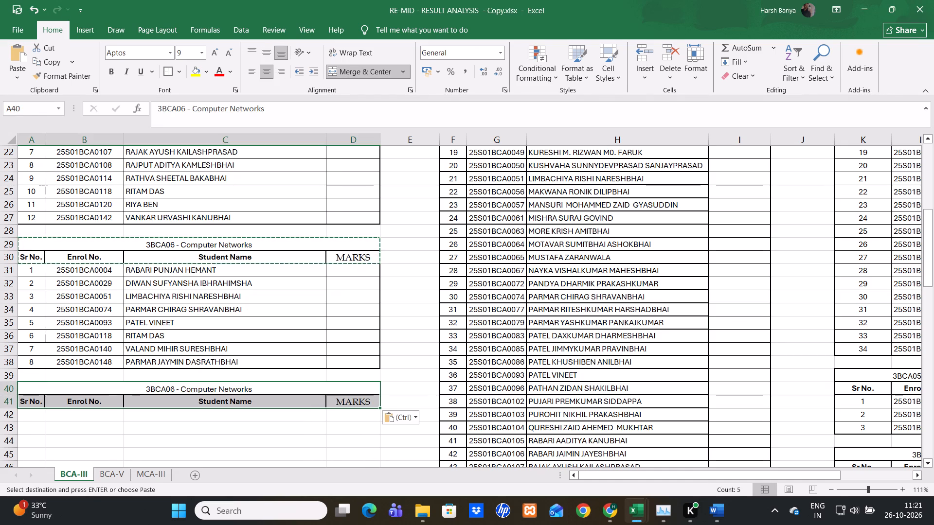
{"action": "left_click", "coordinate": [135, 344]}
Copy the subject code and name from AF ATTENDANCE.docx in Word and replace the Excel title in A40 with "3BCA07 - Accounting Fundamental".
{"action": "key", "text": "alt+Tab"}
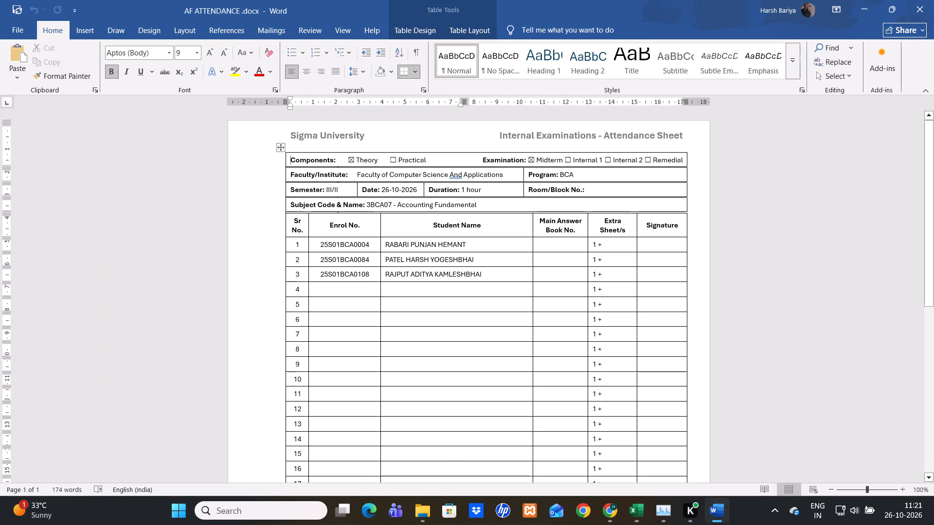
{"action": "left_click_drag", "start_coordinate": [485, 205], "coordinate": [474, 206]}
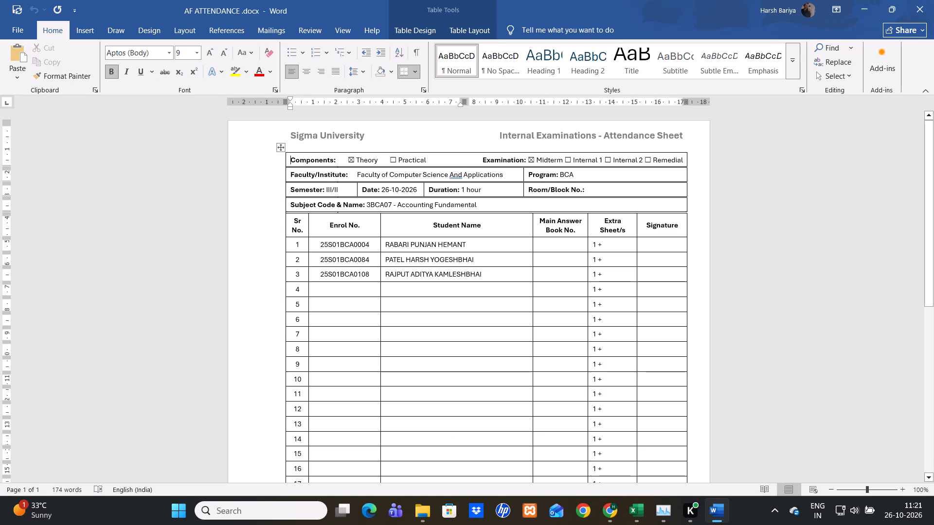
{"action": "left_click_drag", "start_coordinate": [474, 206], "coordinate": [380, 202]}
{"action": "key", "text": "ctrl+c"}
{"action": "key", "text": "alt+Tab"}
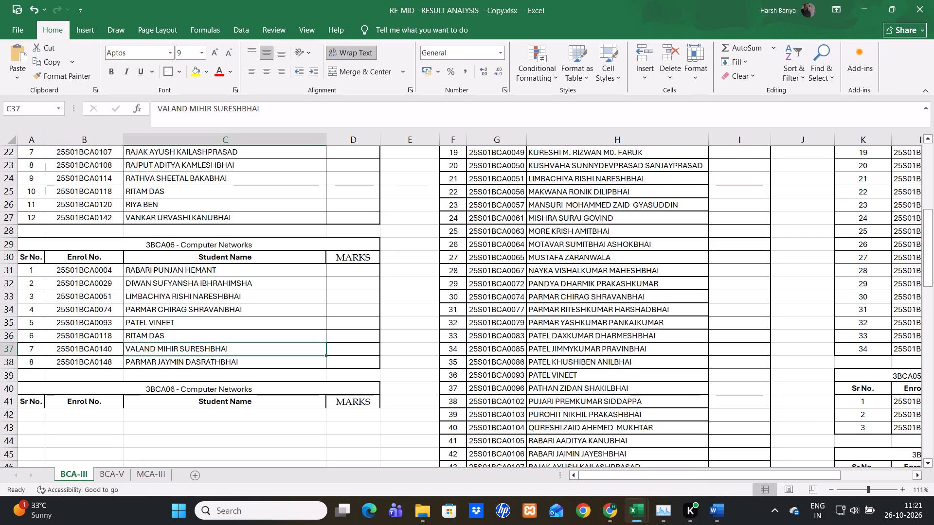
{"action": "double_click", "coordinate": [254, 386]}
{"action": "left_click_drag", "start_coordinate": [254, 386], "coordinate": [138, 374]}
{"action": "key", "text": "ctrl+v"}
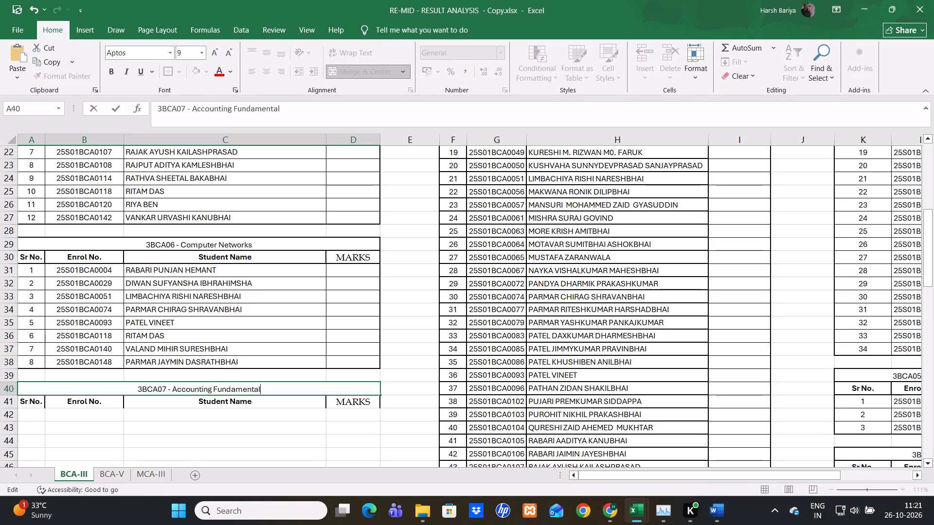
Copy the three filled student rows (serial number, enrolment number, name) from the Word attendance sheet into the Excel list starting at A42.
{"action": "key", "text": "alt+Tab"}
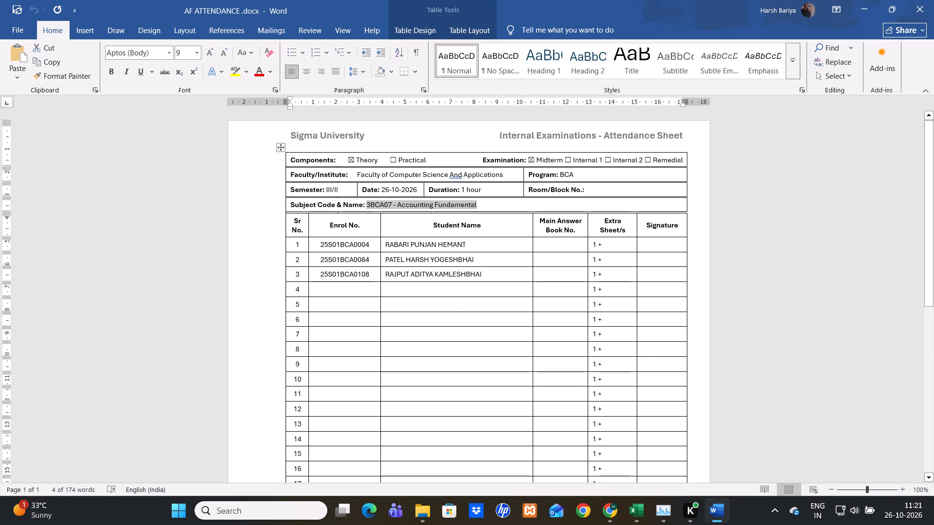
{"action": "left_click_drag", "start_coordinate": [296, 245], "coordinate": [398, 272]}
{"action": "key", "text": "ctrl+c"}
{"action": "key", "text": "alt+Tab"}
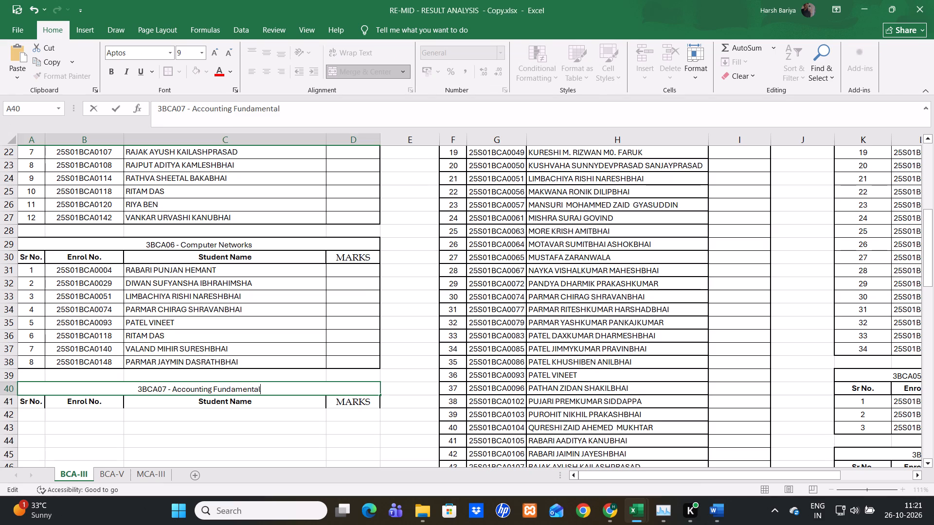
{"action": "left_click", "coordinate": [35, 415]}
{"action": "key", "text": "ctrl+v"}
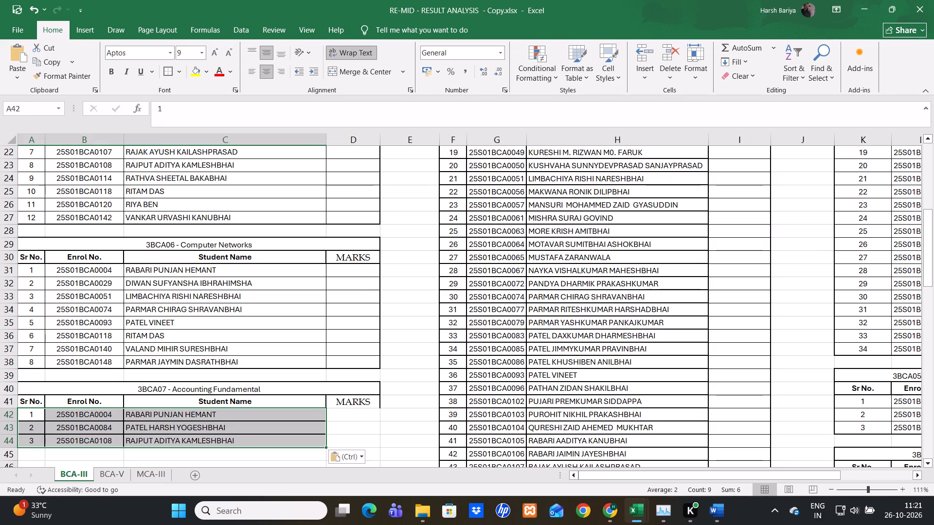
Apply All Borders and Thick Outside Borders to the Accounting Fundamental student rows including the marks column, A42:D44.
{"action": "key", "text": "shift+Right"}
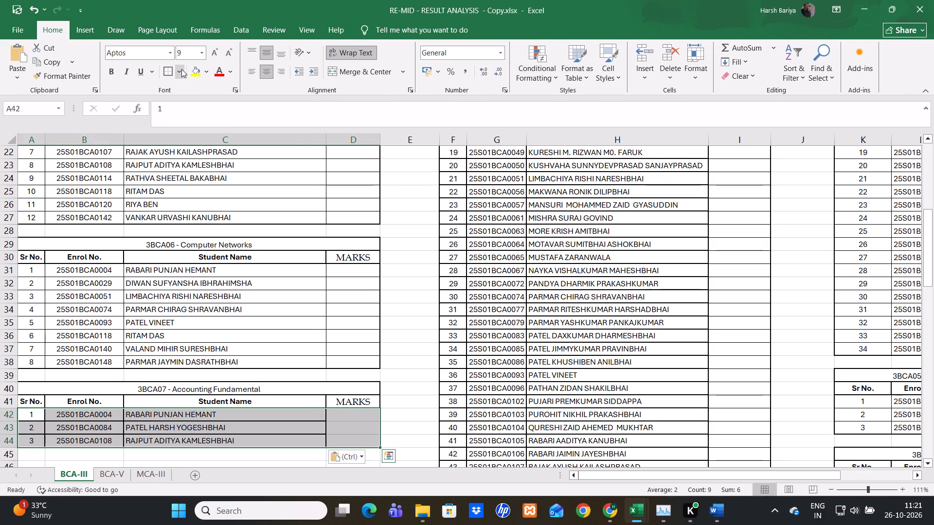
{"action": "left_click", "coordinate": [181, 69]}
{"action": "left_click", "coordinate": [187, 177]}
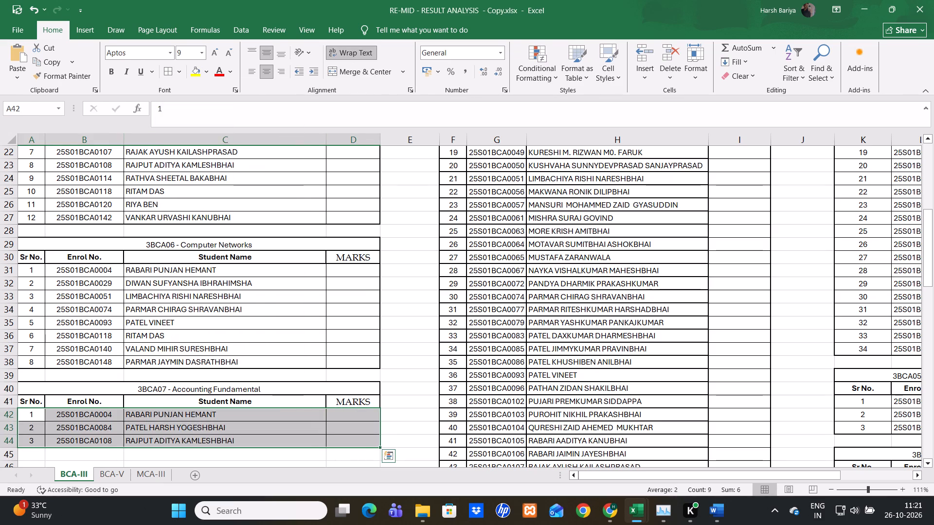
{"action": "left_click", "coordinate": [181, 74]}
{"action": "left_click", "coordinate": [190, 211]}
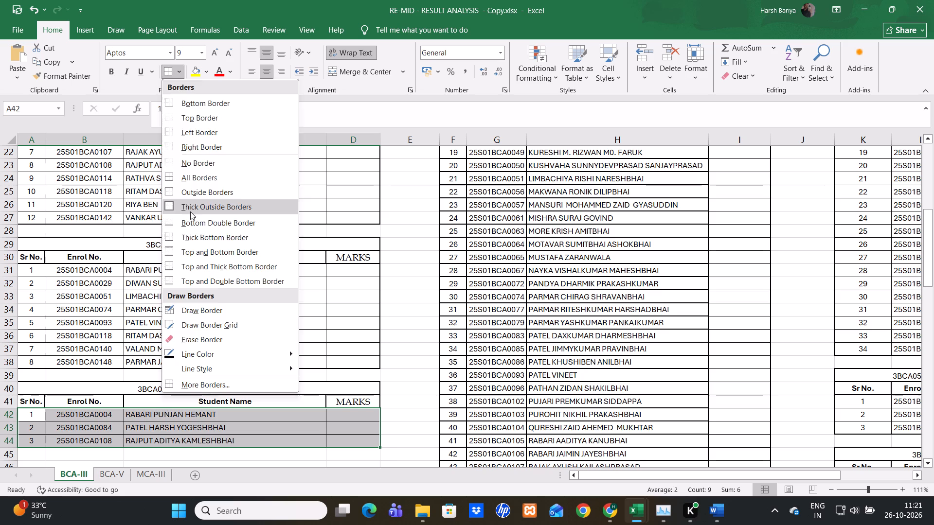
Save the result analysis workbook.
{"action": "key", "text": "ctrl+s"}
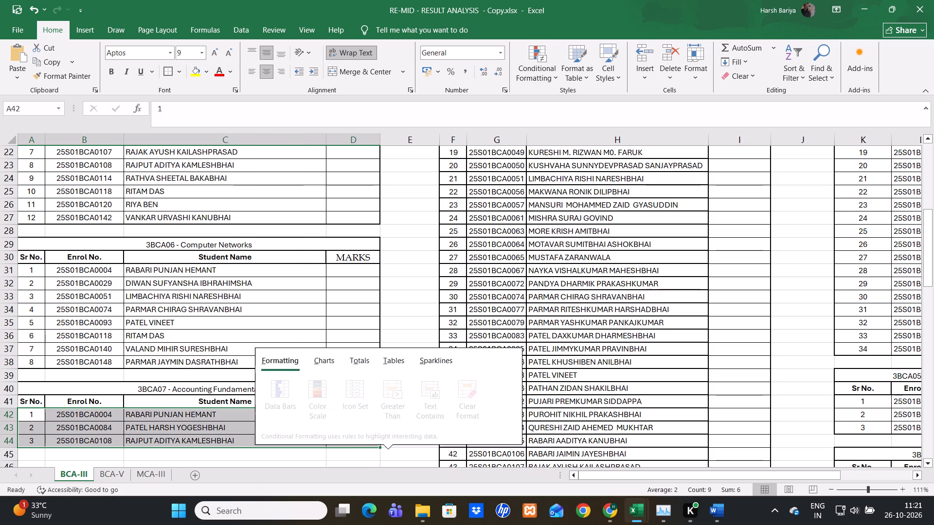
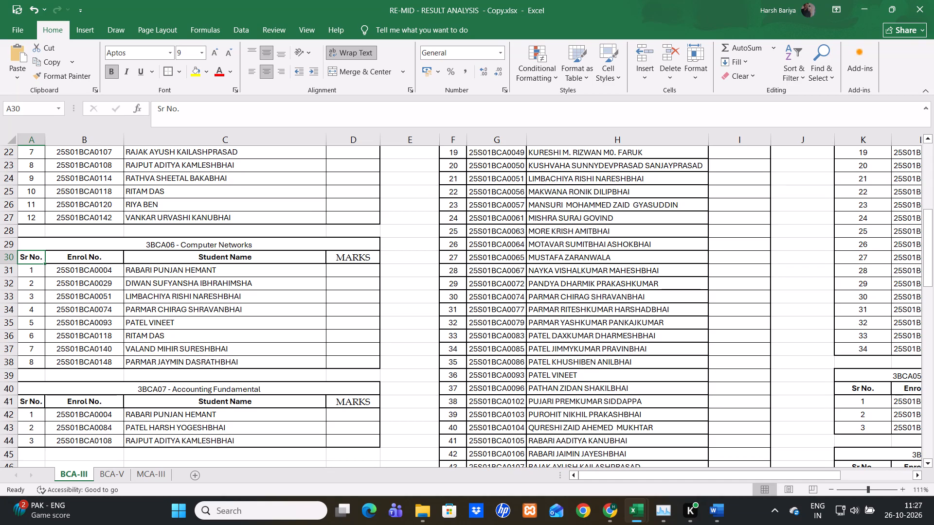
Save the result analysis workbook.
{"action": "key", "text": "Return"}
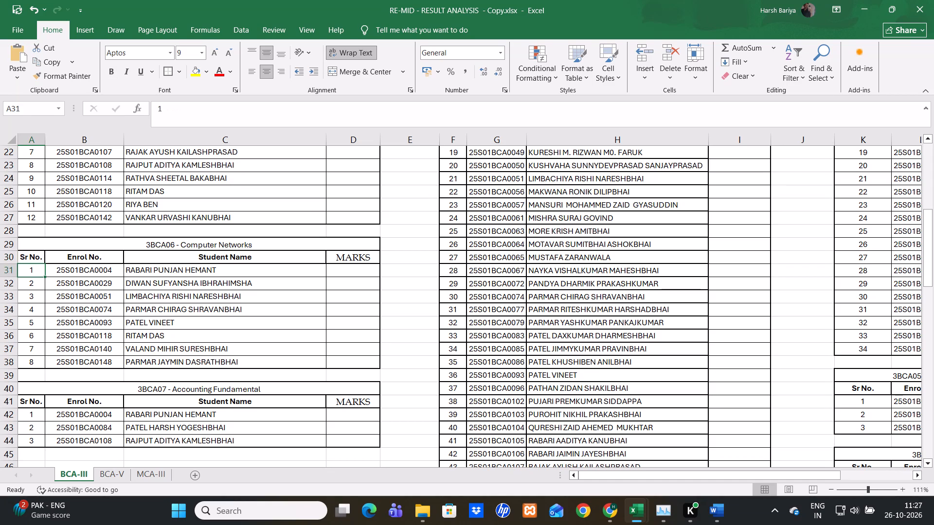
{"action": "scroll", "coordinate": [366, 286], "scroll_direction": "down", "scroll_amount": 1}
{"action": "scroll", "coordinate": [366, 286], "scroll_direction": "up", "scroll_amount": 2}
{"action": "key", "text": "ctrl+s"}
AutoFit the widths of the enrolment number columns L, G and B and the serial number column A on the BCA-III sheet.
{"action": "left_click", "coordinate": [370, 285]}
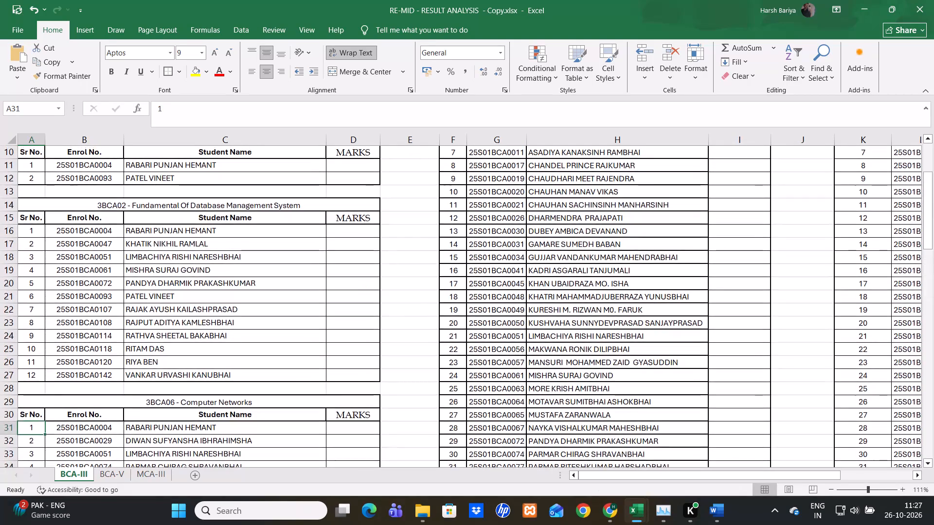
{"action": "scroll", "coordinate": [370, 285], "scroll_direction": "down", "scroll_amount": 1, "text": "ctrl"}
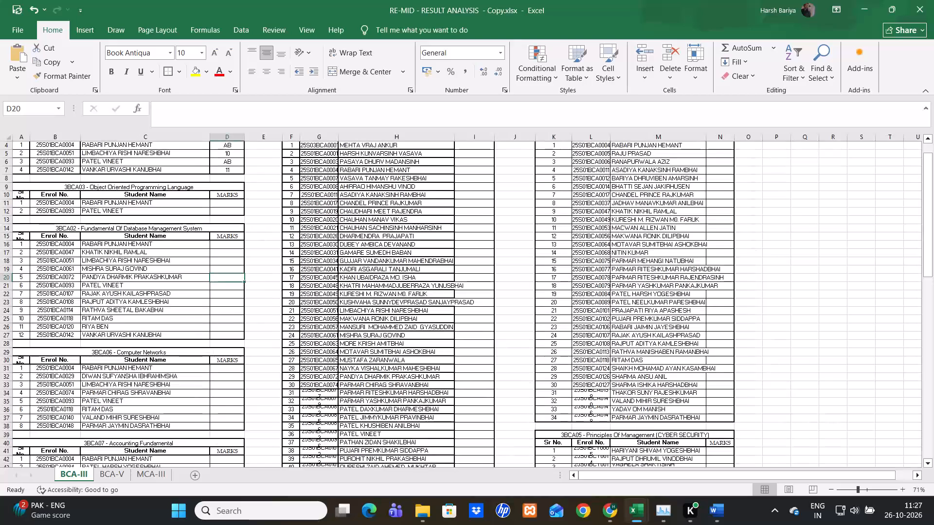
{"action": "scroll", "coordinate": [442, 224], "scroll_direction": "down", "scroll_amount": 3}
{"action": "scroll", "coordinate": [442, 224], "scroll_direction": "up", "scroll_amount": 3}
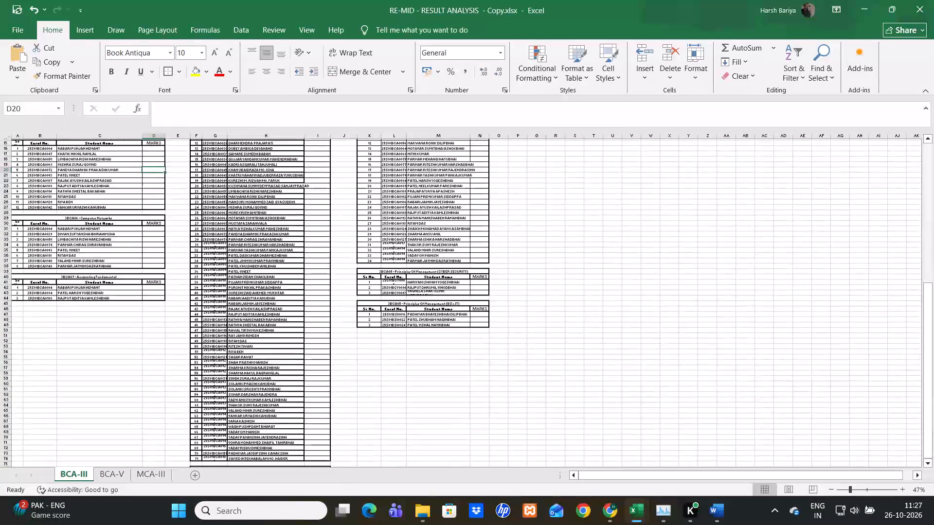
{"action": "scroll", "coordinate": [442, 224], "scroll_direction": "up", "scroll_amount": 2}
{"action": "scroll", "coordinate": [442, 224], "scroll_direction": "right", "scroll_amount": 1}
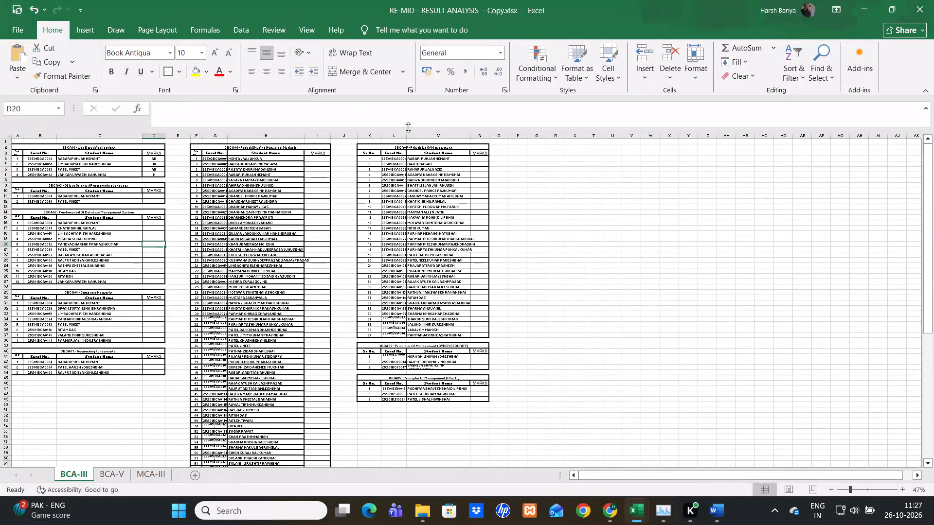
{"action": "double_click", "coordinate": [406, 137]}
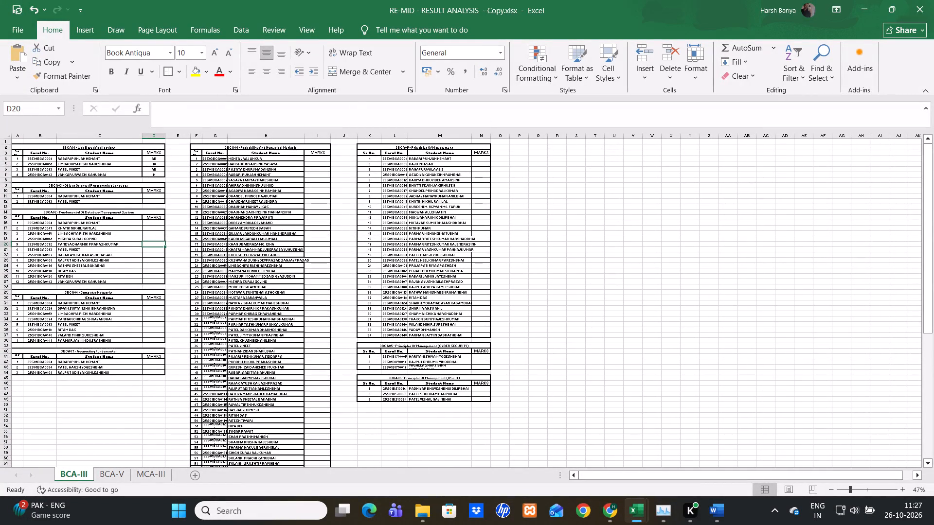
{"action": "double_click", "coordinate": [225, 138]}
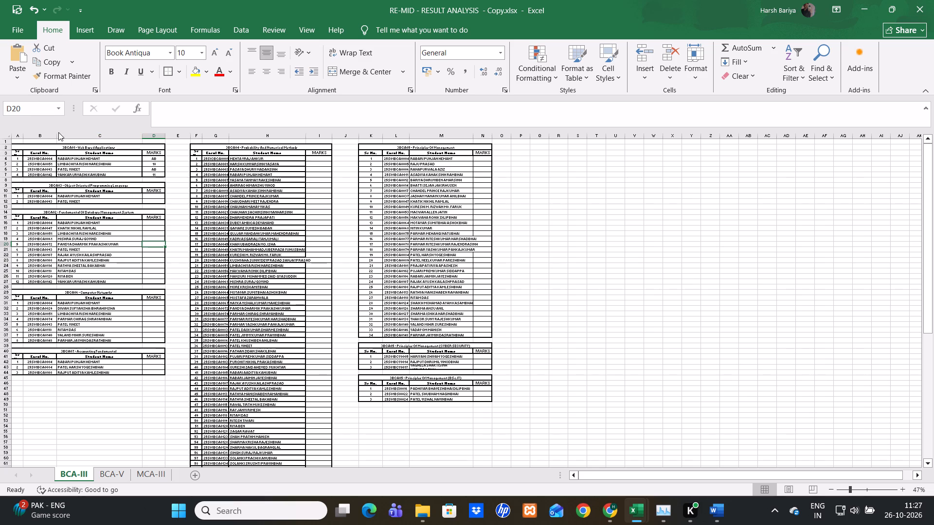
{"action": "double_click", "coordinate": [54, 136]}
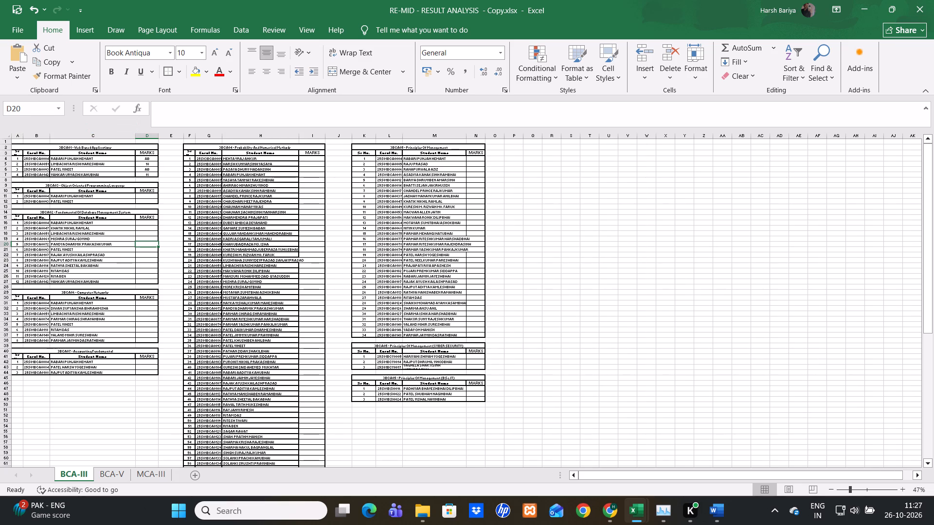
{"action": "double_click", "coordinate": [21, 136]}
Save the workbook with the adjusted column widths.
{"action": "scroll", "coordinate": [67, 210], "scroll_direction": "up", "scroll_amount": 1}
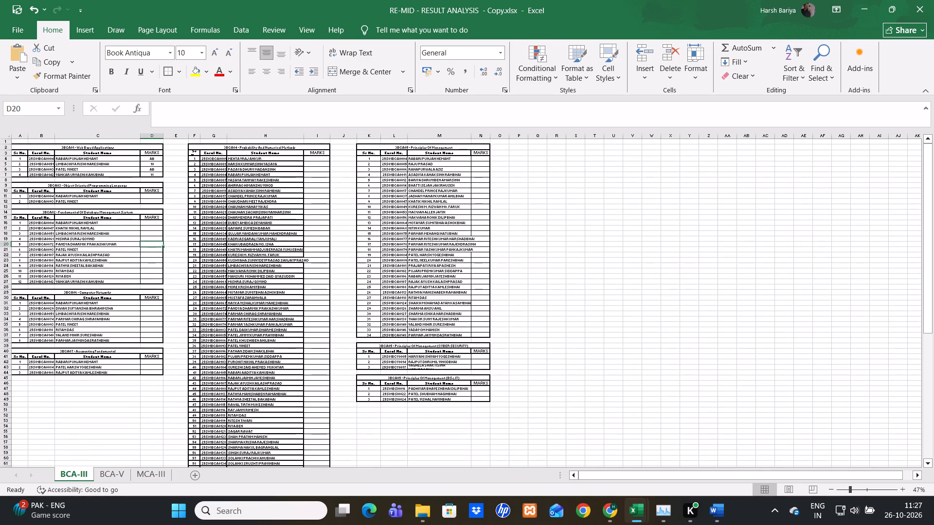
{"action": "scroll", "coordinate": [233, 313], "scroll_direction": "up", "scroll_amount": 4}
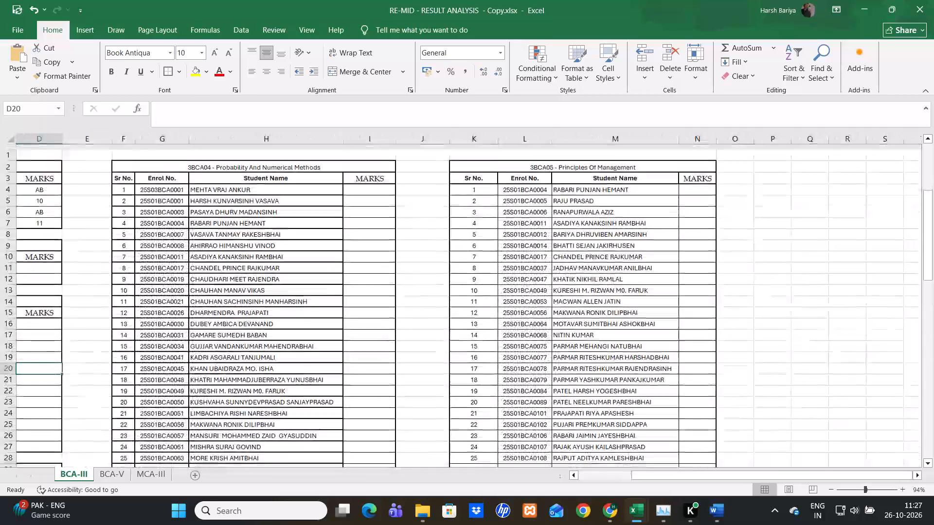
{"action": "scroll", "coordinate": [233, 313], "scroll_direction": "right", "scroll_amount": 4}
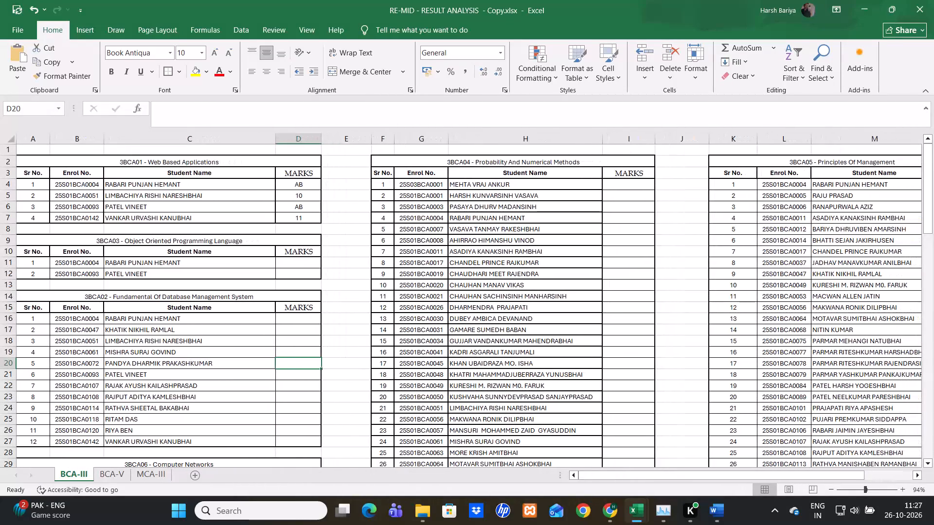
{"action": "key", "text": "ctrl+s"}
Enter the Accounting Fundamental marks 16 in D43 and 12 in D44 for the second and third students.
{"action": "scroll", "coordinate": [233, 313], "scroll_direction": "down", "scroll_amount": 6}
{"action": "scroll", "coordinate": [233, 313], "scroll_direction": "up", "scroll_amount": 3}
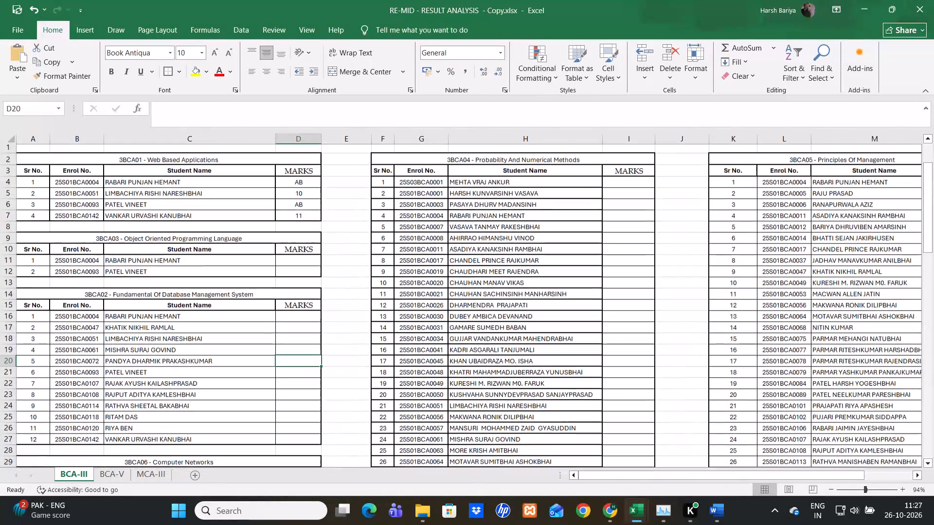
{"action": "scroll", "coordinate": [251, 298], "scroll_direction": "down", "scroll_amount": 6}
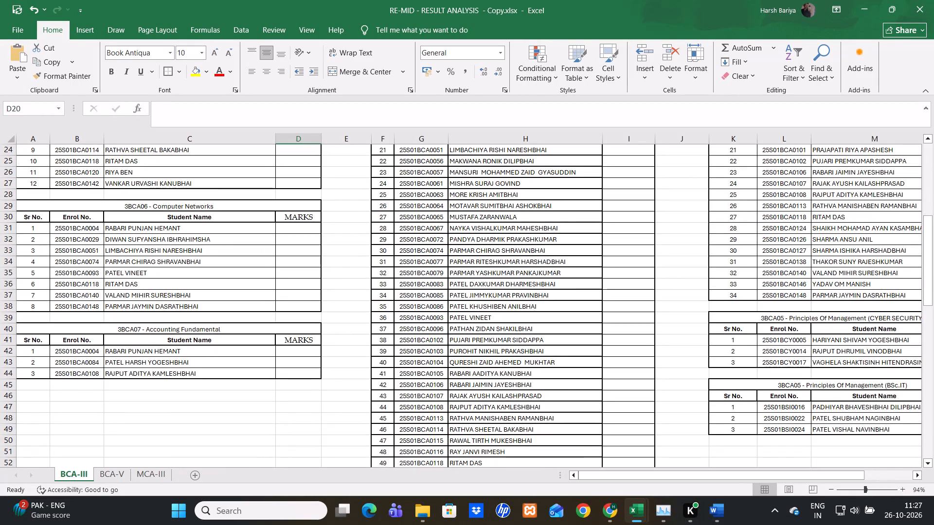
{"action": "left_click", "coordinate": [298, 361]}
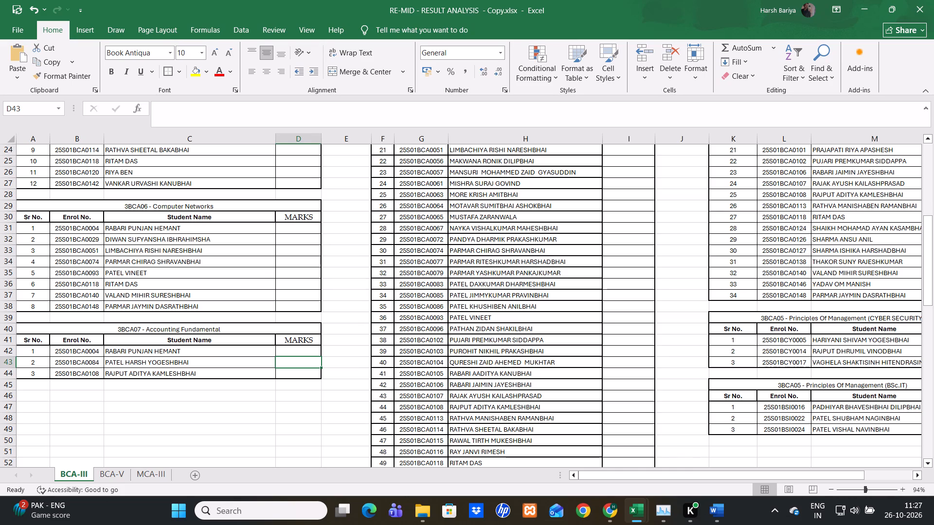
{"action": "type", "text": "16"}
{"action": "key", "text": "Down"}
{"action": "type", "text": "12"}
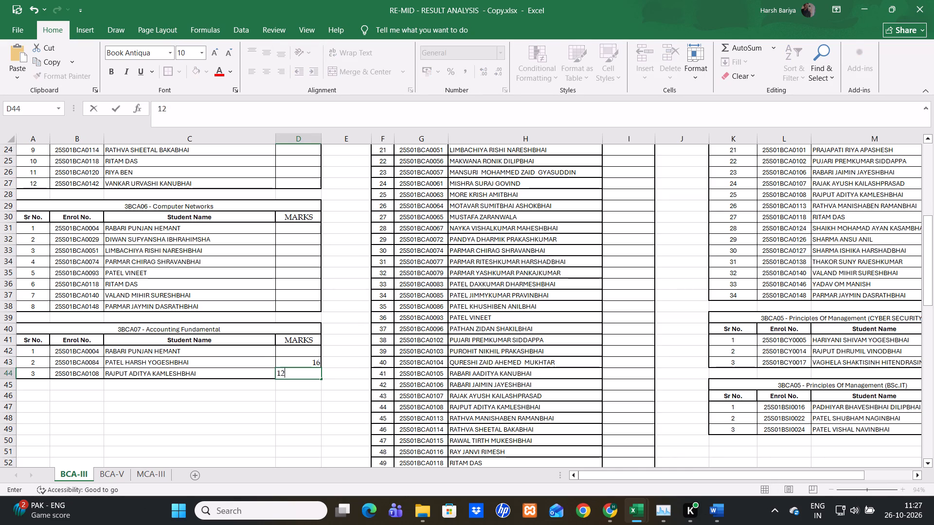
{"action": "left_click", "coordinate": [309, 411]}
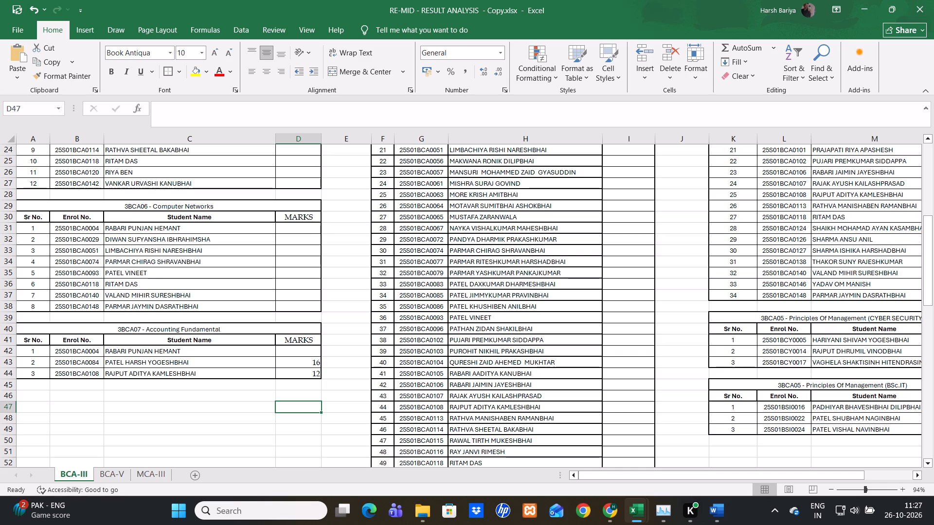
Centre the Accounting Fundamental marks in D43:D44 at font size 9 and save the workbook.
{"action": "left_click", "coordinate": [305, 365]}
{"action": "key", "text": "shift+Down"}
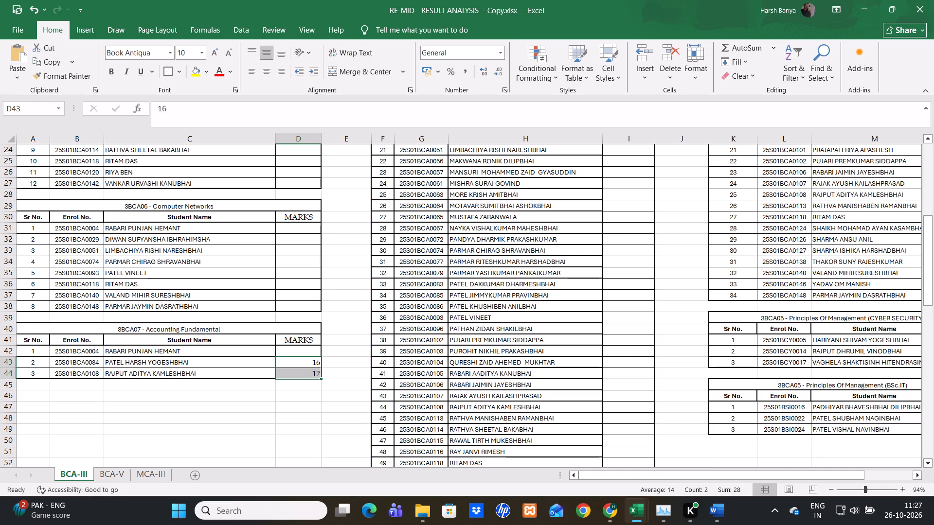
{"action": "left_click", "coordinate": [266, 76]}
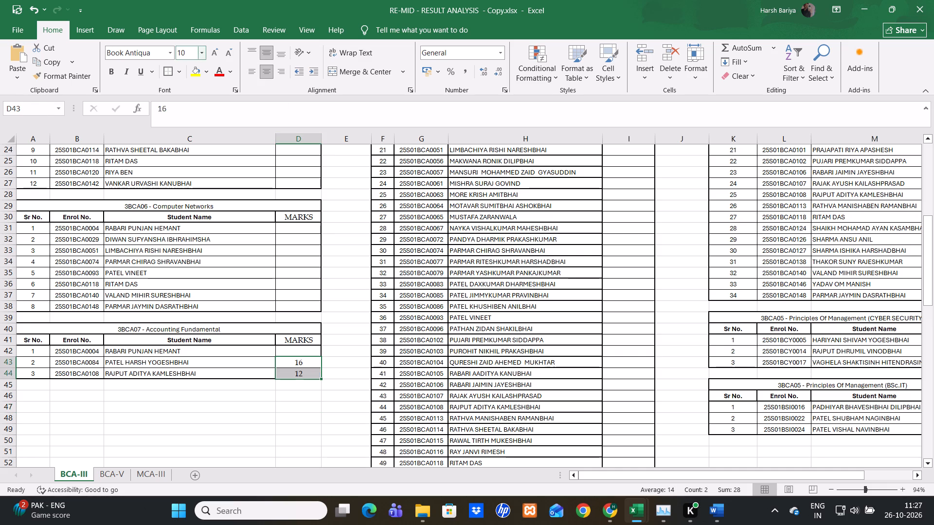
{"action": "left_click", "coordinate": [192, 55]}
{"action": "type", "text": "09"}
{"action": "key", "text": "Return"}
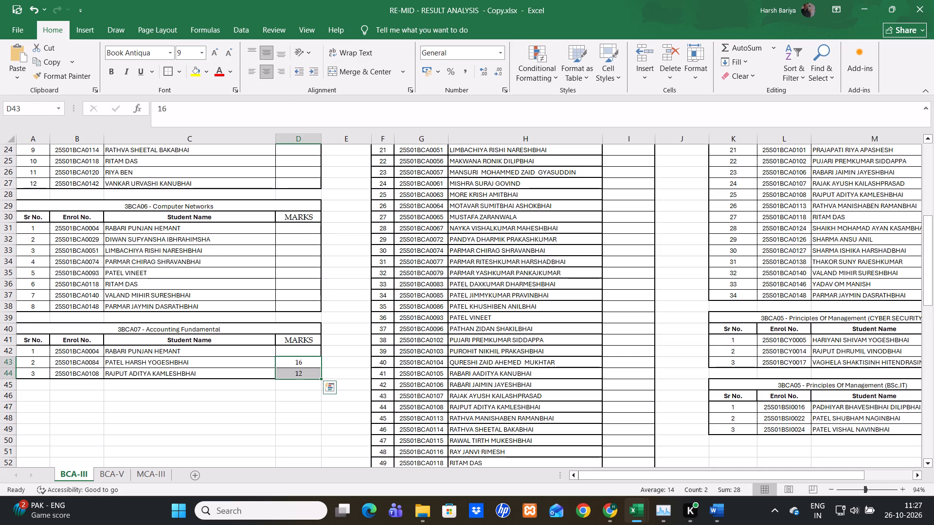
{"action": "left_click", "coordinate": [398, 347]}
{"action": "key", "text": "ctrl+s"}
Enter AB as the first student's Accounting Fundamental mark in D42.
{"action": "scroll", "coordinate": [398, 347], "scroll_direction": "up", "scroll_amount": 2}
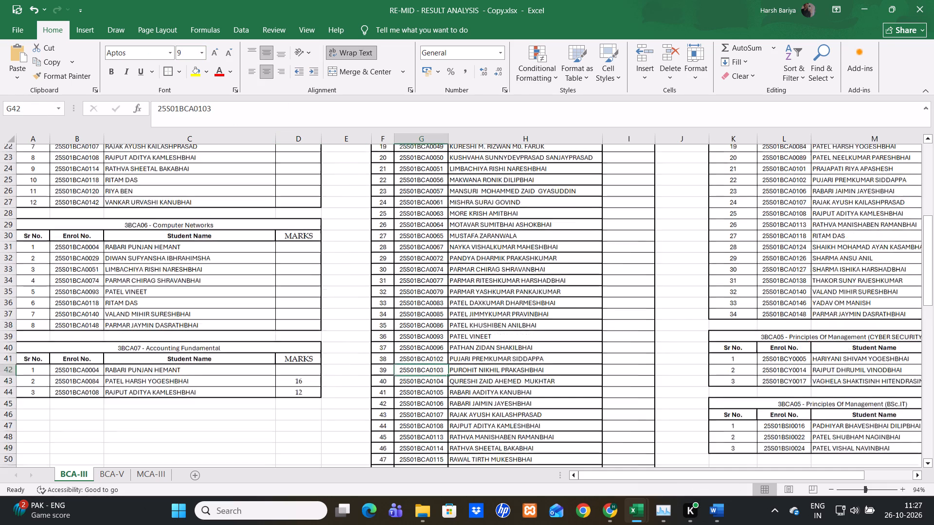
{"action": "scroll", "coordinate": [398, 347], "scroll_direction": "up", "scroll_amount": 3}
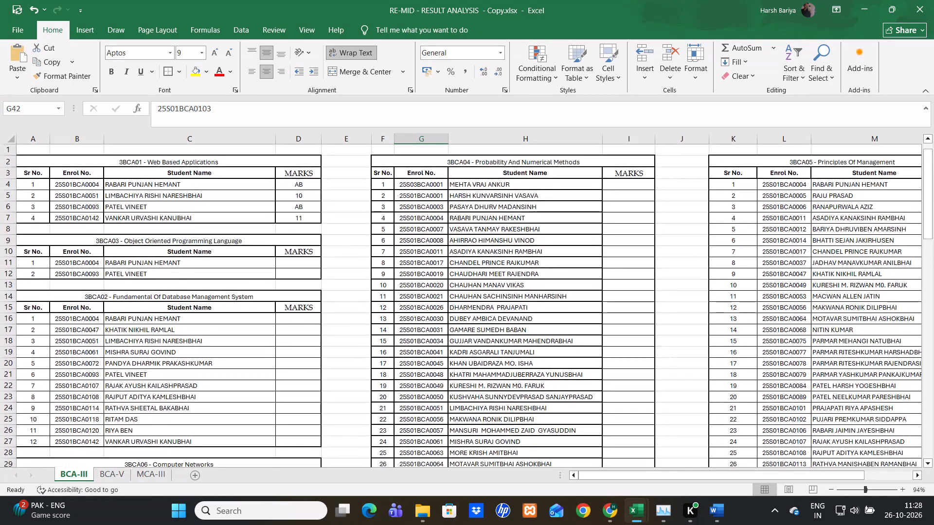
{"action": "scroll", "coordinate": [398, 347], "scroll_direction": "down", "scroll_amount": 6}
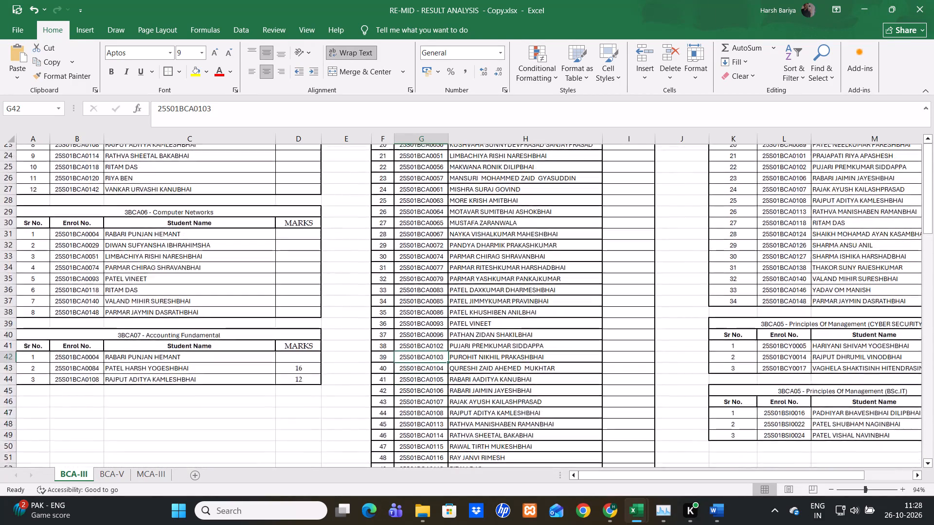
{"action": "scroll", "coordinate": [398, 347], "scroll_direction": "down", "scroll_amount": 1}
{"action": "left_click", "coordinate": [302, 352]}
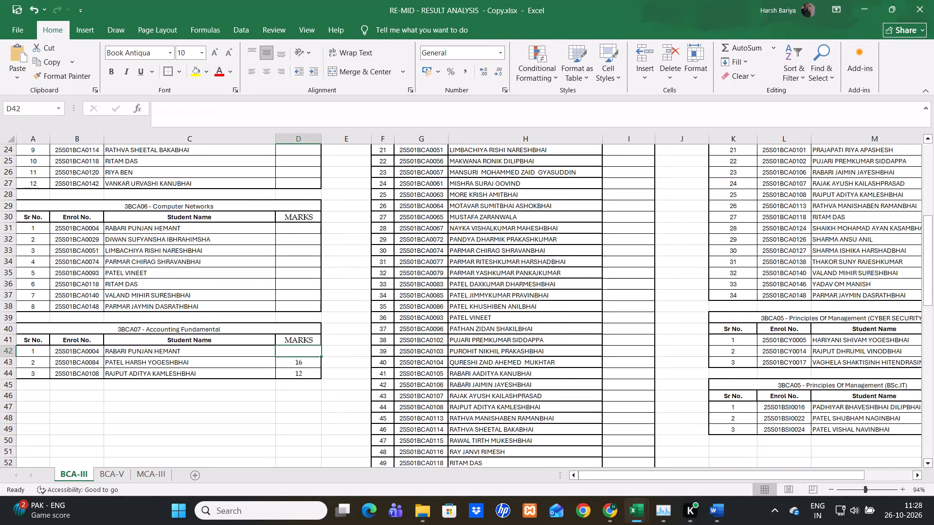
{"action": "left_click", "coordinate": [302, 352]}
{"action": "type", "text": "AB"}
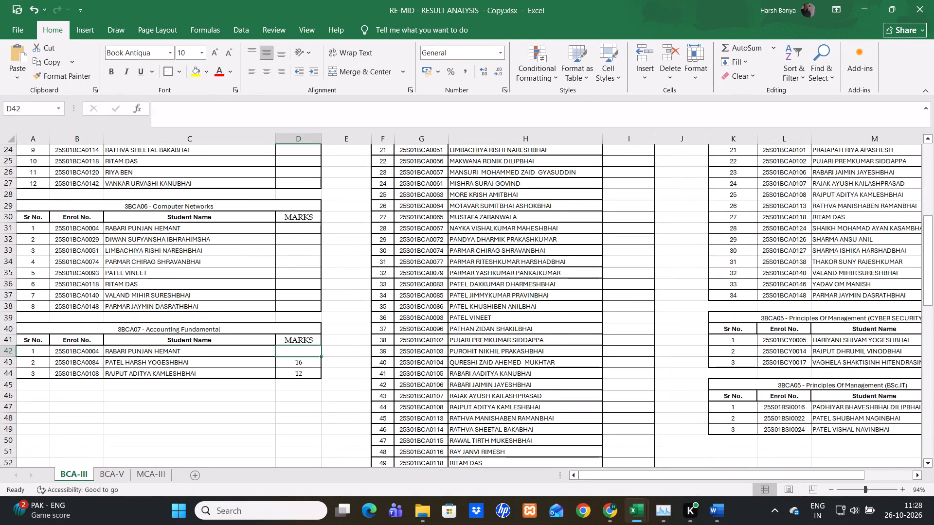
{"action": "left_click", "coordinate": [343, 350]}
{"action": "left_click", "coordinate": [313, 349]}
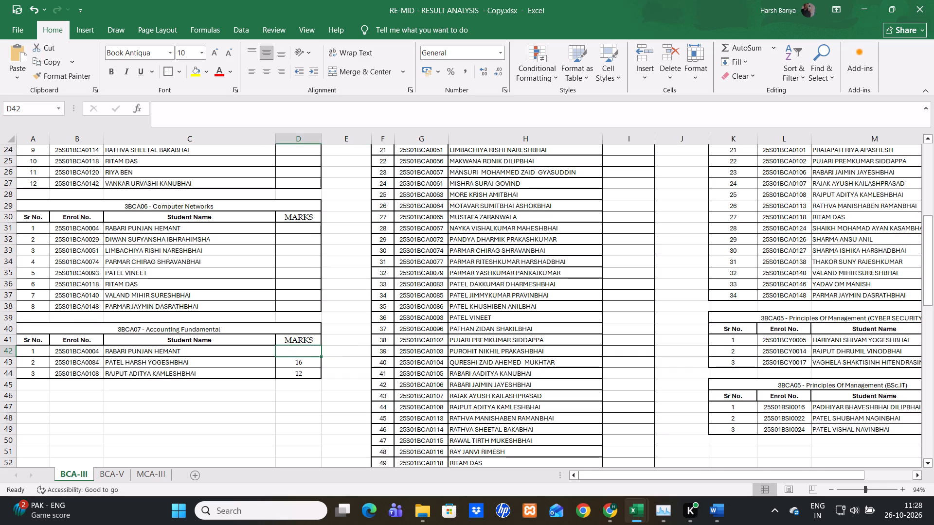
{"action": "type", "text": "AB"}
{"action": "left_click", "coordinate": [355, 322]}
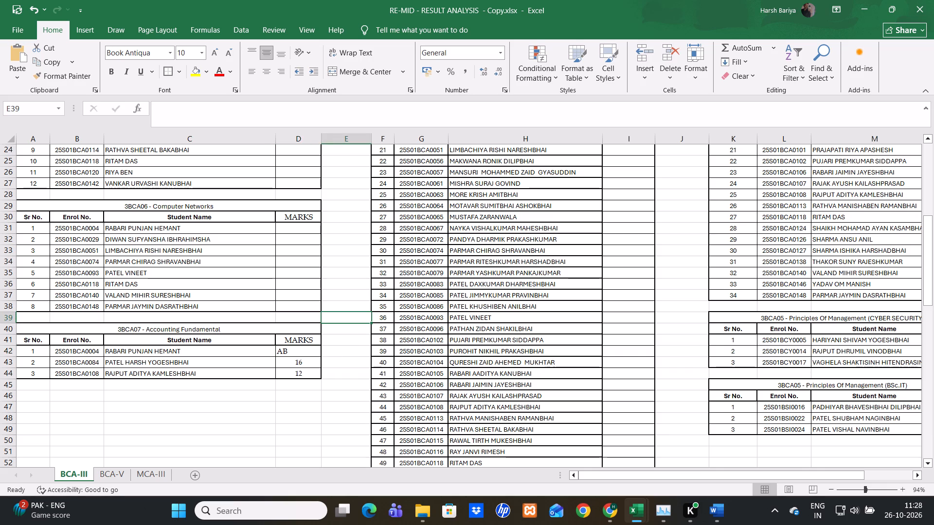
Format the AB mark in D42 at font size 9 with centred alignment and save the workbook.
{"action": "left_click", "coordinate": [313, 364]}
{"action": "left_click_drag", "start_coordinate": [61, 71], "coordinate": [336, 362]}
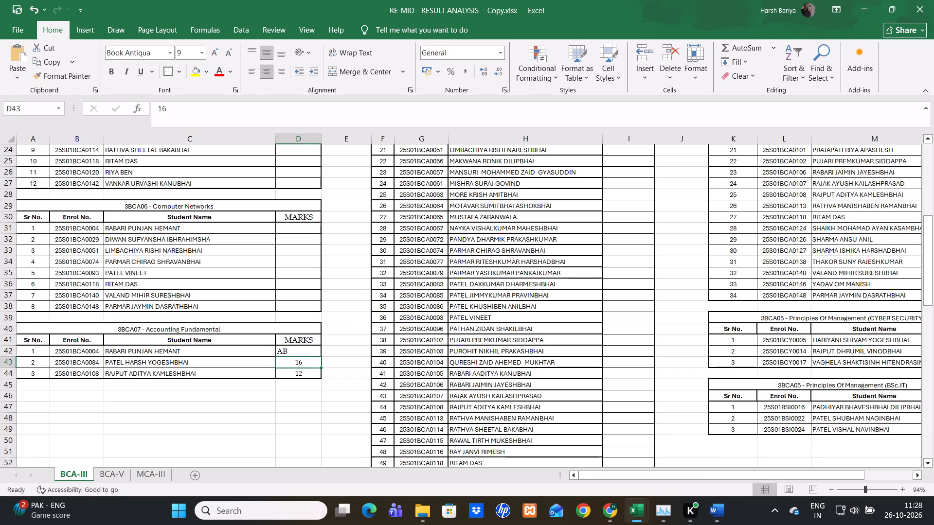
{"action": "left_click_drag", "start_coordinate": [308, 350], "coordinate": [293, 350]}
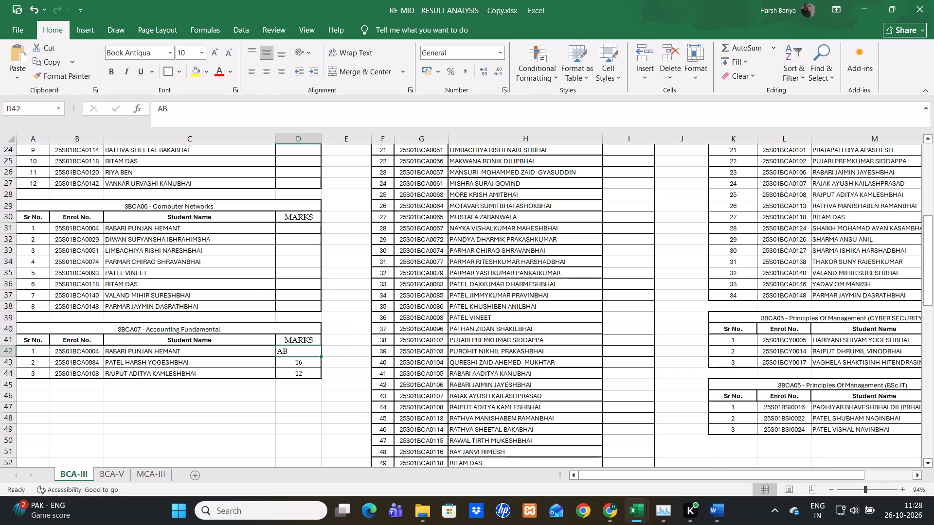
{"action": "left_click", "coordinate": [187, 52]}
{"action": "type", "text": "09"}
{"action": "key", "text": "Return"}
{"action": "left_click", "coordinate": [416, 246]}
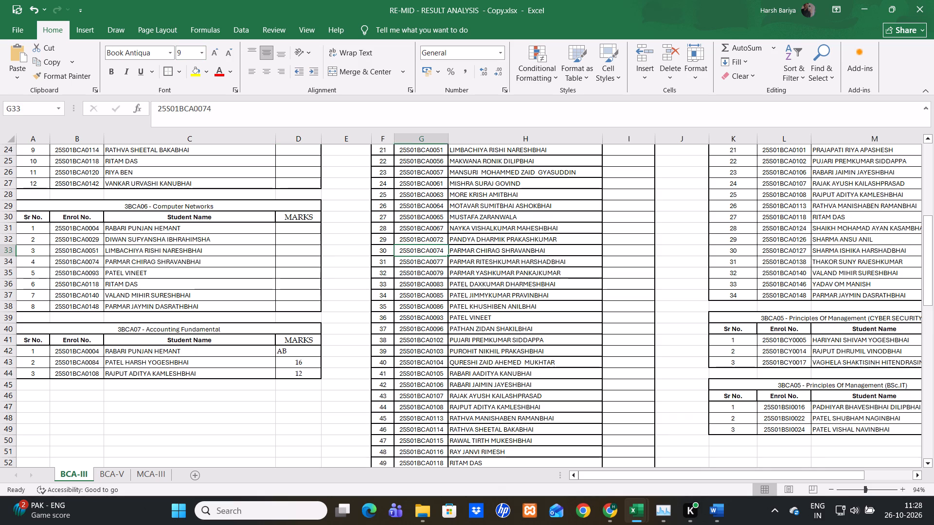
{"action": "left_click", "coordinate": [296, 353]}
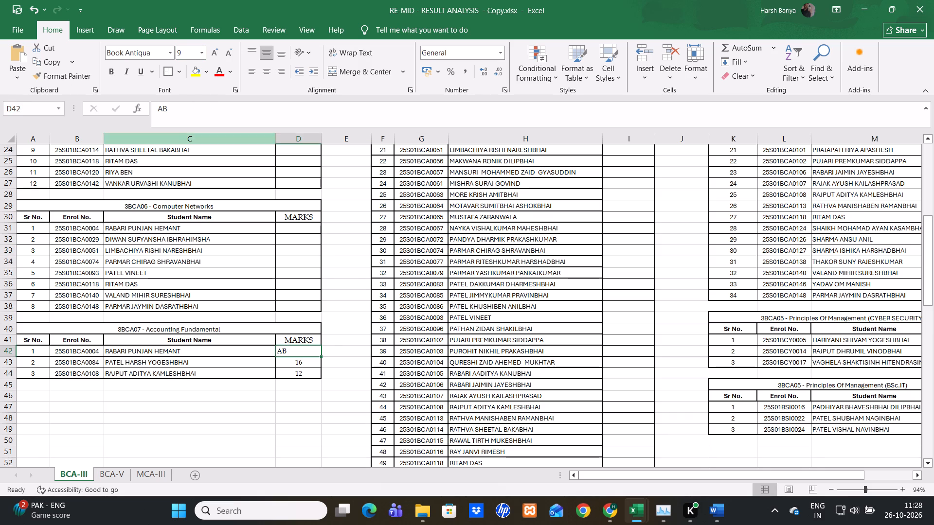
{"action": "left_click", "coordinate": [264, 74]}
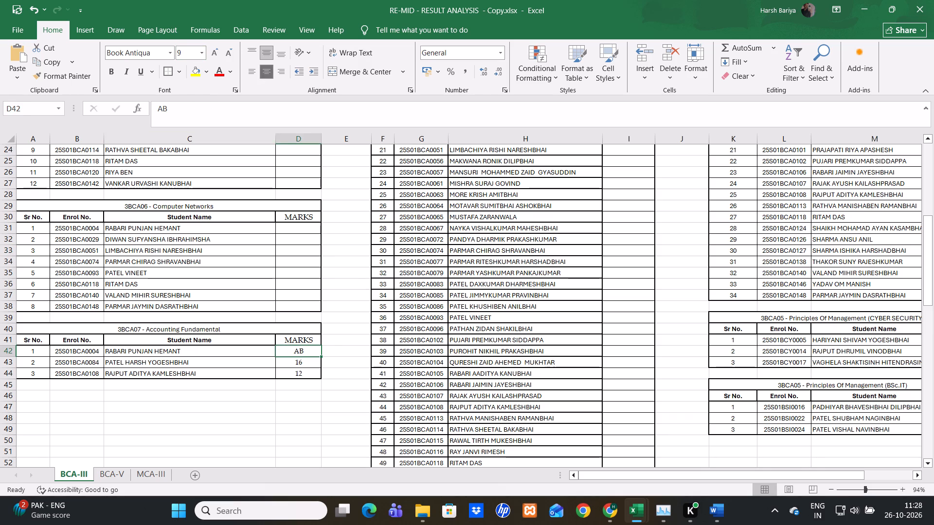
{"action": "left_click", "coordinate": [350, 312]}
{"action": "key", "text": "ctrl+s"}
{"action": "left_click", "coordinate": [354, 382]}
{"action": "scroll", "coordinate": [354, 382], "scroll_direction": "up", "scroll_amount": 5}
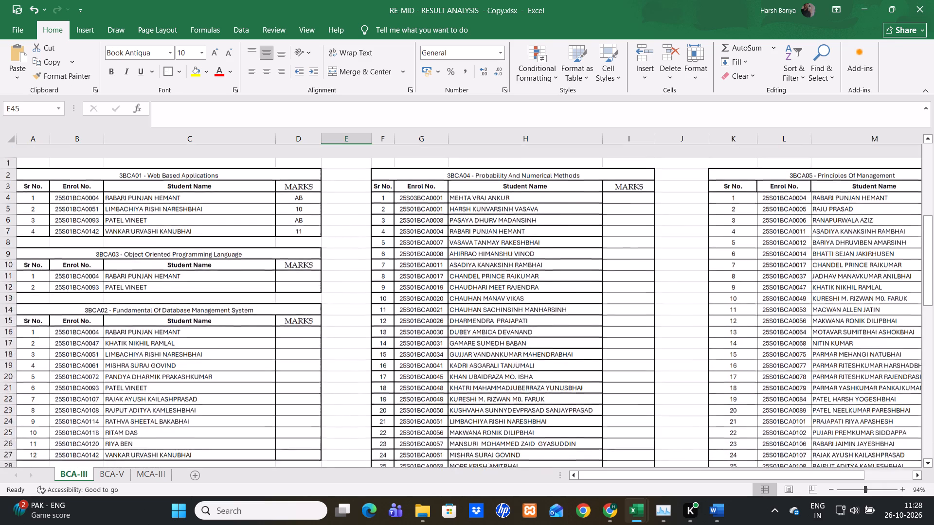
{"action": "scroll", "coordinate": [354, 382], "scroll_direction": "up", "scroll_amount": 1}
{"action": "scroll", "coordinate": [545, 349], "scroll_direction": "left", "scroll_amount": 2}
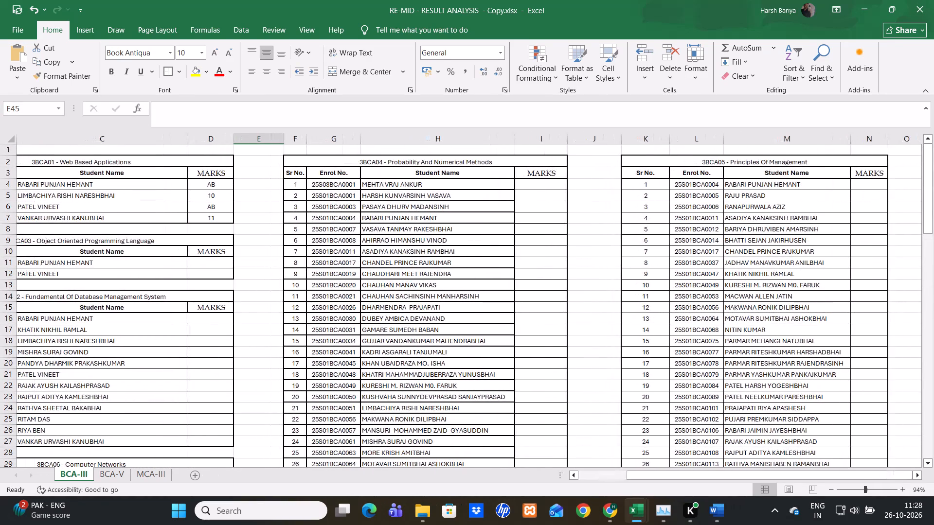
Switch to Word and close the AF ATTENDANCE.docx attendance sheet.
{"action": "key", "text": "alt+Tab"}
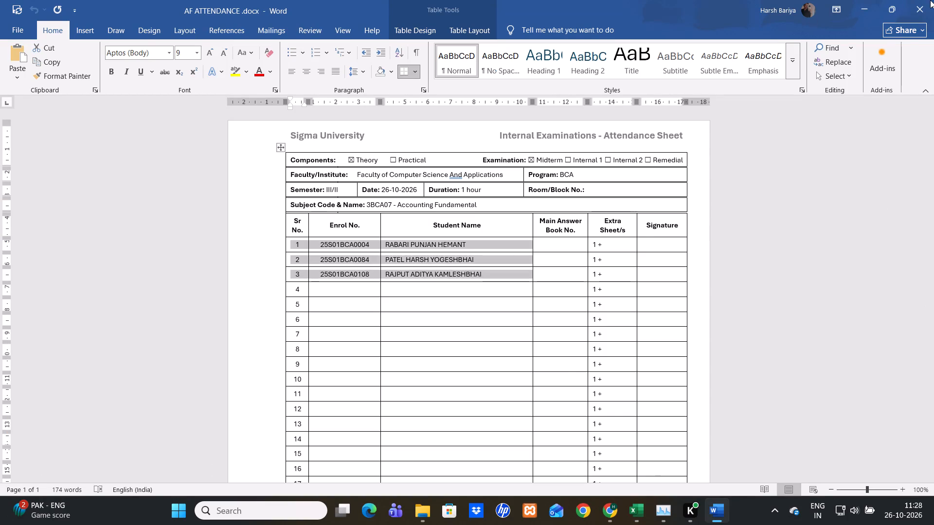
{"action": "left_click", "coordinate": [933, 0]}
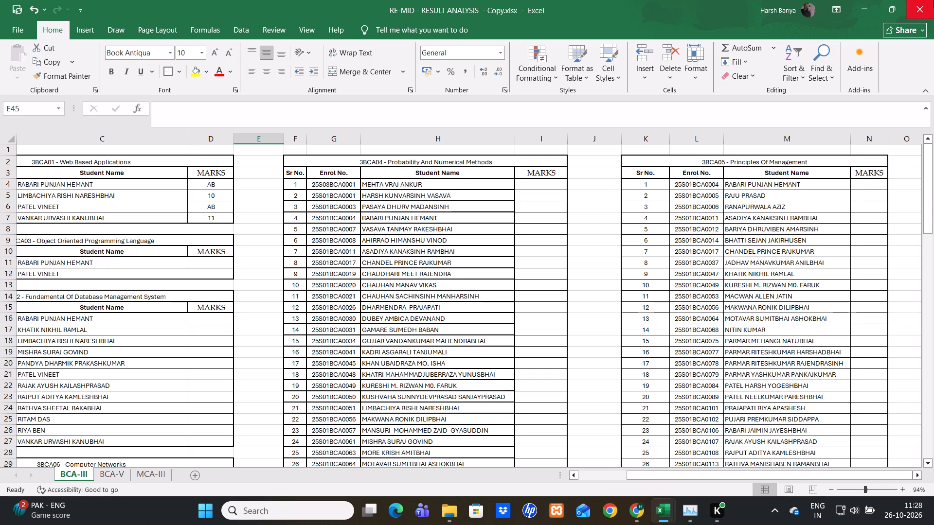
Switch to File Explorer, browse to REMID SOFT COPY > BCA-V > THEORY > CCIS and open CCIS ATTENDANCE.docx.
{"action": "key", "text": "alt+Tab"}
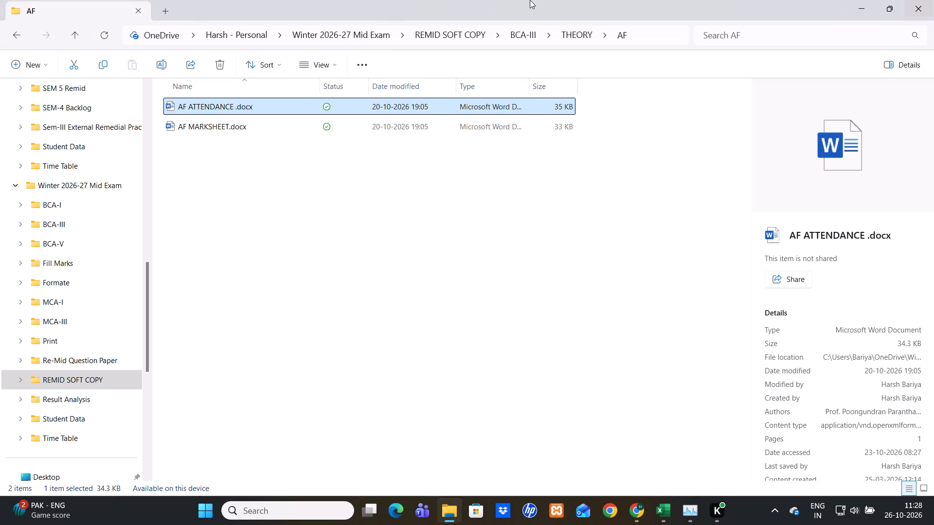
{"action": "left_click", "coordinate": [67, 41]}
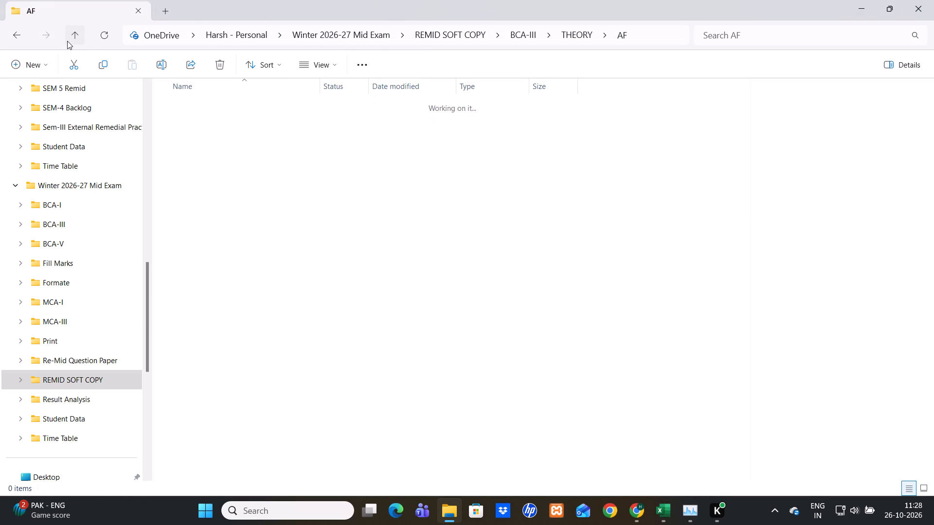
{"action": "left_click", "coordinate": [67, 41]}
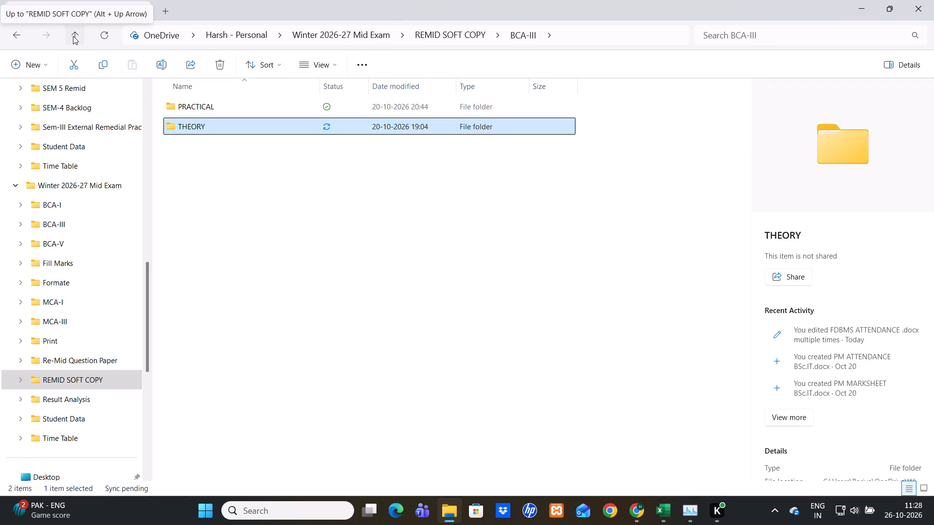
{"action": "left_click", "coordinate": [73, 36]}
{"action": "double_click", "coordinate": [227, 125]}
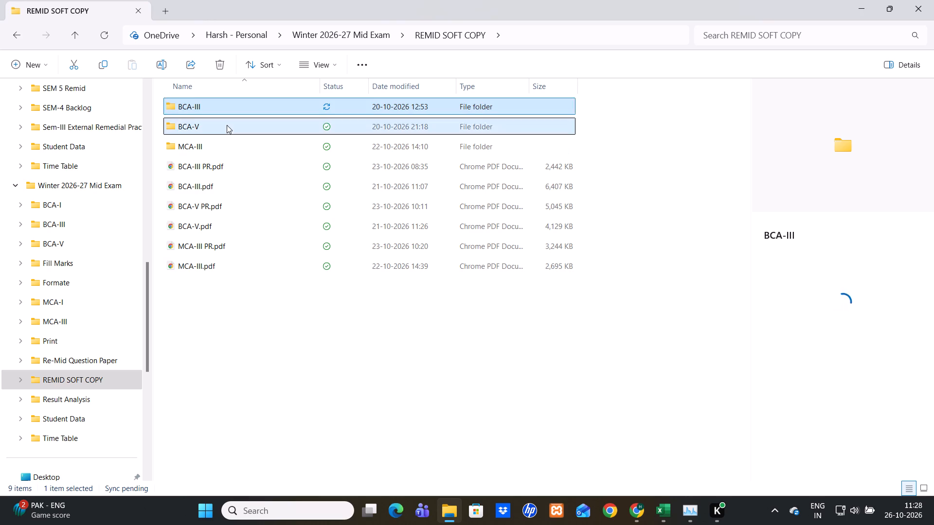
{"action": "double_click", "coordinate": [227, 125]}
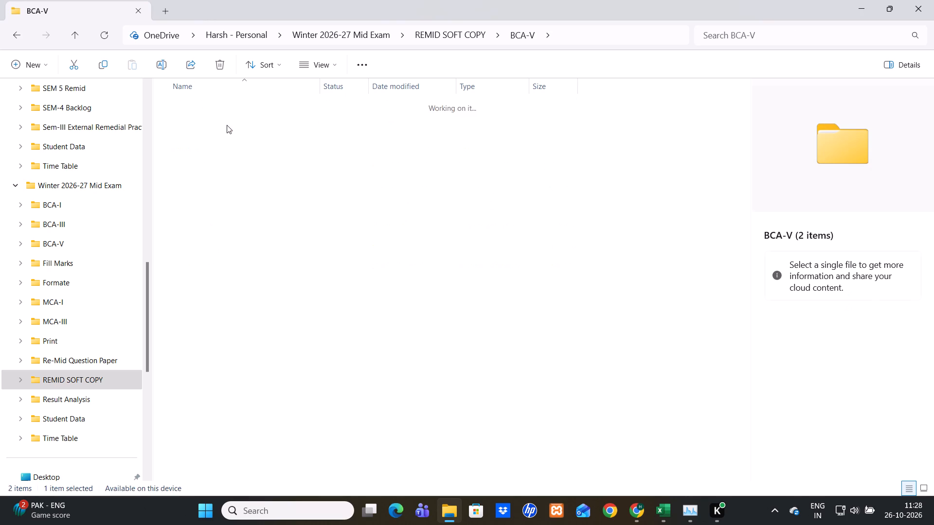
{"action": "double_click", "coordinate": [238, 107]}
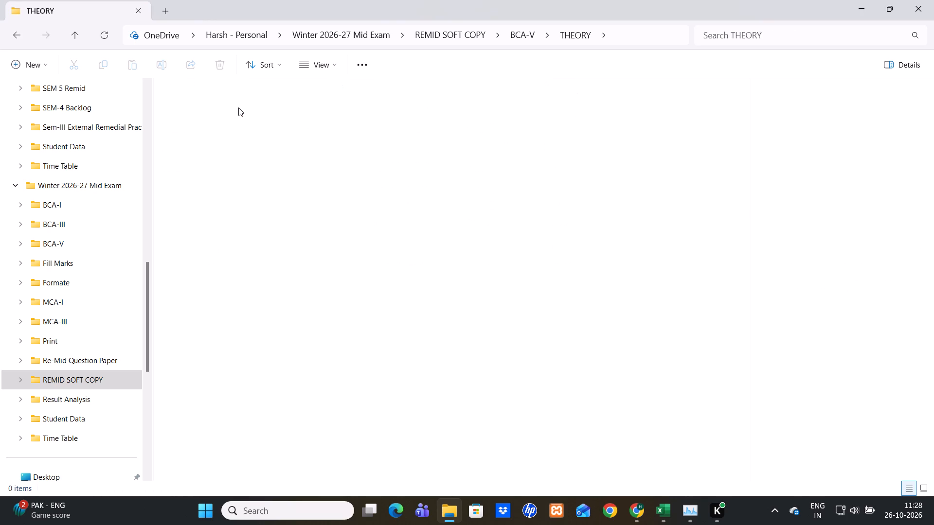
{"action": "double_click", "coordinate": [238, 107]}
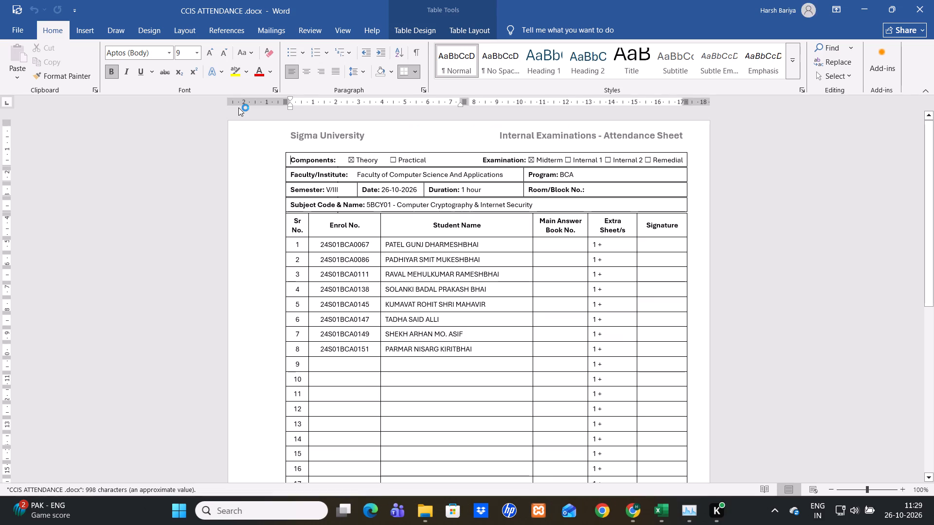
In the Excel result workbook, copy the Web Based Applications title and header rows A2:D3 from BCA-III to A2 of the BCA-V sheet.
{"action": "key", "text": "alt+Tab"}
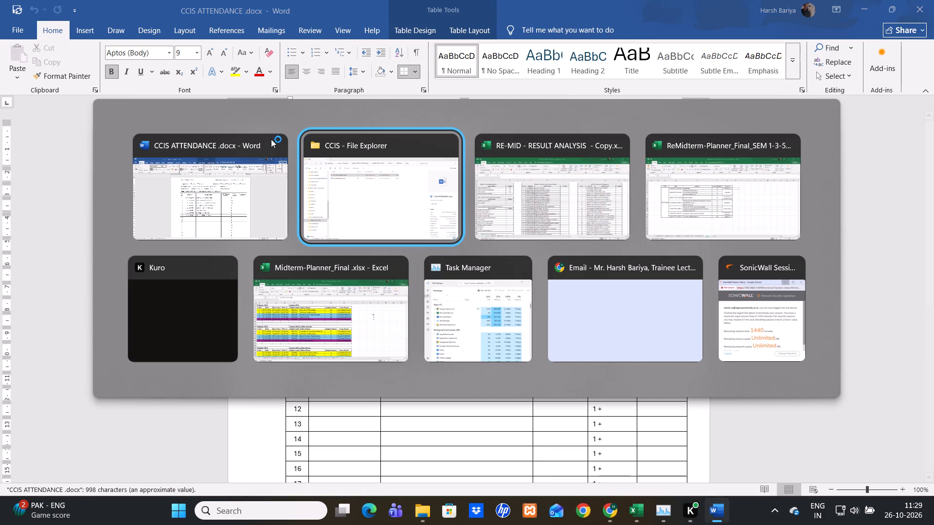
{"action": "key", "text": "alt+Tab"}
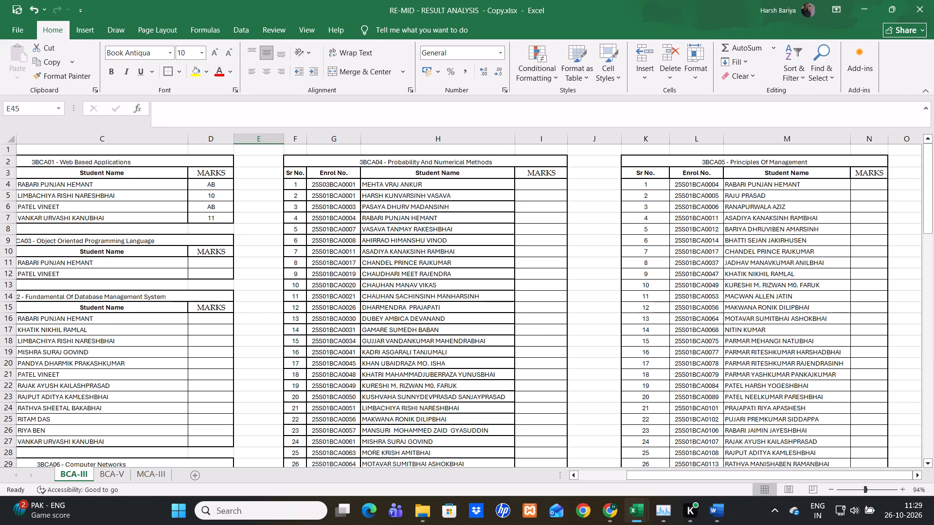
{"action": "left_click", "coordinate": [118, 474]}
{"action": "left_click", "coordinate": [72, 475]}
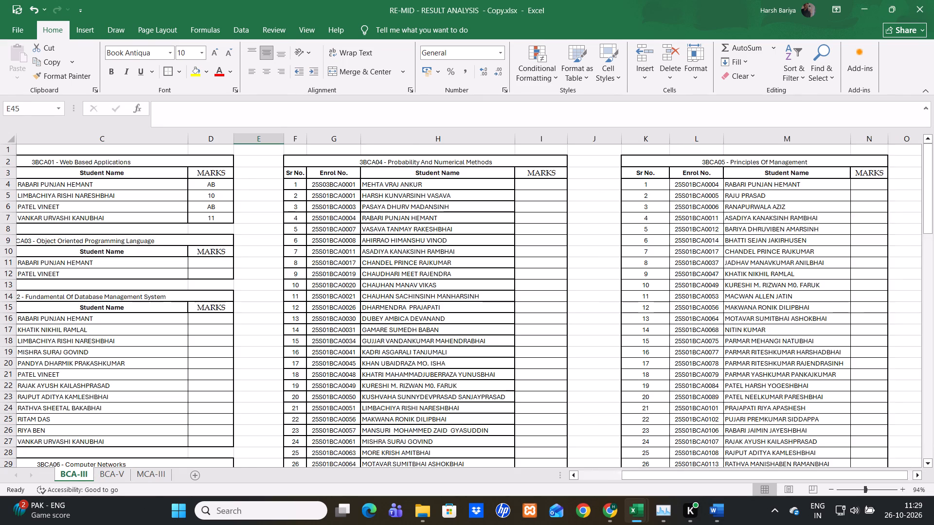
{"action": "scroll", "coordinate": [115, 314], "scroll_direction": "up", "scroll_amount": 2}
{"action": "scroll", "coordinate": [115, 314], "scroll_direction": "right", "scroll_amount": 2}
{"action": "left_click_drag", "start_coordinate": [170, 162], "coordinate": [175, 171]}
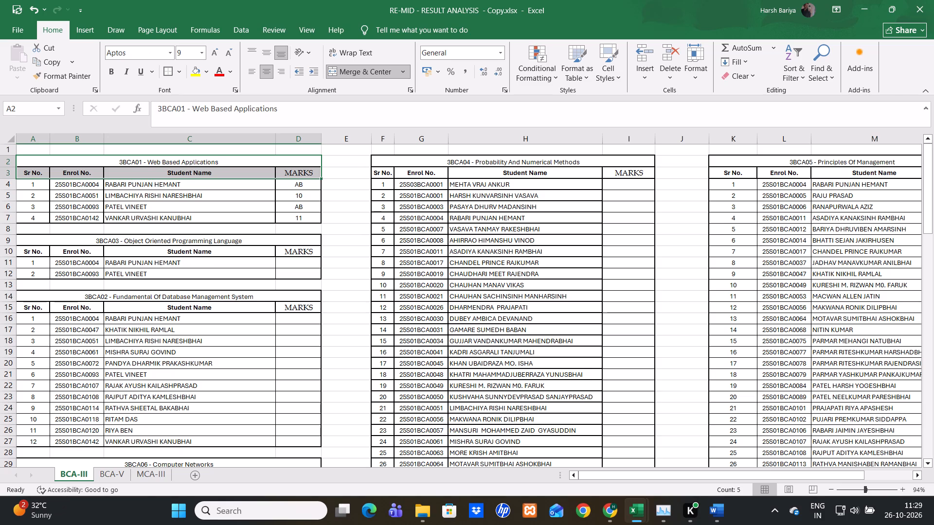
{"action": "key", "text": "ctrl+c"}
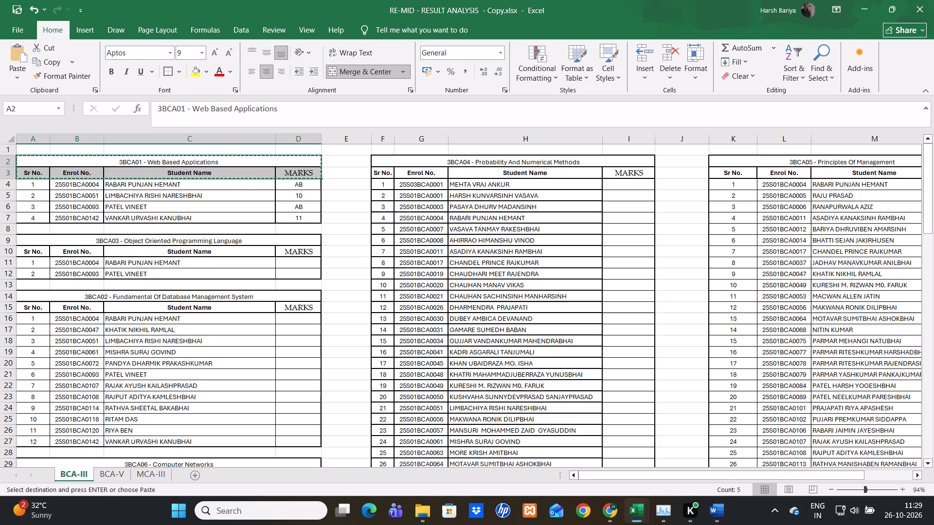
{"action": "left_click", "coordinate": [110, 472]}
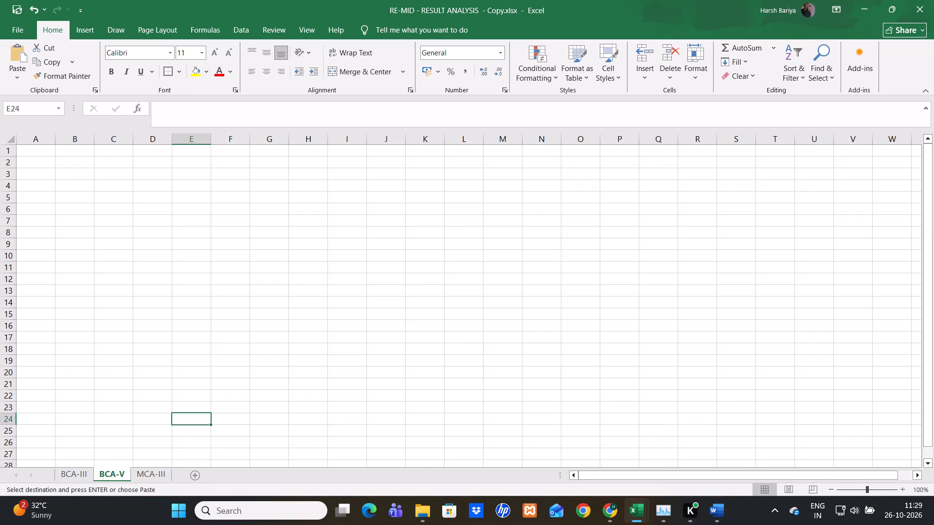
{"action": "left_click", "coordinate": [43, 164]}
{"action": "key", "text": "ctrl+v"}
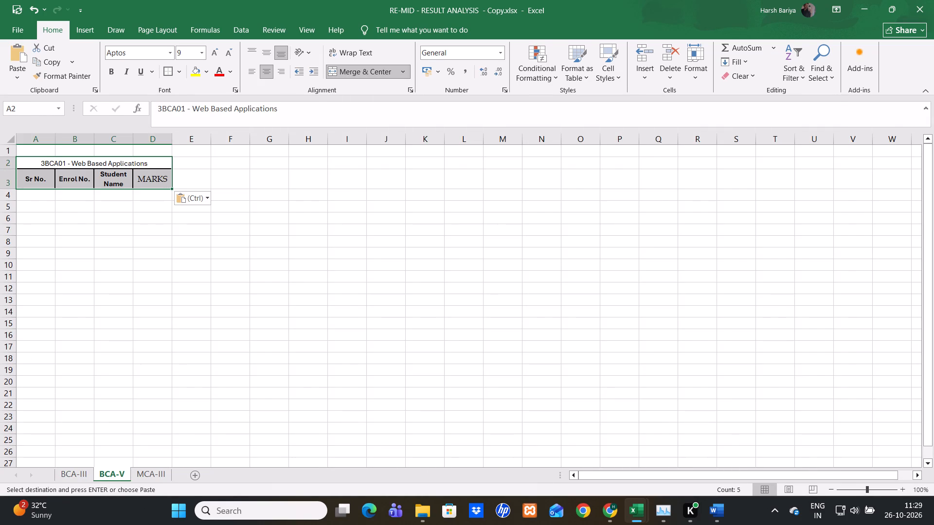
Copy serial numbers, enrolment numbers and names of students 1 to 8 from Word's CCIS attendance sheet into BCA-V starting at A4.
{"action": "key", "text": "alt+Tab"}
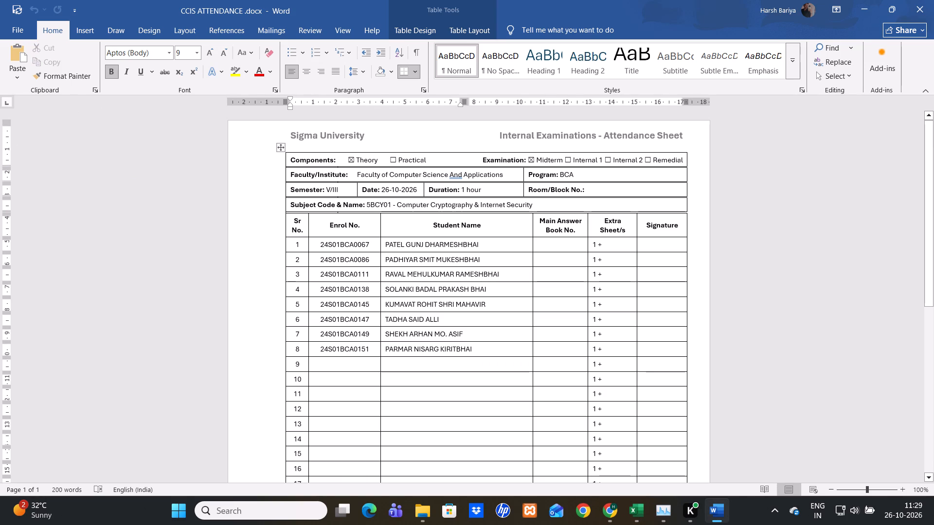
{"action": "left_click_drag", "start_coordinate": [297, 246], "coordinate": [413, 352]}
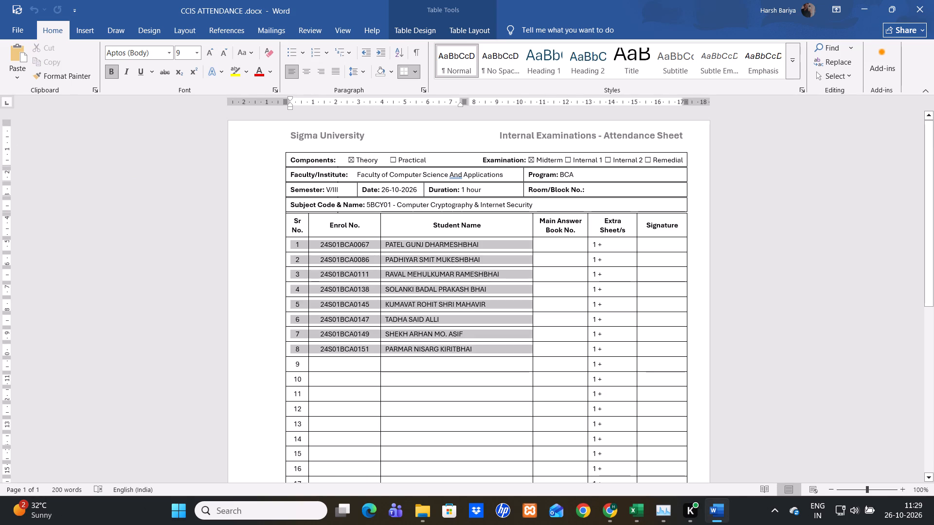
{"action": "left_click_drag", "start_coordinate": [413, 352], "coordinate": [413, 352]}
{"action": "key", "text": "ctrl+c"}
{"action": "key", "text": "alt+Tab"}
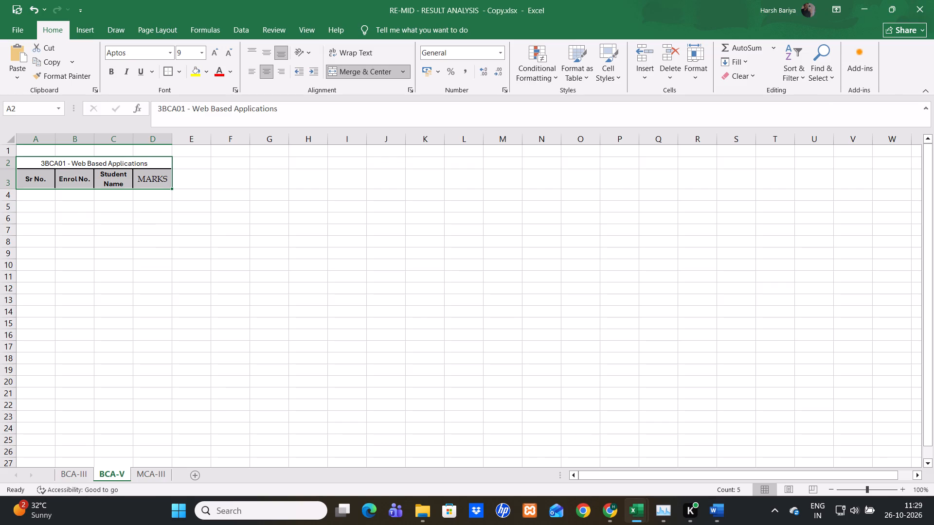
{"action": "left_click", "coordinate": [38, 199]}
{"action": "key", "text": "ctrl+v"}
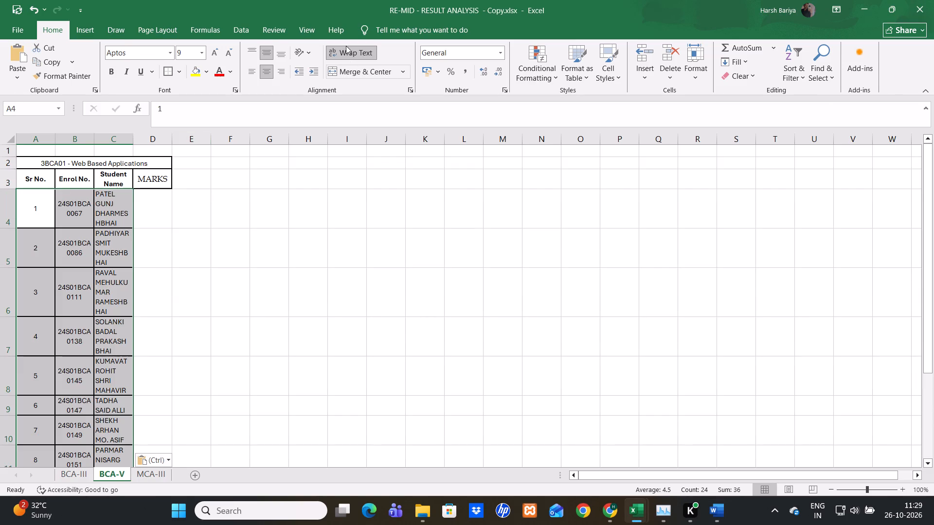
Turn off text wrapping for the pasted student rows and autofit the Student Name and Enrol No. columns.
{"action": "left_click", "coordinate": [343, 50]}
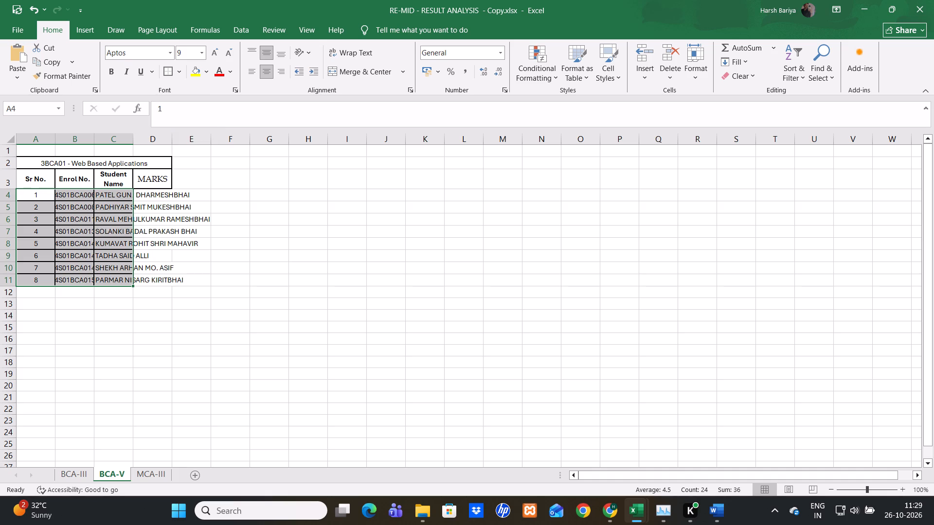
{"action": "double_click", "coordinate": [136, 138]}
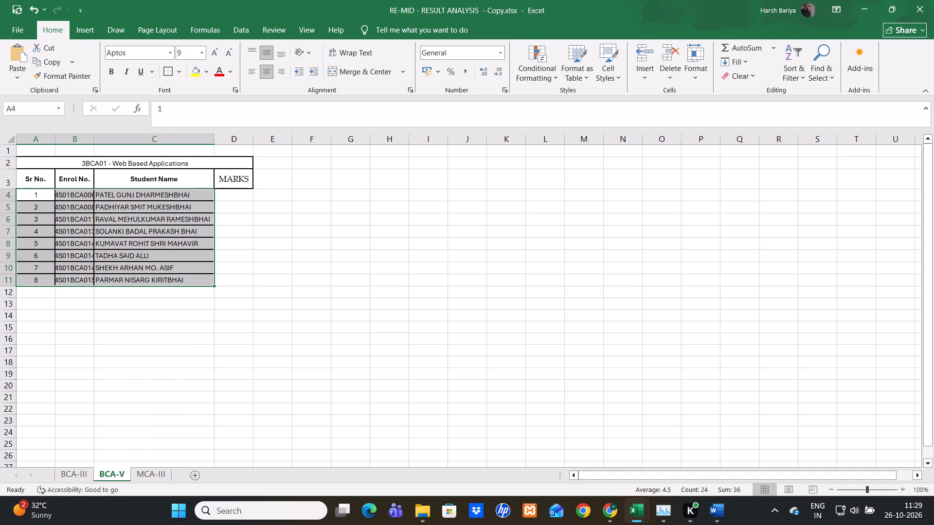
{"action": "double_click", "coordinate": [94, 141]}
{"action": "left_click", "coordinate": [252, 222]}
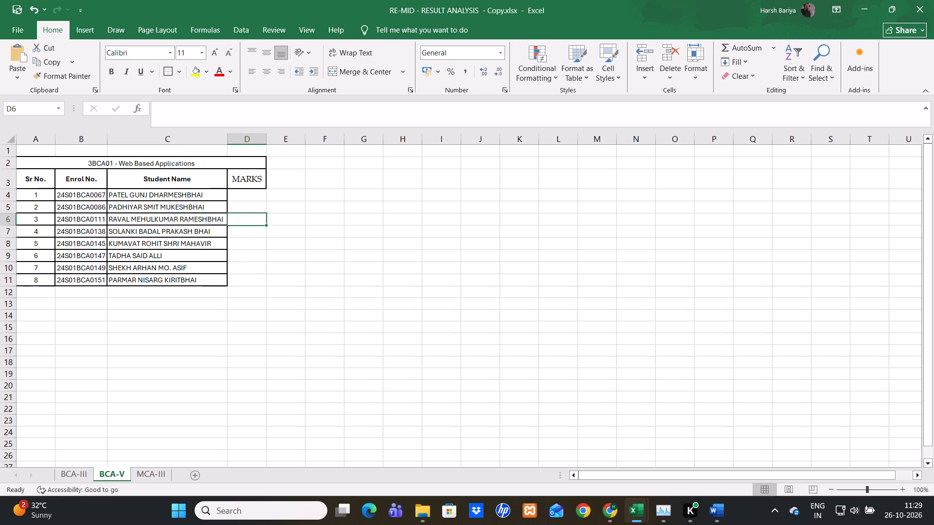
Replace the BCA-V table title with 5BCY01 - Computer Cryptography & Internet Security, copied from the Word attendance sheet.
{"action": "key", "text": "alt+Tab"}
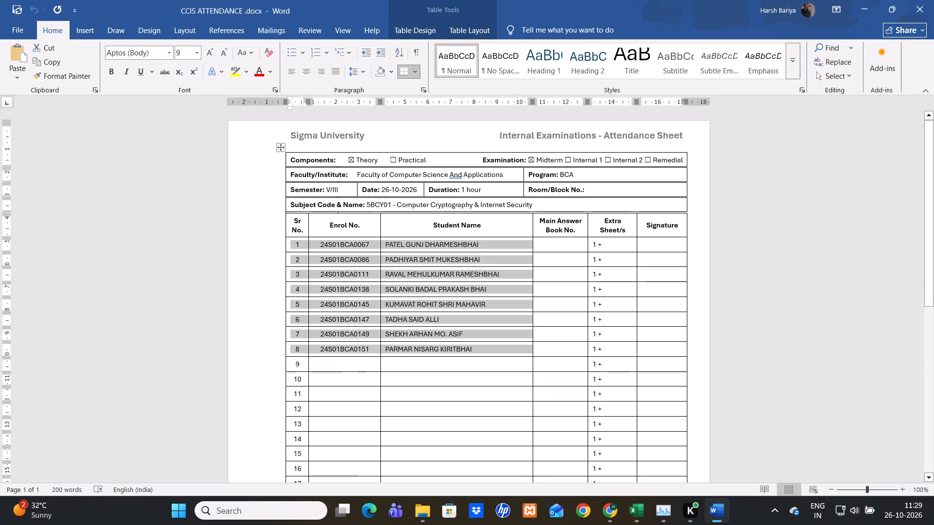
{"action": "left_click_drag", "start_coordinate": [538, 204], "coordinate": [406, 206]}
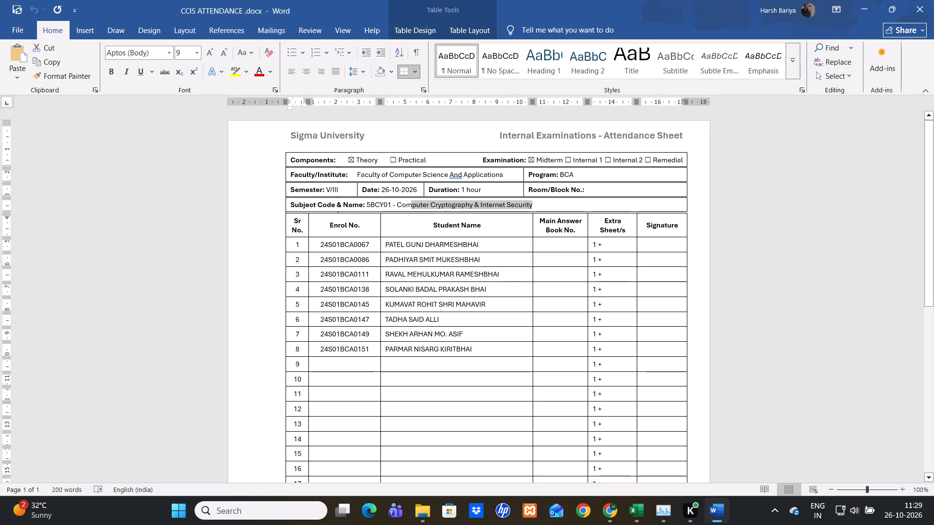
{"action": "left_click_drag", "start_coordinate": [406, 206], "coordinate": [382, 205]}
{"action": "key", "text": "ctrl+c"}
{"action": "key", "text": "alt+Tab"}
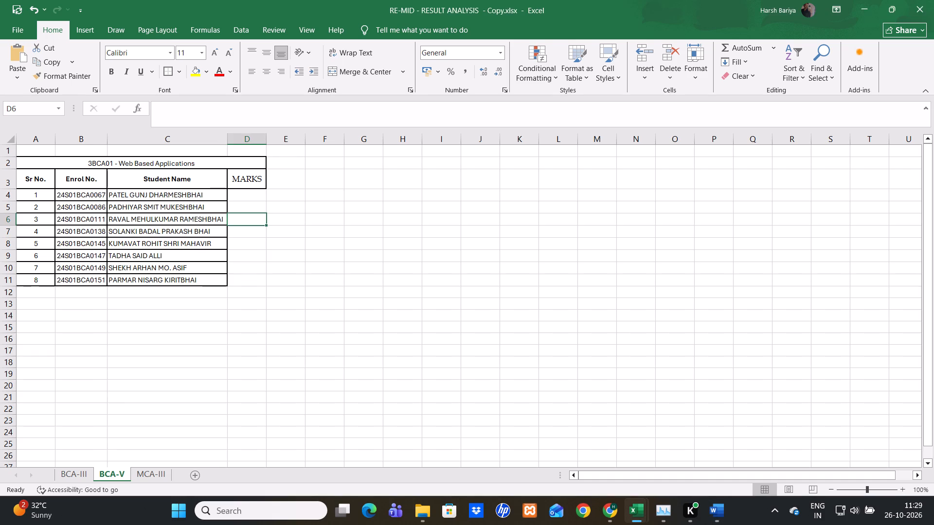
{"action": "double_click", "coordinate": [205, 163]}
{"action": "left_click_drag", "start_coordinate": [205, 163], "coordinate": [199, 163]}
{"action": "double_click", "coordinate": [199, 163]}
{"action": "left_click_drag", "start_coordinate": [199, 163], "coordinate": [90, 160]}
{"action": "key", "text": "BackSpace"}
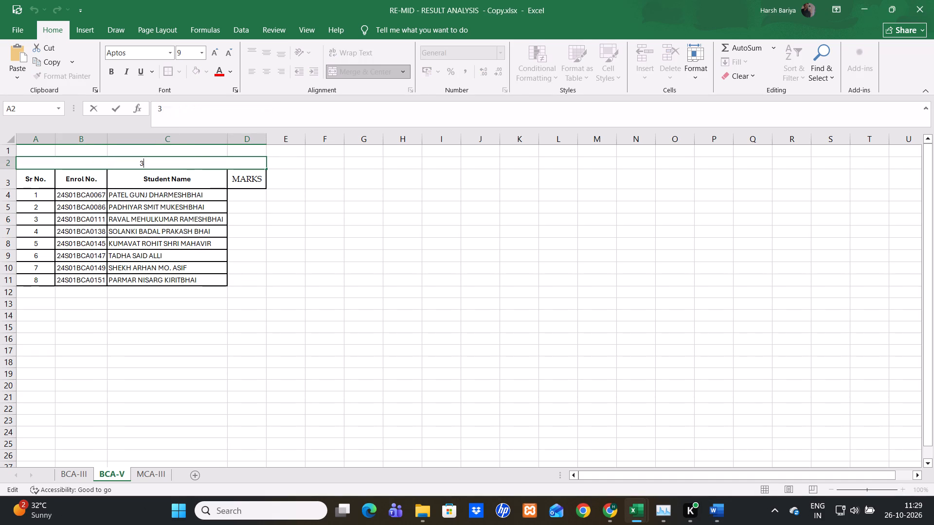
{"action": "key", "text": "BackSpace"}
{"action": "key", "text": "ctrl+v"}
{"action": "left_click", "coordinate": [269, 347]}
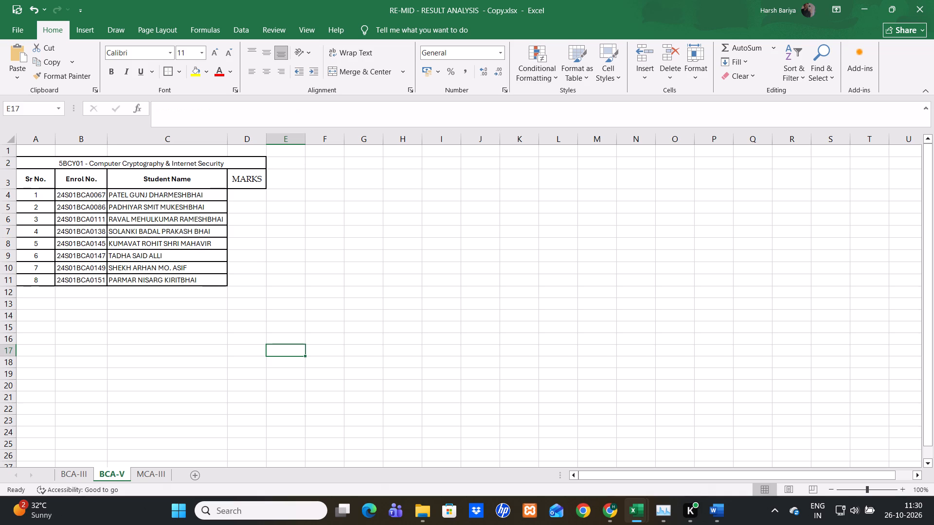
Apply all borders and a thick outside border to the student rows A4:D11, including the marks column.
{"action": "key", "text": "alt+Tab"}
{"action": "key", "text": "alt+Tab"}
{"action": "left_click_drag", "start_coordinate": [44, 194], "coordinate": [253, 279]}
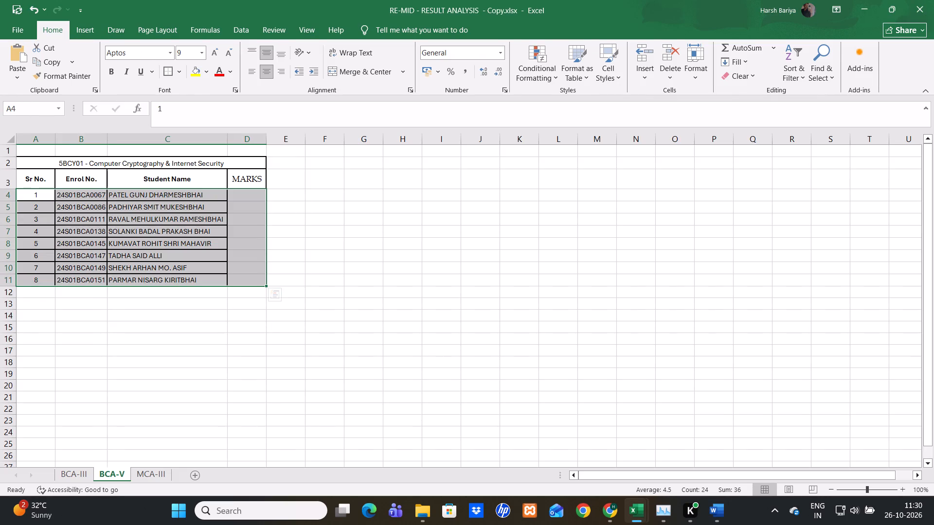
{"action": "left_click", "coordinate": [179, 70]}
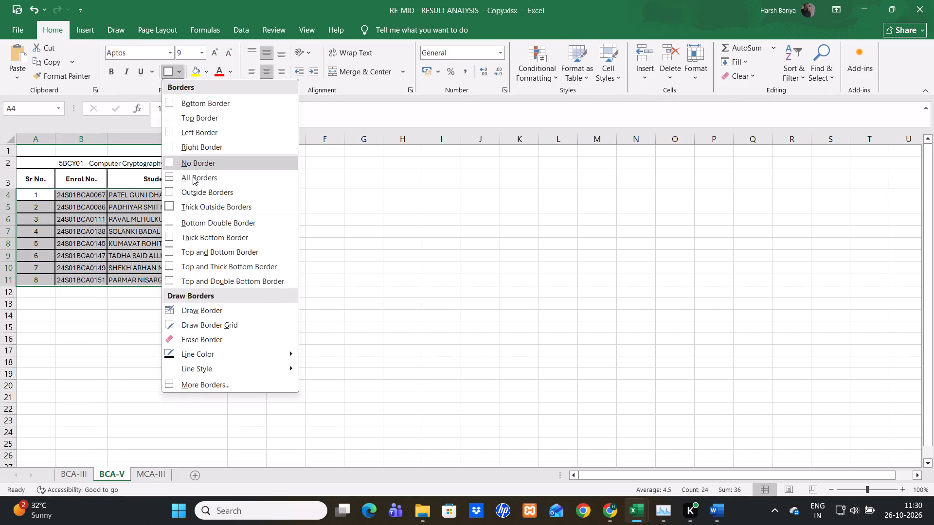
{"action": "left_click", "coordinate": [193, 176]}
{"action": "left_click", "coordinate": [181, 76]}
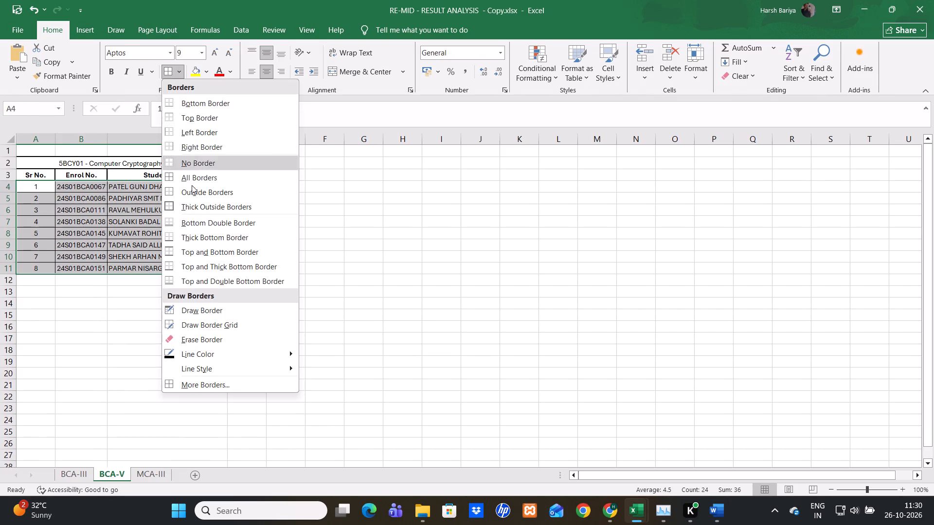
{"action": "left_click", "coordinate": [193, 202]}
{"action": "left_click", "coordinate": [344, 189]}
Switch to Word and close the CCIS ATTENDANCE.docx attendance sheet.
{"action": "key", "text": "alt+Tab"}
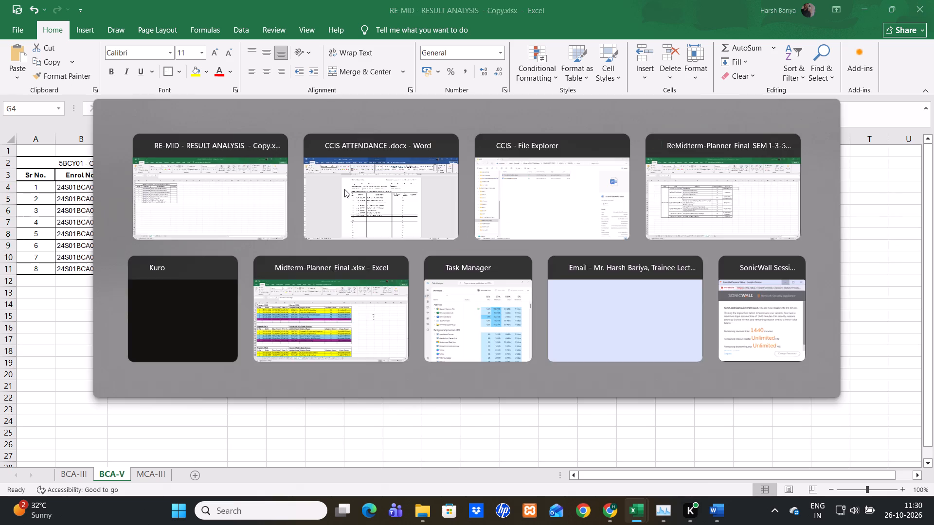
{"action": "left_click", "coordinate": [933, 0]}
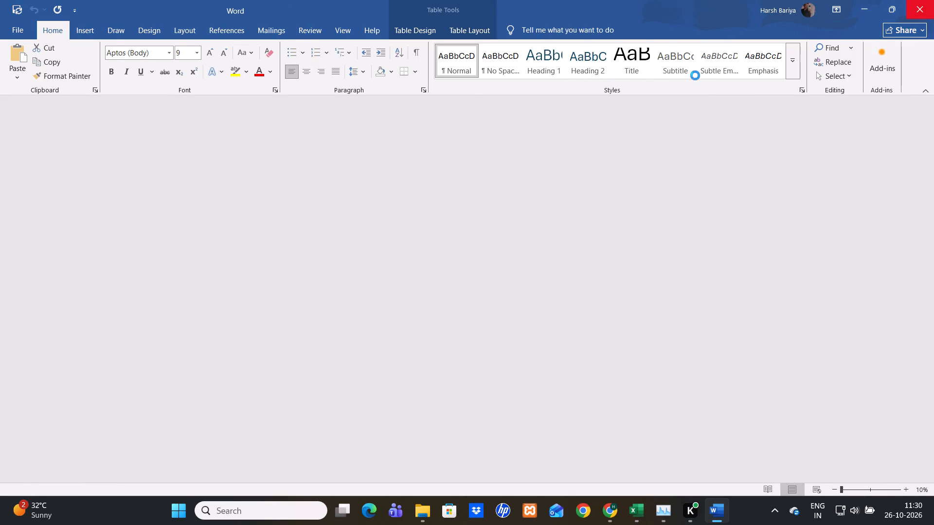
Switch to File Explorer and open IOT ATTENDANCE .docx from the IOT folder of the BCA-V theory files.
{"action": "key", "text": "alt+Tab"}
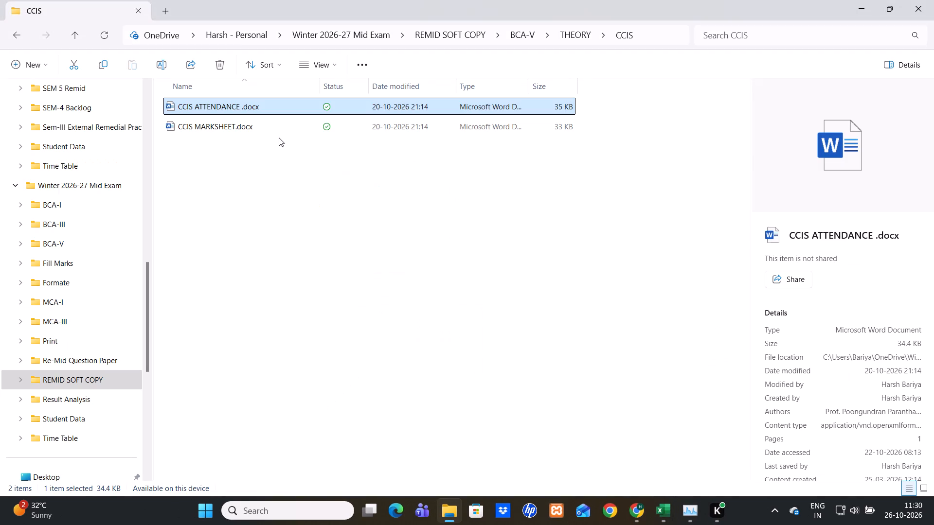
{"action": "left_click", "coordinate": [75, 41]}
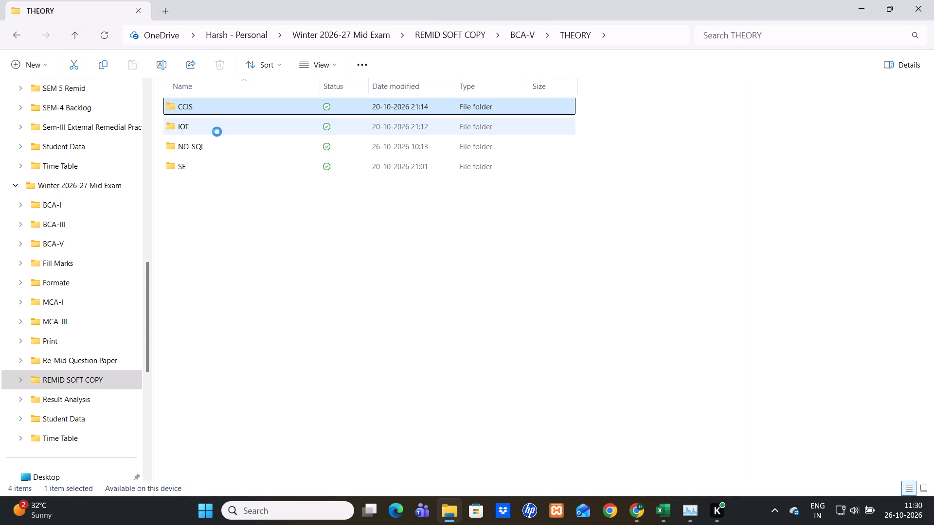
{"action": "double_click", "coordinate": [218, 129]}
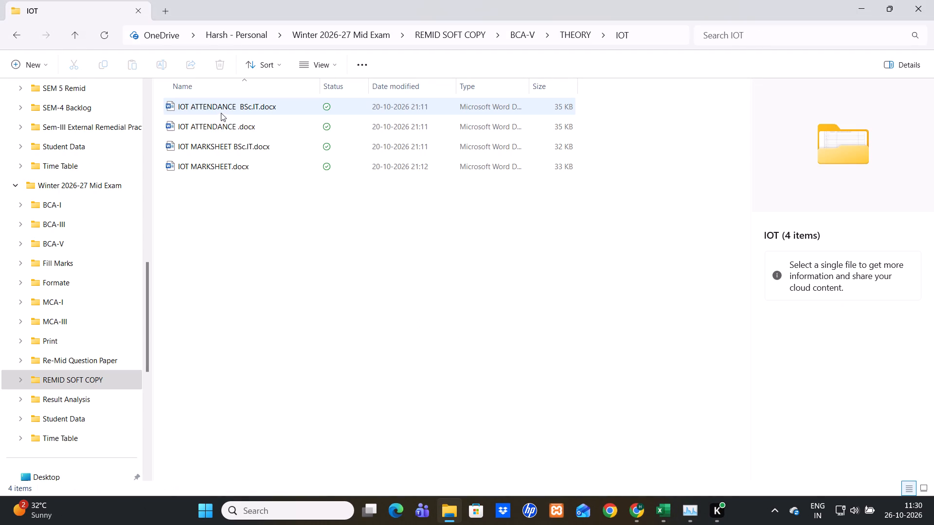
{"action": "double_click", "coordinate": [221, 128]}
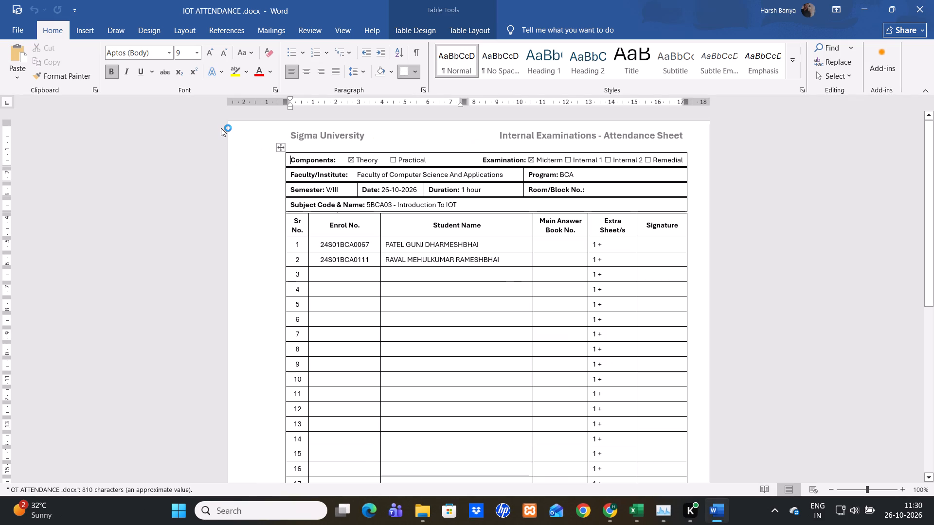
Switch to the Excel result analysis workbook and copy the title and header rows A2:D3 to A13 on the BCA-V sheet.
{"action": "key", "text": "alt+Tab"}
{"action": "key", "text": "alt+Tab"}
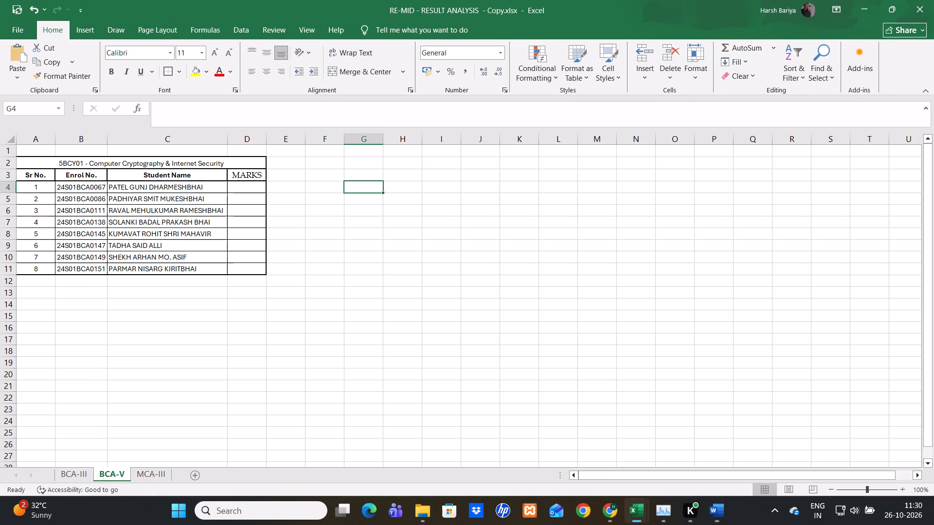
{"action": "left_click_drag", "start_coordinate": [171, 162], "coordinate": [174, 174]}
{"action": "key", "text": "ctrl+c"}
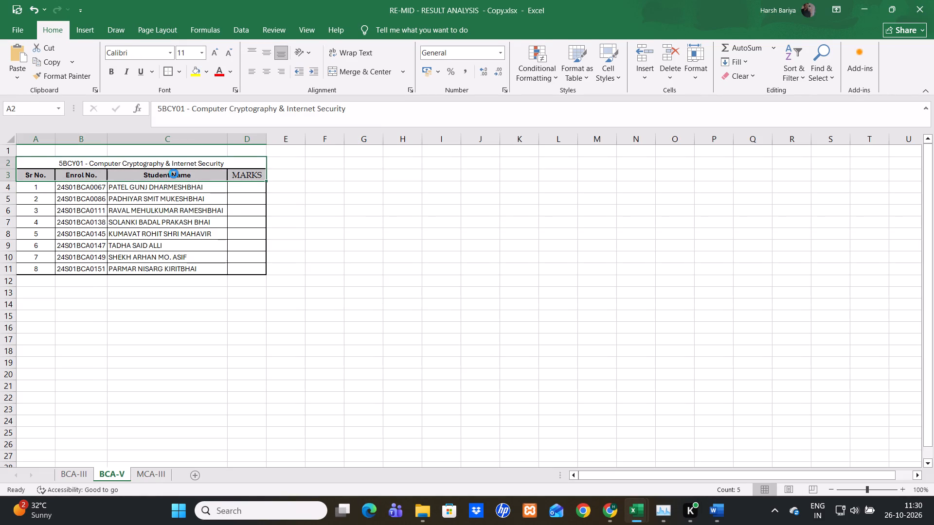
{"action": "left_click", "coordinate": [36, 295]}
{"action": "key", "text": "ctrl+v"}
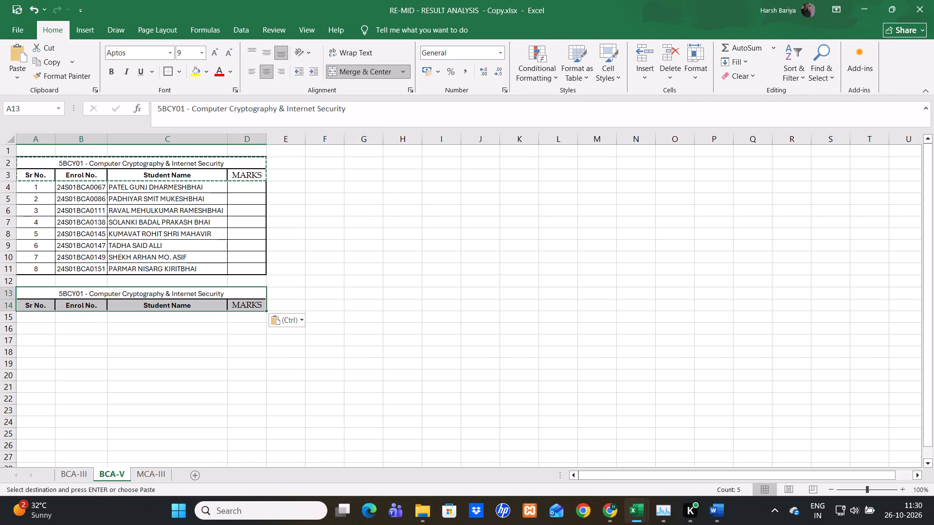
Replace the title in A13 with 5BCA03 - Introduction To IOT, copied from the Word attendance sheet.
{"action": "key", "text": "alt+Tab"}
{"action": "left_click_drag", "start_coordinate": [460, 204], "coordinate": [413, 201]}
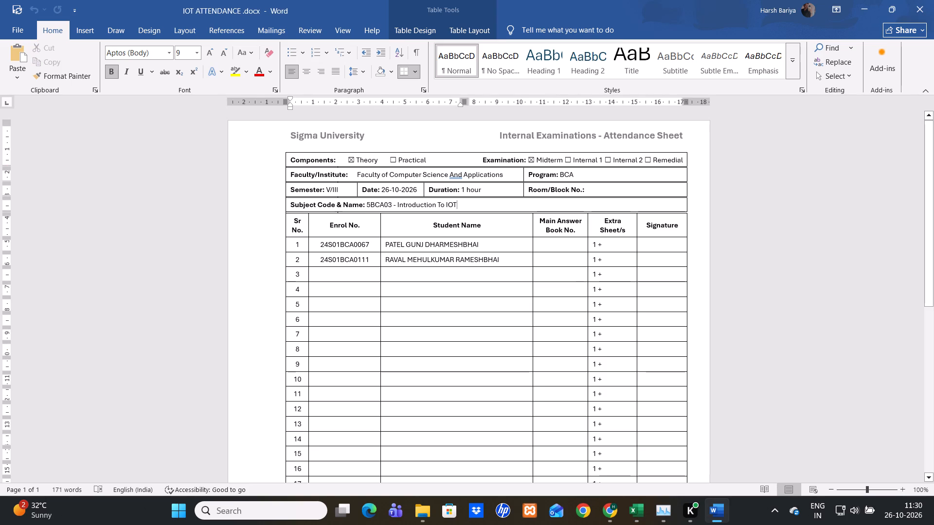
{"action": "left_click_drag", "start_coordinate": [413, 201], "coordinate": [380, 201]}
{"action": "key", "text": "ctrl+c"}
{"action": "key", "text": "alt+Tab"}
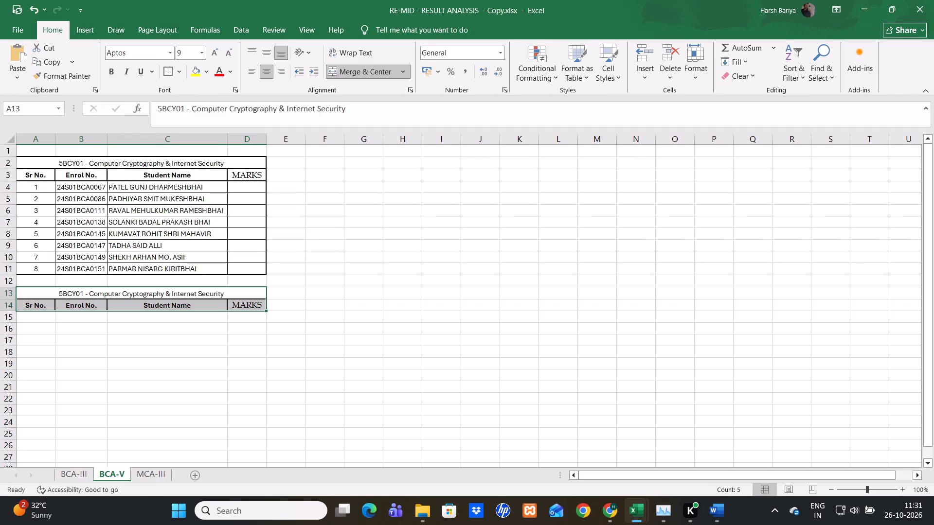
{"action": "double_click", "coordinate": [228, 296]}
{"action": "left_click_drag", "start_coordinate": [228, 296], "coordinate": [60, 300]}
{"action": "key", "text": "ctrl+v"}
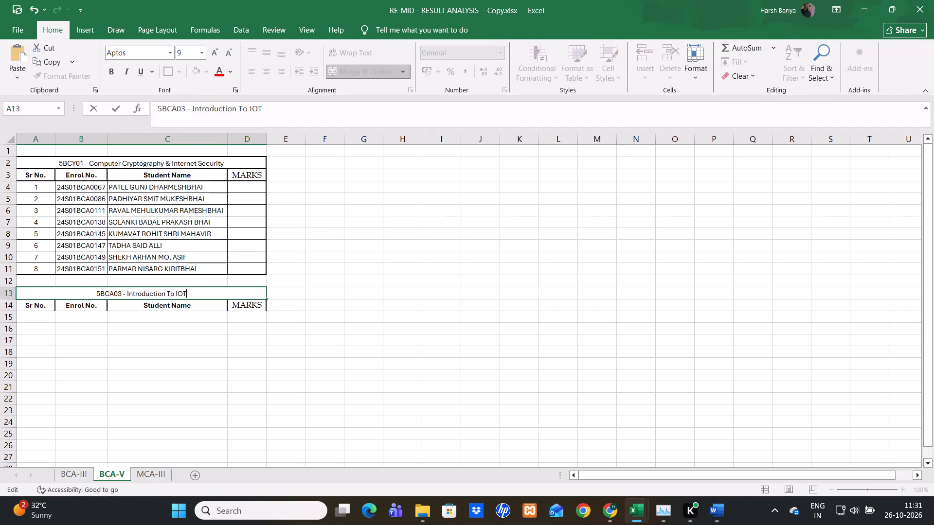
Copy the serial numbers, enrolment numbers and names of the two listed students from the Word attendance sheet into Excel at A15.
{"action": "key", "text": "alt+Tab"}
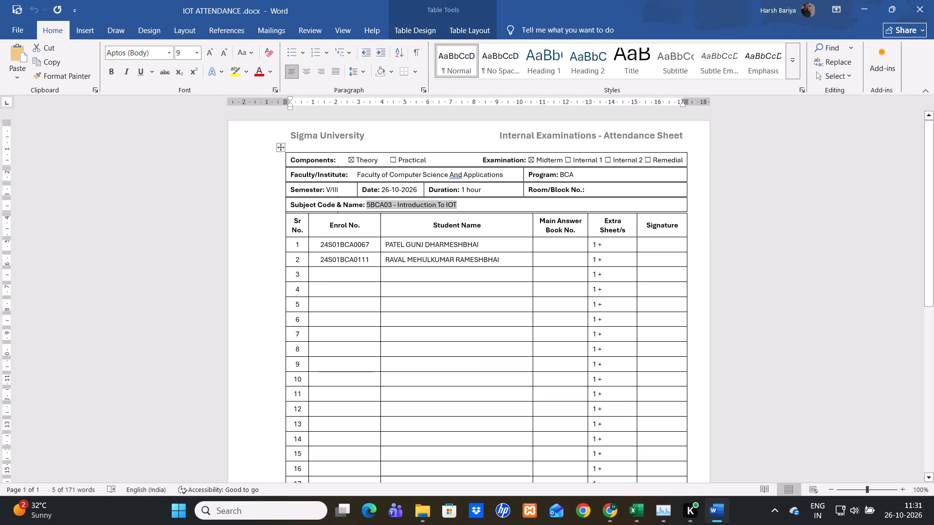
{"action": "left_click_drag", "start_coordinate": [297, 244], "coordinate": [400, 265]}
{"action": "key", "text": "ctrl+c"}
{"action": "key", "text": "alt+Tab"}
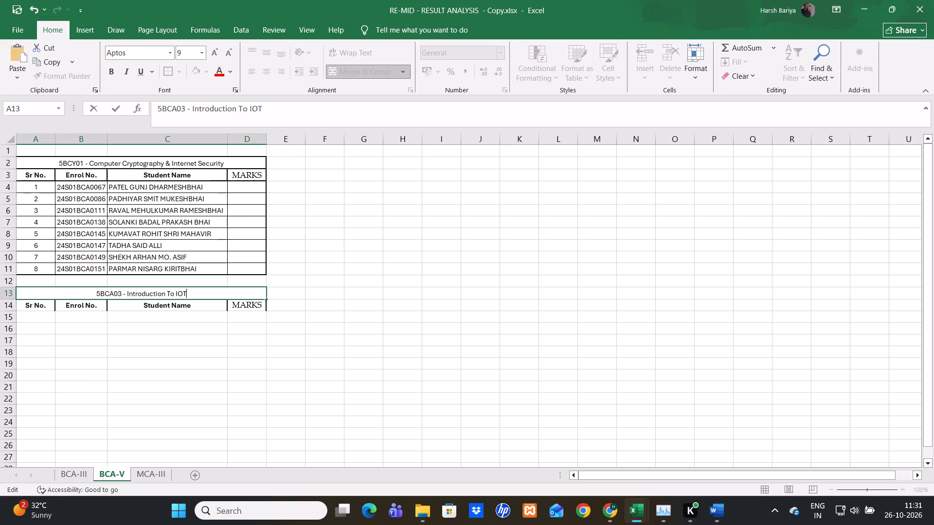
{"action": "left_click", "coordinate": [37, 316]}
{"action": "key", "text": "ctrl+v"}
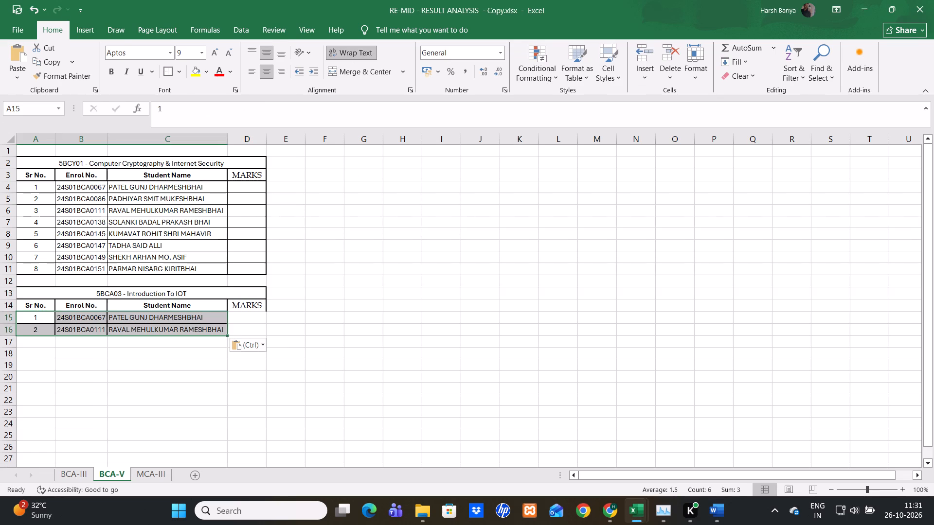
Apply all borders and a thick outside border to the student rows A15:D16, including the marks column.
{"action": "key", "text": "shift+Right"}
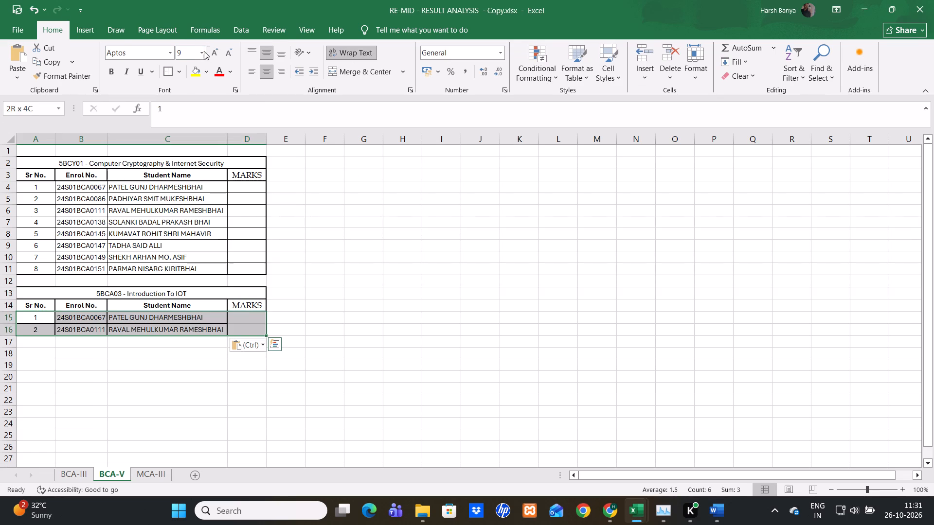
{"action": "left_click", "coordinate": [183, 69]}
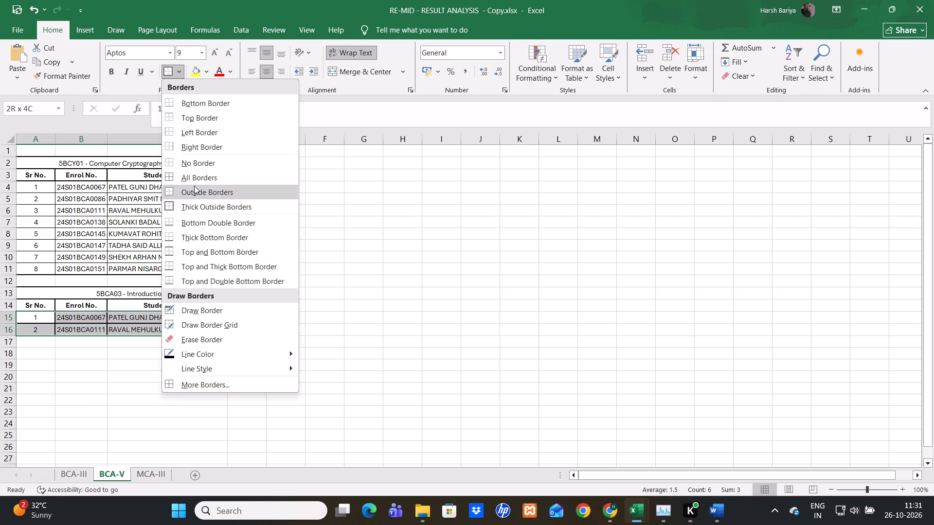
{"action": "left_click", "coordinate": [205, 179]}
{"action": "left_click_drag", "start_coordinate": [179, 70], "coordinate": [198, 204]}
{"action": "left_click", "coordinate": [198, 204]}
{"action": "left_click", "coordinate": [381, 309]}
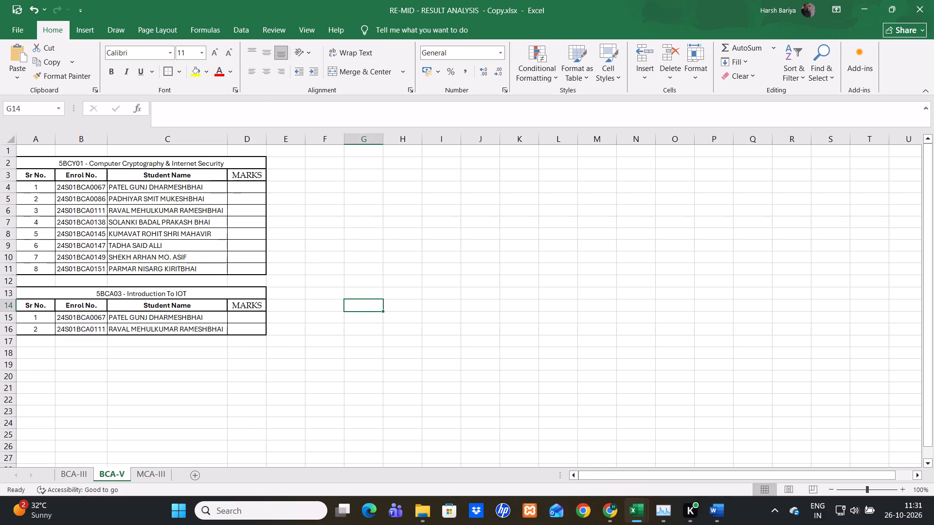
Switch to Word and close the IOT ATTENDANCE .docx attendance sheet.
{"action": "key", "text": "alt+Tab"}
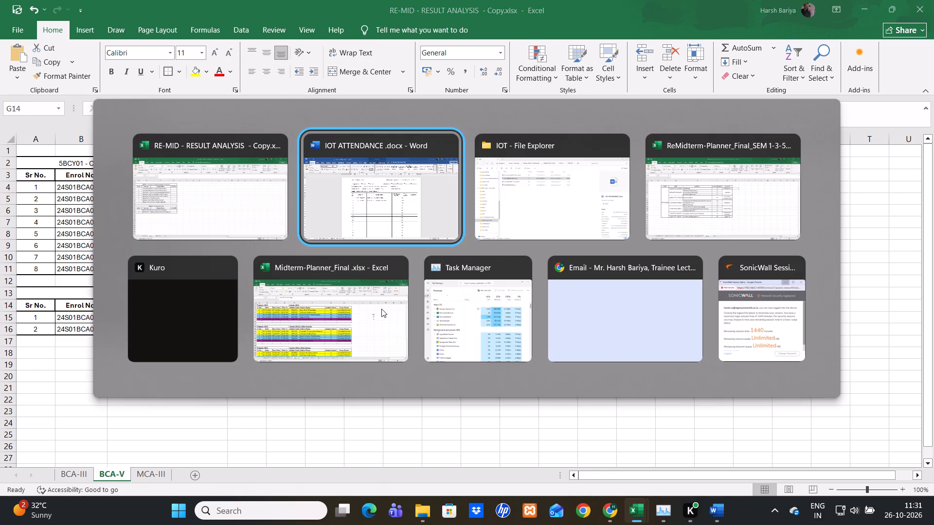
{"action": "left_click", "coordinate": [918, 0]}
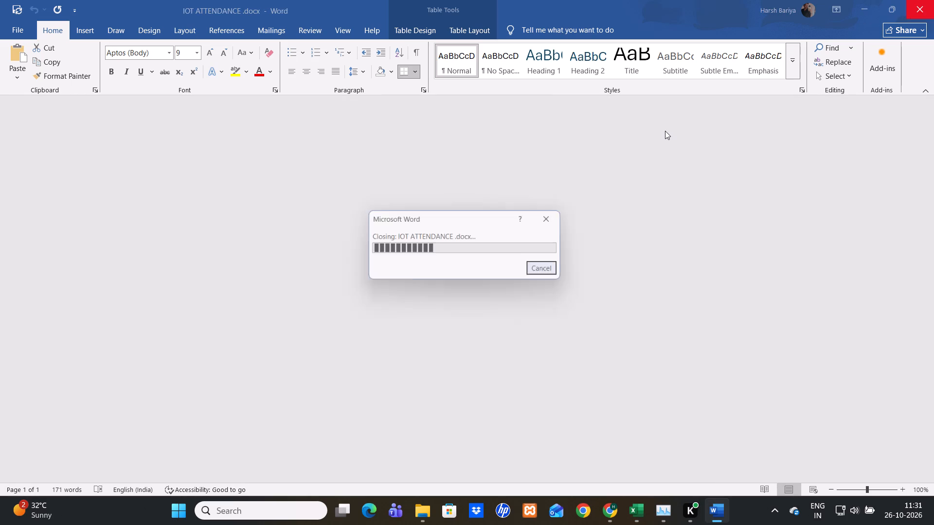
Switch to File Explorer and open IOT ATTENDANCE BSc.IT.docx from the IOT folder.
{"action": "key", "text": "alt+Tab"}
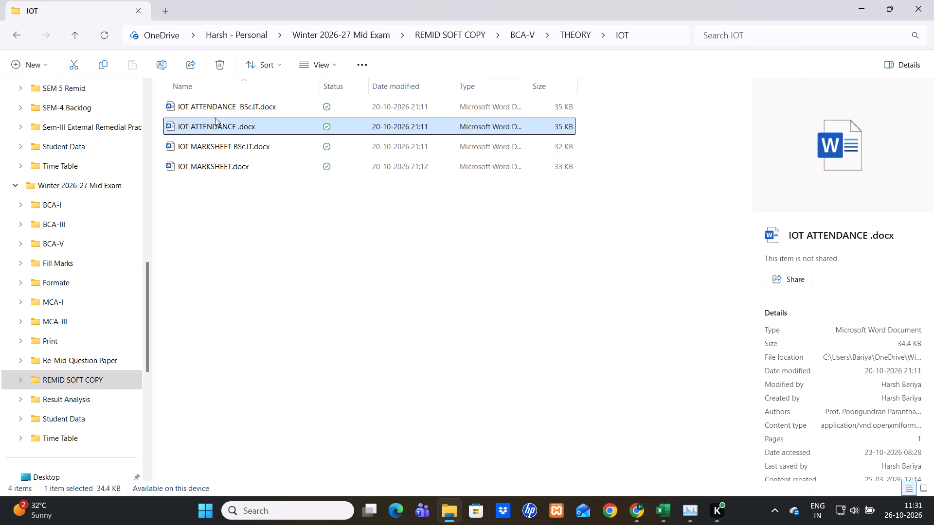
{"action": "double_click", "coordinate": [213, 105]}
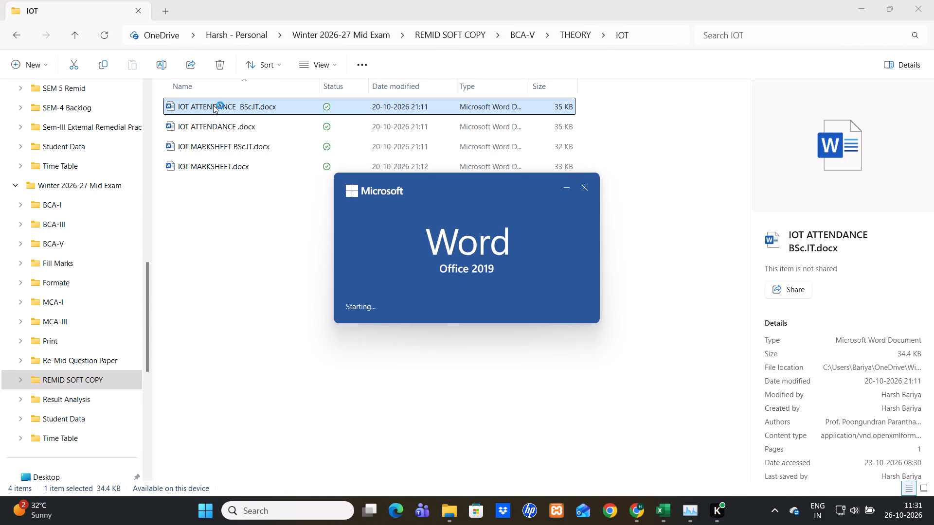
Switch to the Excel result analysis workbook and copy the IOT title and header rows A13:D14 to A18.
{"action": "key", "text": "alt+Tab"}
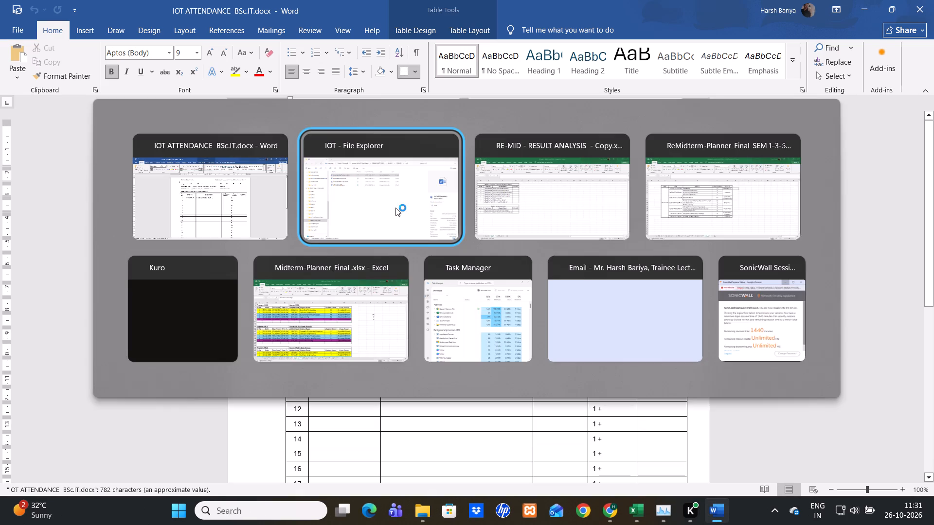
{"action": "key", "text": "alt+Tab"}
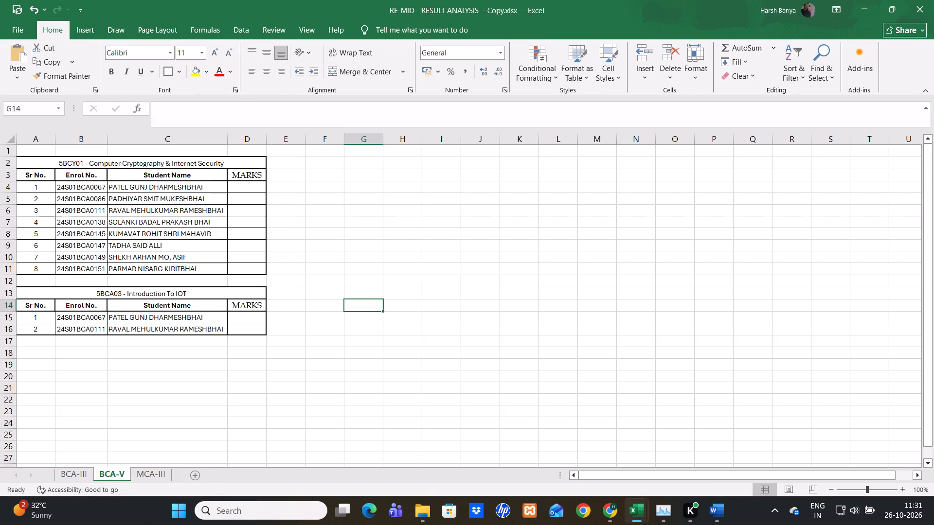
{"action": "left_click_drag", "start_coordinate": [196, 293], "coordinate": [198, 302]}
{"action": "key", "text": "ctrl+c"}
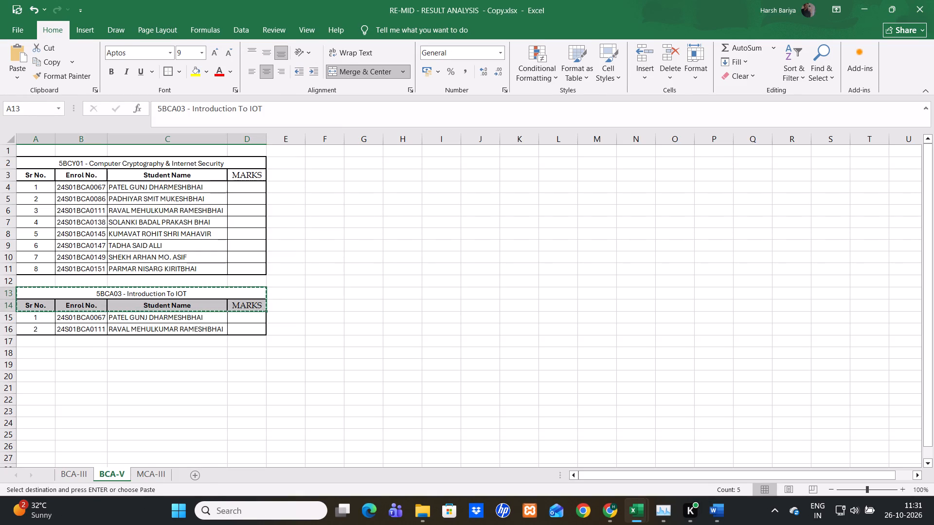
{"action": "left_click", "coordinate": [32, 352]}
{"action": "key", "text": "ctrl+v"}
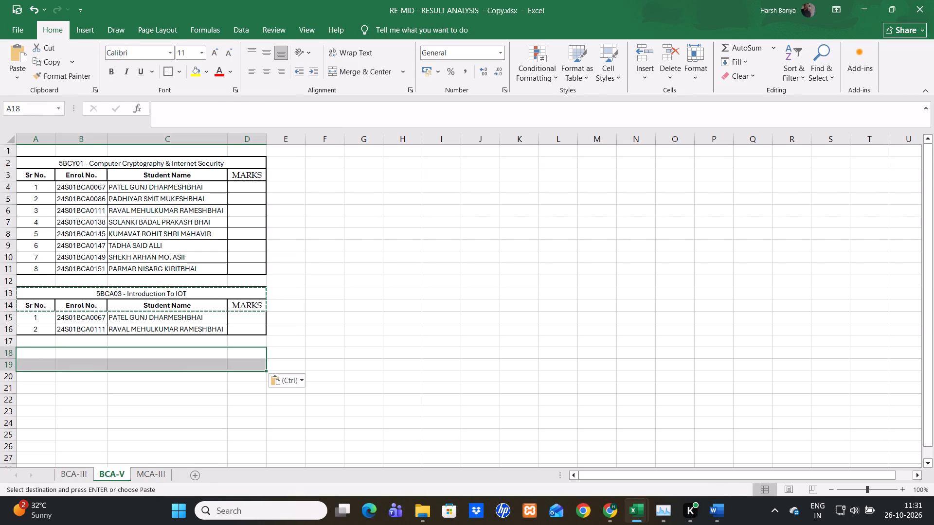
Append (BSc.IT) to the table title in A18 so it reads 5BCA03 - Introduction To IOT (BSc.IT).
{"action": "double_click", "coordinate": [199, 351]}
{"action": "key", "text": "space"}
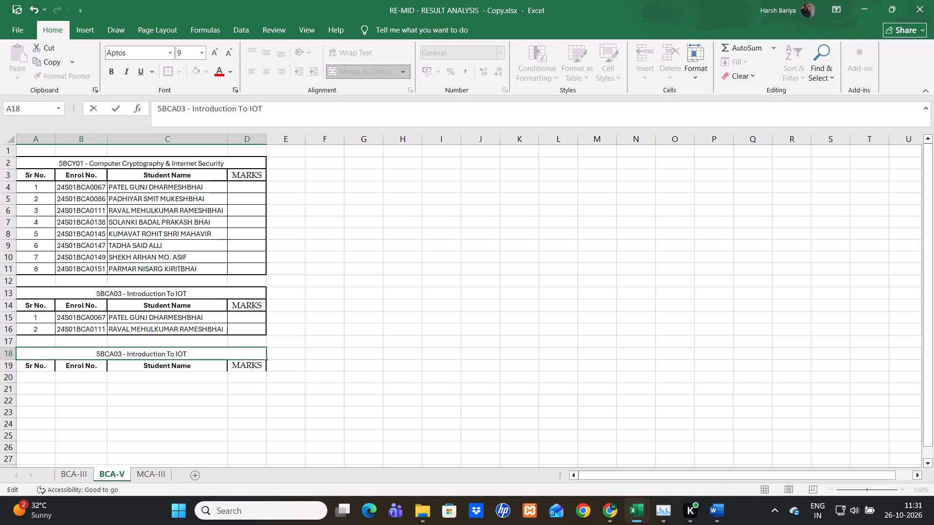
{"action": "key", "text": "shift+parenleft"}
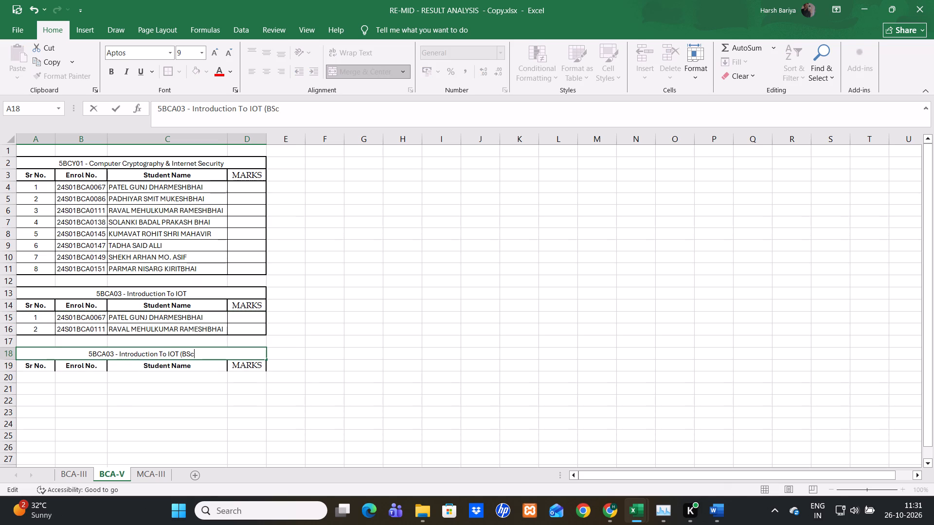
{"action": "key", "text": "shift+parenright"}
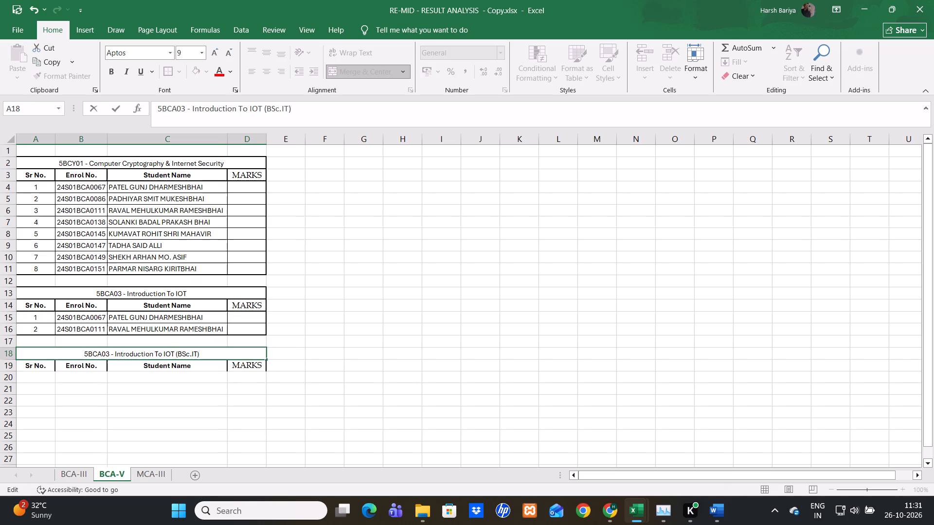
{"action": "left_click", "coordinate": [314, 359]}
Copy the single student's serial number, enrolment number and name from the BSc.IT attendance sheet in Word into Excel at A20.
{"action": "key", "text": "alt+Tab"}
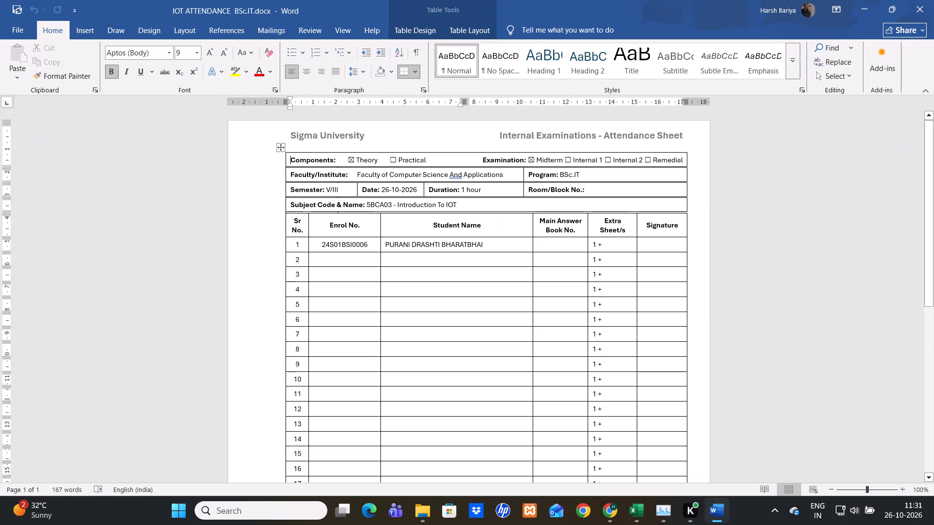
{"action": "left_click_drag", "start_coordinate": [293, 245], "coordinate": [365, 254]}
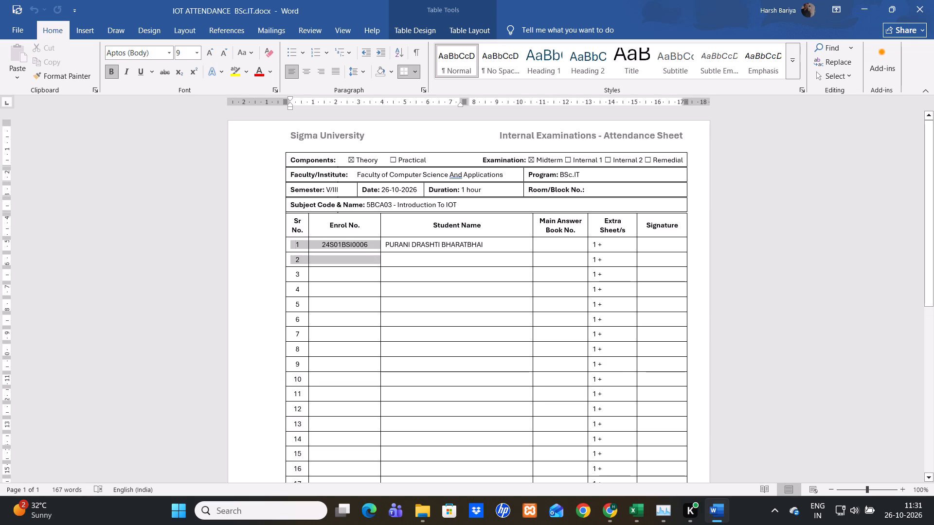
{"action": "left_click_drag", "start_coordinate": [365, 254], "coordinate": [386, 246]}
{"action": "key", "text": "ctrl+c"}
{"action": "key", "text": "alt+Tab"}
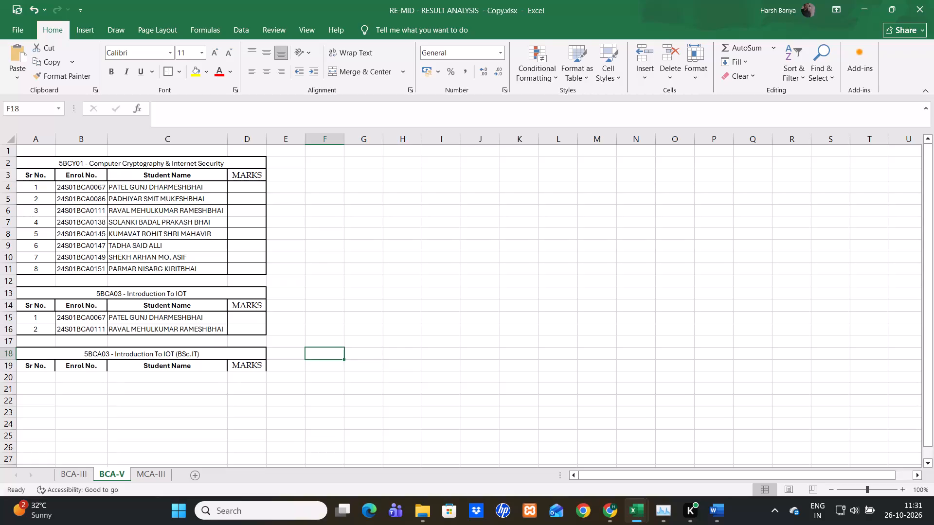
{"action": "left_click", "coordinate": [40, 374]}
{"action": "key", "text": "ctrl+v"}
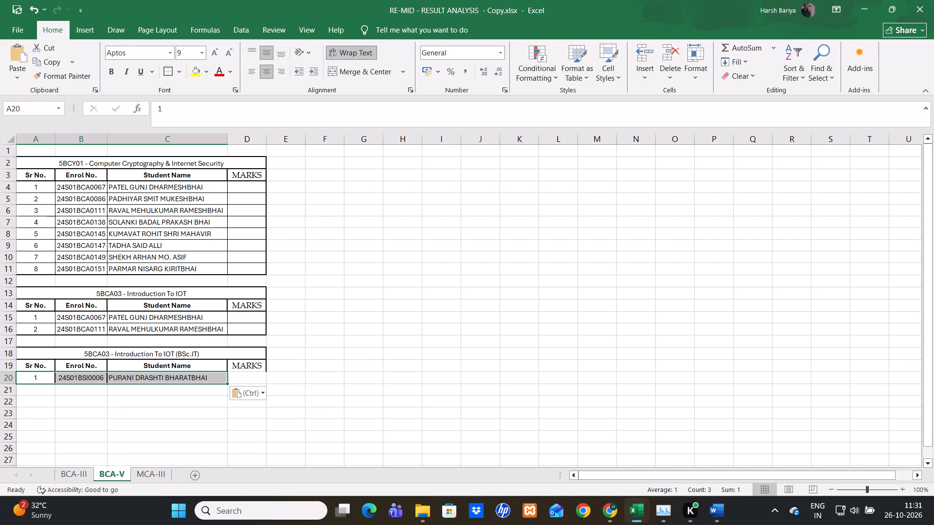
Apply all borders and a thick outside border to the student row A20:D20, including the marks column.
{"action": "key", "text": "shift+Right"}
{"action": "left_click_drag", "start_coordinate": [176, 75], "coordinate": [182, 175]}
{"action": "left_click", "coordinate": [182, 175]}
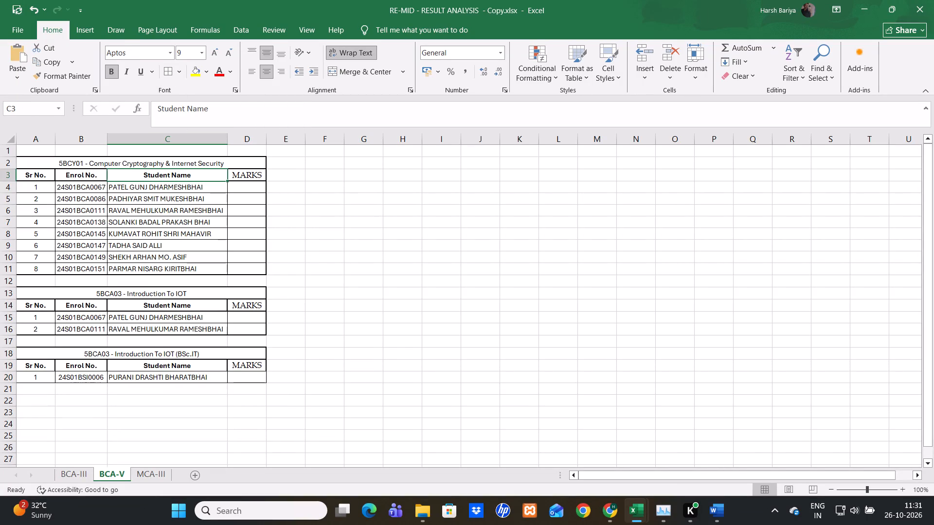
{"action": "left_click_drag", "start_coordinate": [44, 379], "coordinate": [211, 376]}
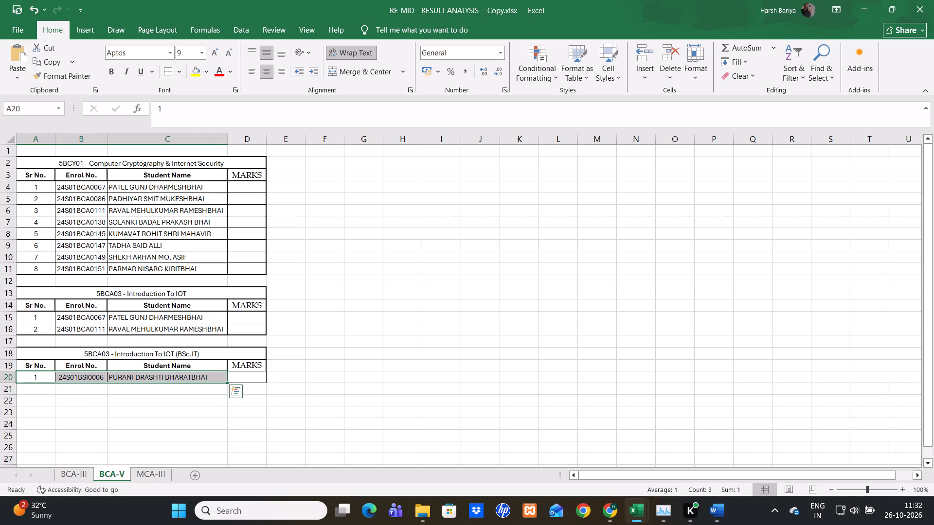
{"action": "key", "text": "shift+Right"}
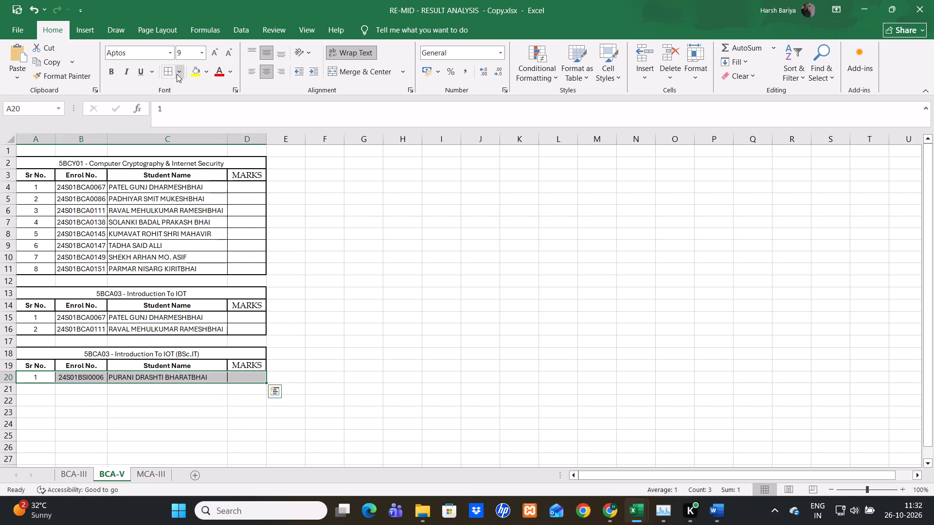
{"action": "left_click", "coordinate": [177, 74]}
{"action": "left_click", "coordinate": [181, 207]}
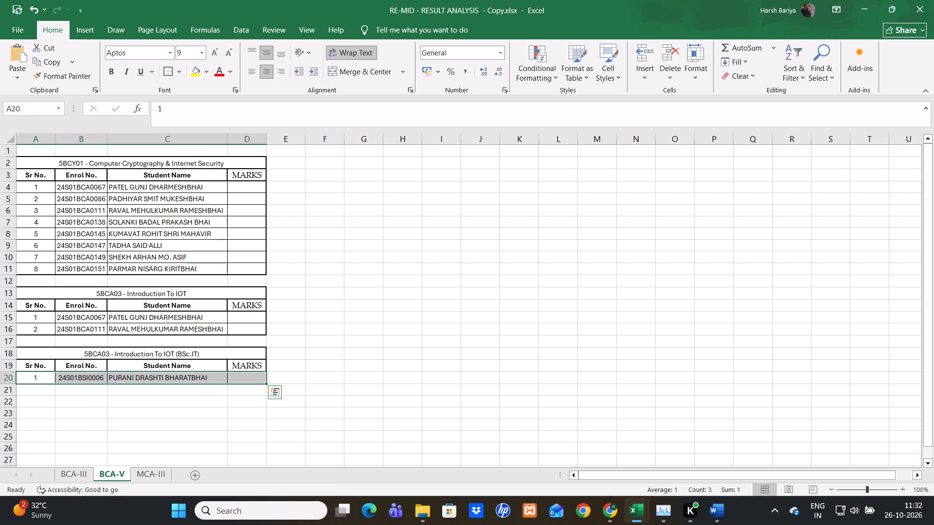
Close the BSc.IT IOT attendance document in Word and open NoSQL ATTENDANCE .docx from the NO-SQL folder under BCA-V THEORY.
{"action": "left_click", "coordinate": [349, 290]}
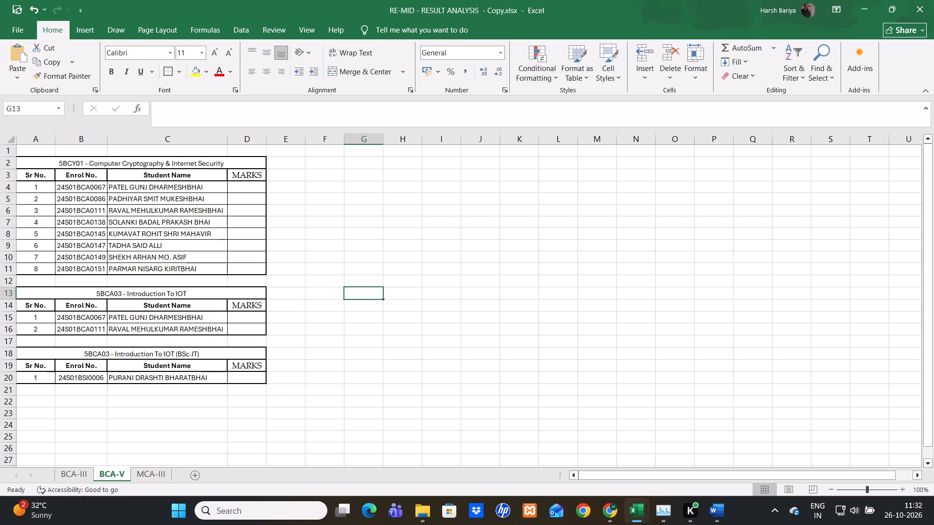
{"action": "key", "text": "alt+Tab"}
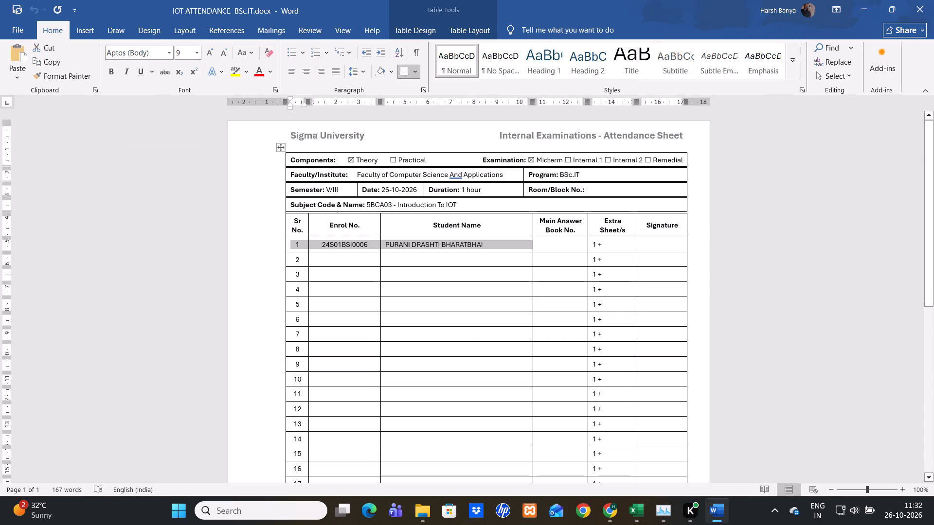
{"action": "left_click", "coordinate": [918, 0]}
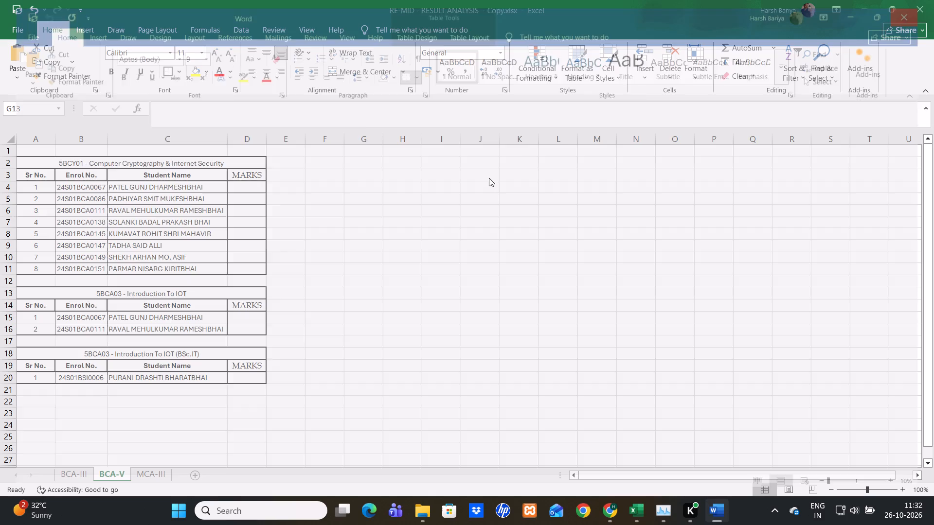
{"action": "key", "text": "alt+Tab"}
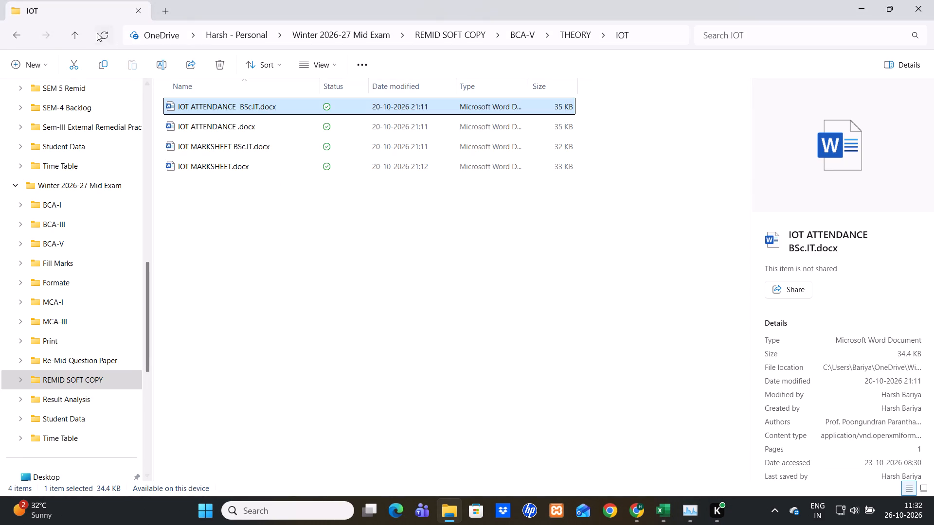
{"action": "left_click", "coordinate": [83, 32]}
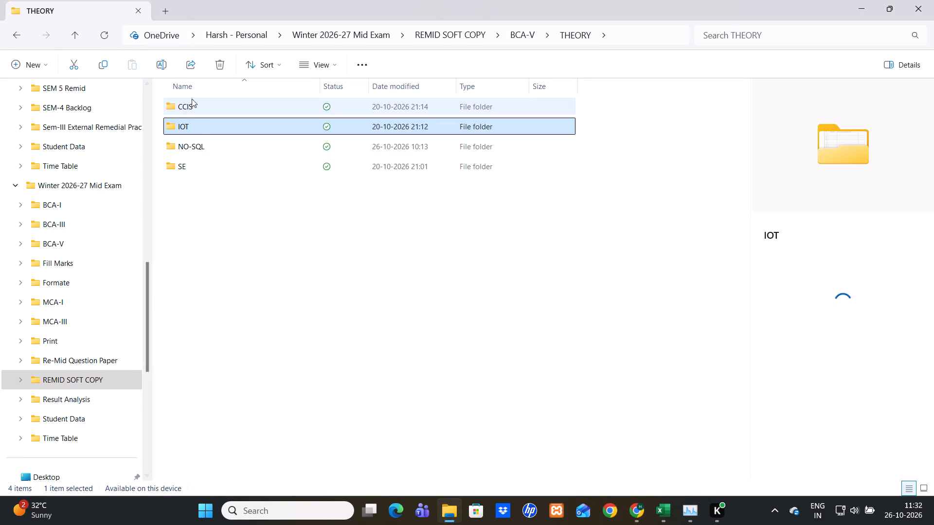
{"action": "double_click", "coordinate": [195, 143]}
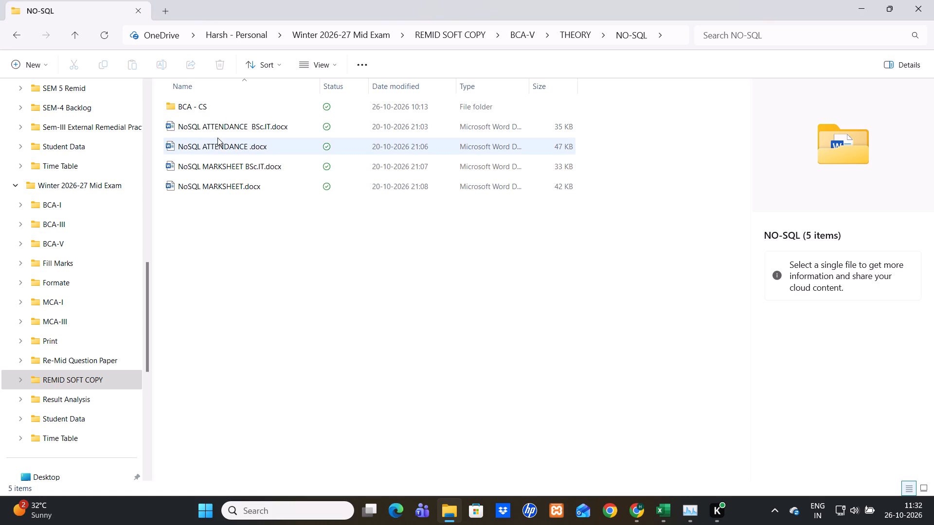
{"action": "double_click", "coordinate": [217, 140]}
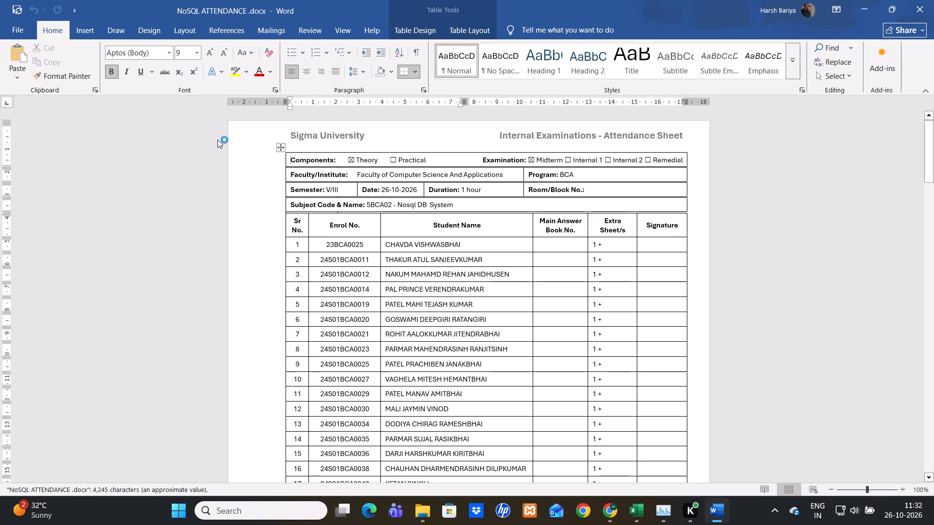
Switch to the Excel result analysis workbook and copy the title and header rows A2:D3 to F2.
{"action": "key", "text": "alt+Tab"}
{"action": "key", "text": "alt+Tab"}
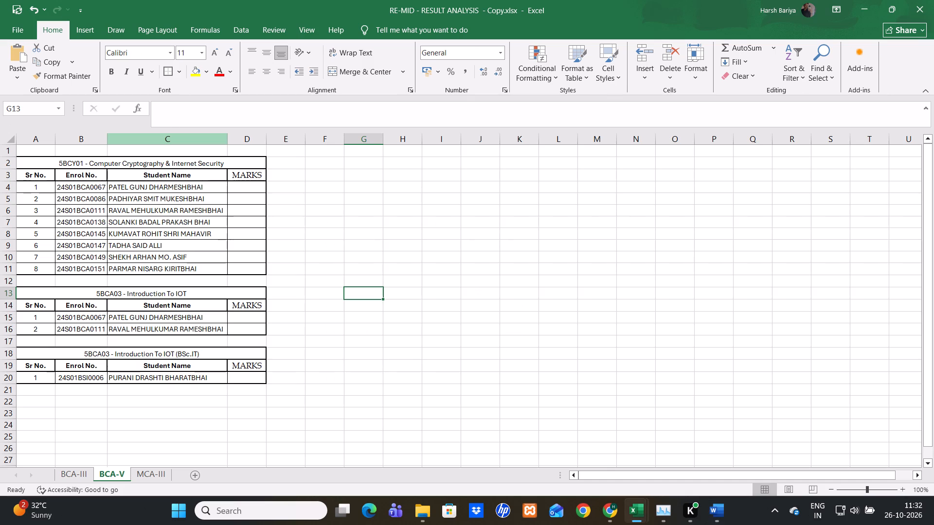
{"action": "left_click_drag", "start_coordinate": [166, 162], "coordinate": [172, 173]}
{"action": "key", "text": "ctrl+c"}
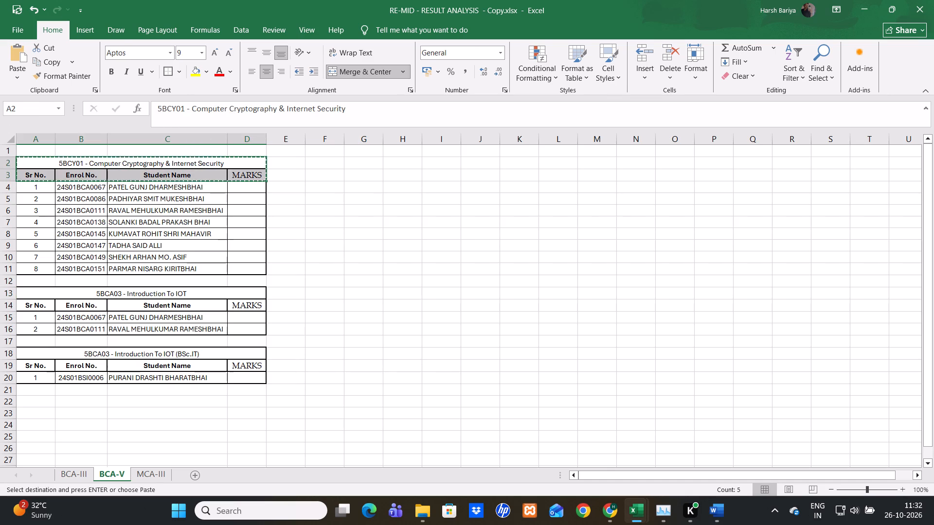
{"action": "left_click", "coordinate": [323, 159]}
{"action": "key", "text": "ctrl+v"}
Replace the title in F2 with 5BCA02 - Nosql DB System, copied from the subject line of the Word attendance sheet.
{"action": "key", "text": "alt+Tab"}
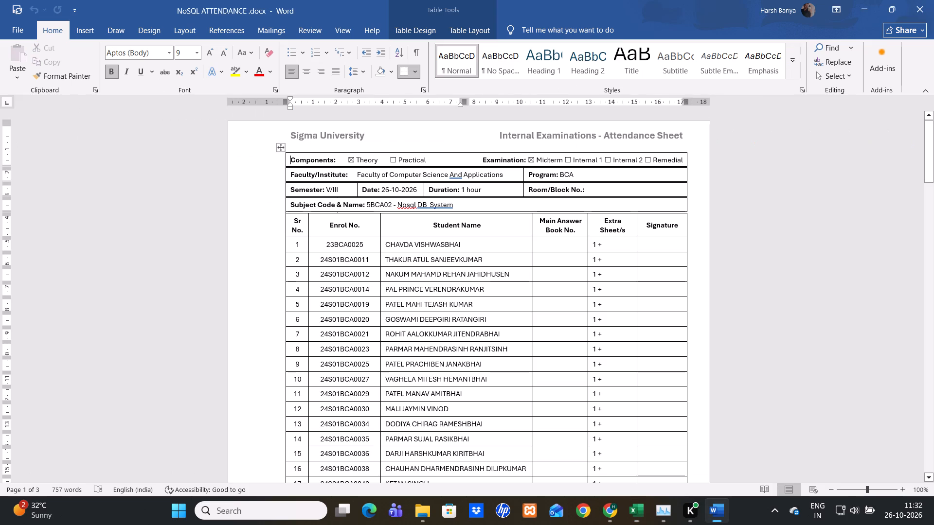
{"action": "left_click_drag", "start_coordinate": [461, 204], "coordinate": [379, 200]}
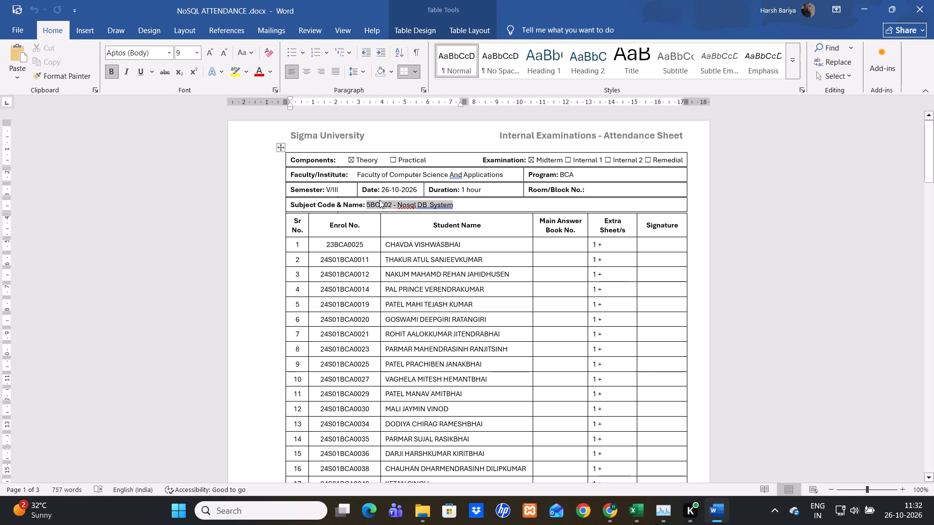
{"action": "key", "text": "ctrl+c"}
{"action": "key", "text": "alt+Tab"}
{"action": "double_click", "coordinate": [440, 161]}
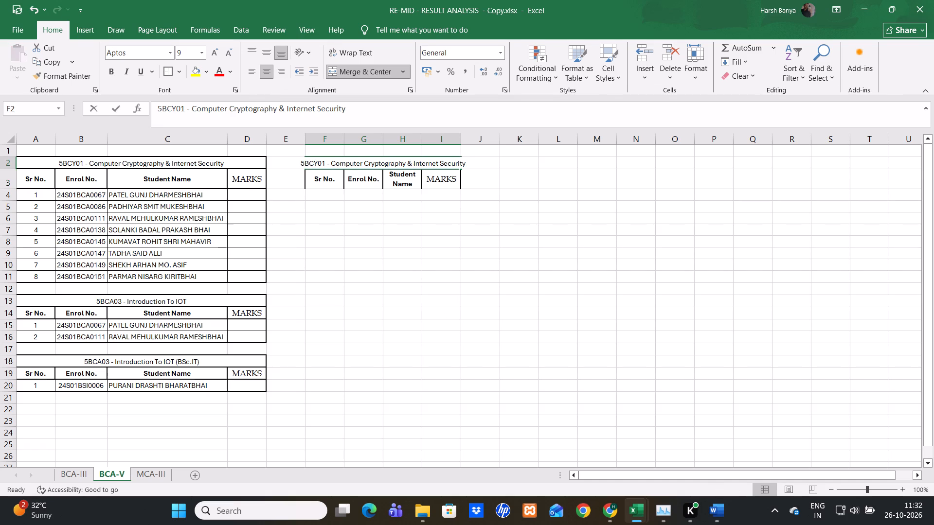
{"action": "left_click_drag", "start_coordinate": [469, 161], "coordinate": [295, 159]}
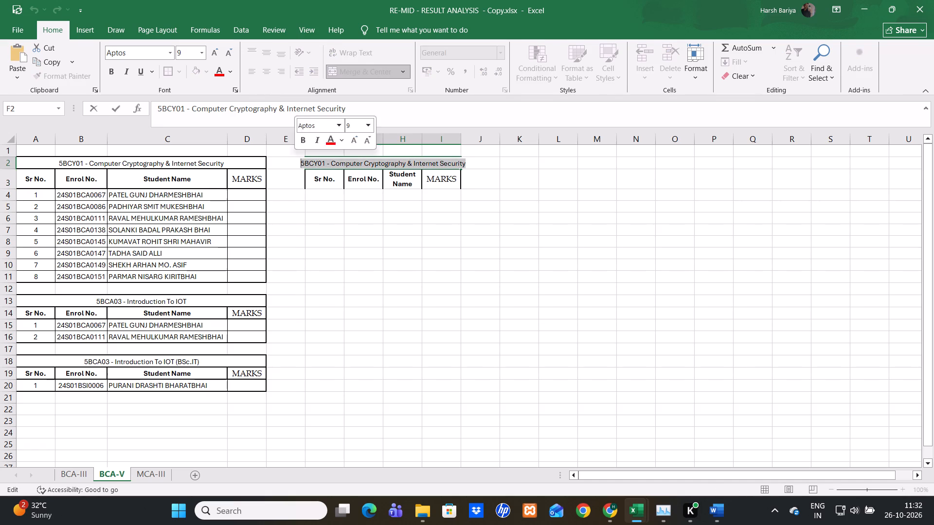
{"action": "key", "text": "ctrl+v"}
{"action": "left_click", "coordinate": [372, 245]}
Copy serial numbers, enrolment numbers and names of students 1 to 30 from the NoSQL attendance sheet into Excel at F4.
{"action": "key", "text": "alt+Tab"}
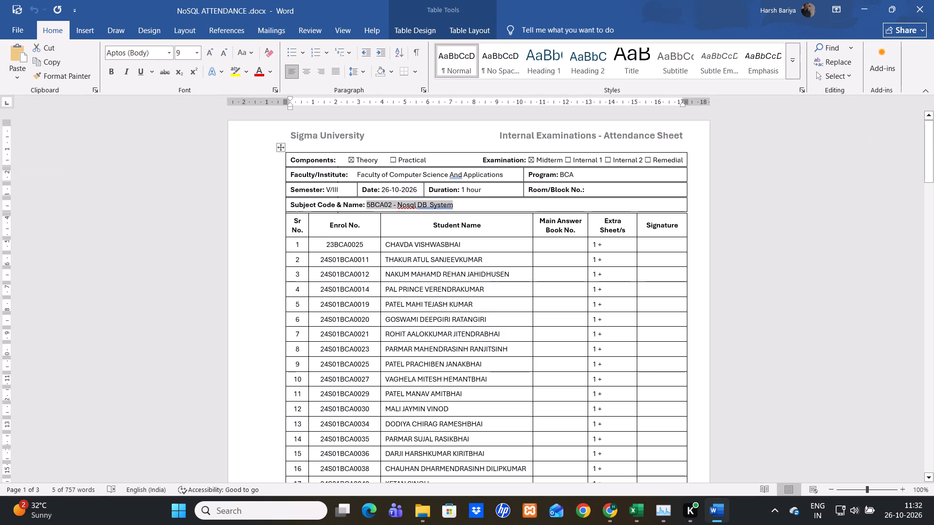
{"action": "left_click_drag", "start_coordinate": [292, 243], "coordinate": [398, 408]}
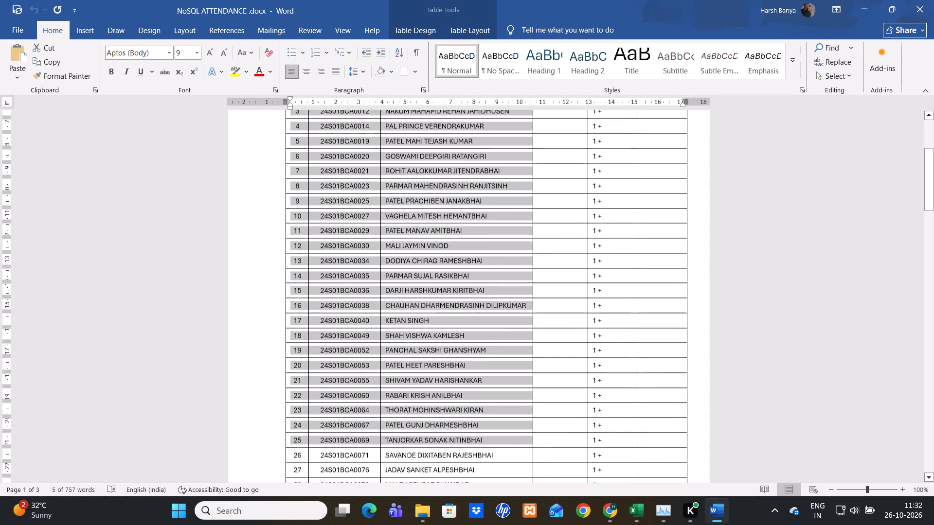
{"action": "left_click_drag", "start_coordinate": [398, 408], "coordinate": [396, 318]}
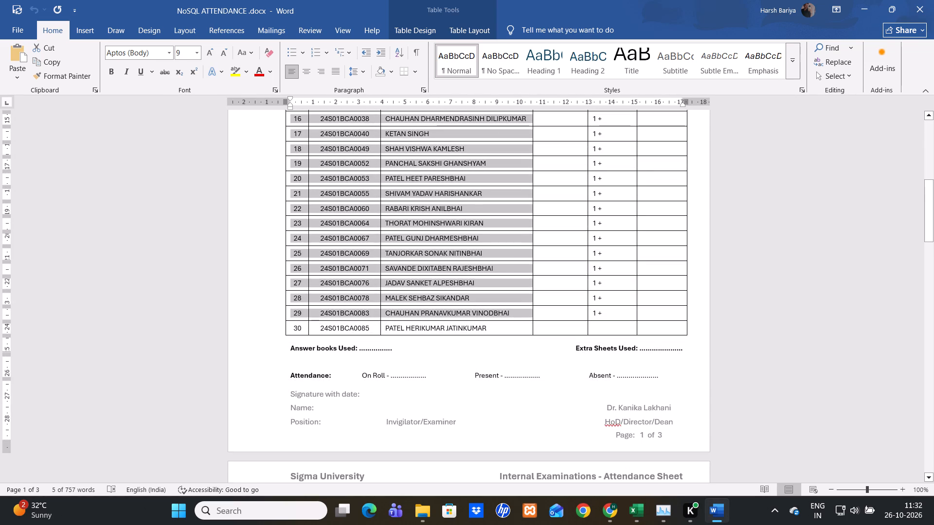
{"action": "left_click_drag", "start_coordinate": [396, 318], "coordinate": [397, 324]}
{"action": "key", "text": "ctrl+c"}
{"action": "key", "text": "alt+Tab"}
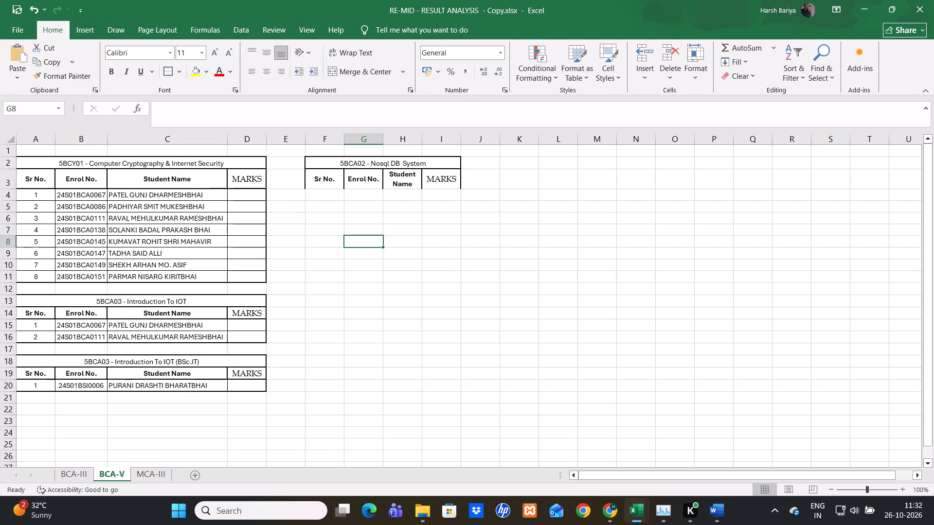
{"action": "left_click", "coordinate": [332, 193]}
{"action": "key", "text": "ctrl+v"}
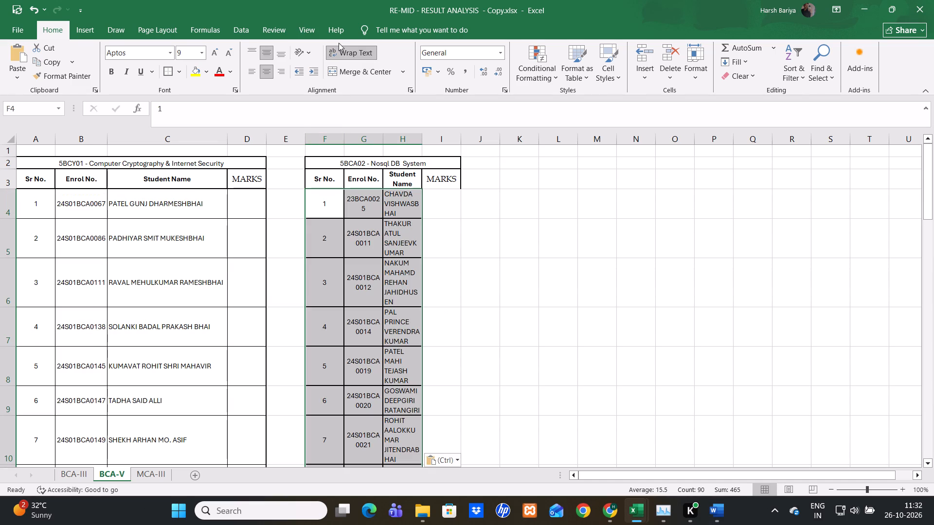
Turn off text wrapping for the pasted student rows and autofit the widths of columns H and G.
{"action": "left_click", "coordinate": [340, 53]}
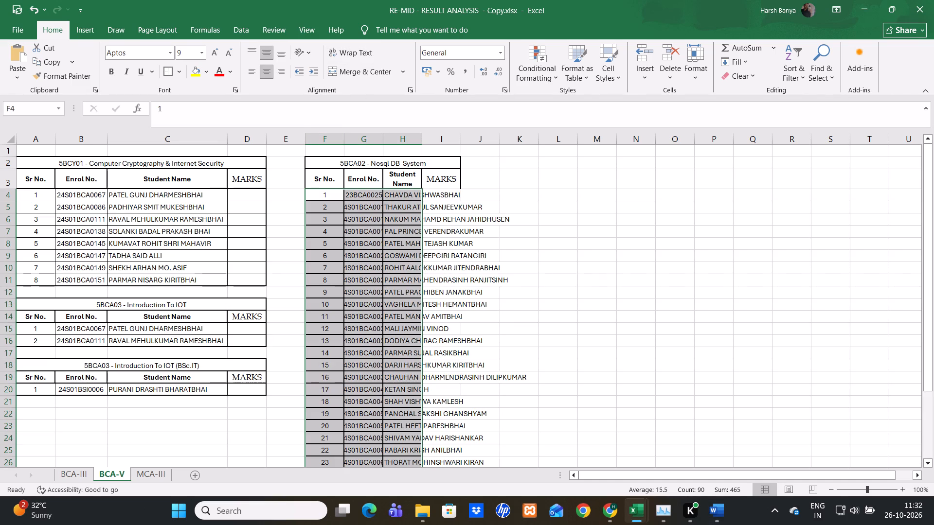
{"action": "double_click", "coordinate": [425, 136]}
{"action": "double_click", "coordinate": [383, 141]}
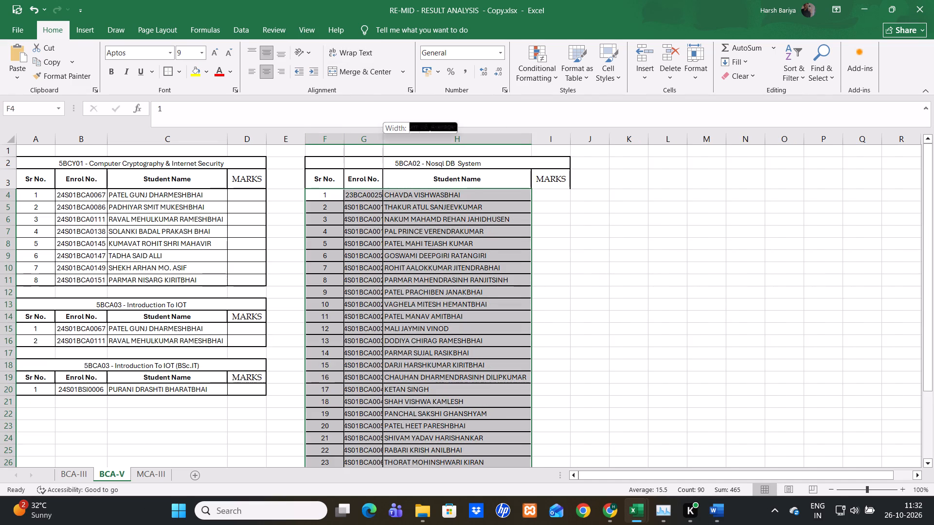
Copy serial numbers, enrolment numbers and names of students 31 to 60 from the NoSQL attendance sheet into Excel at F34.
{"action": "key", "text": "alt+Tab"}
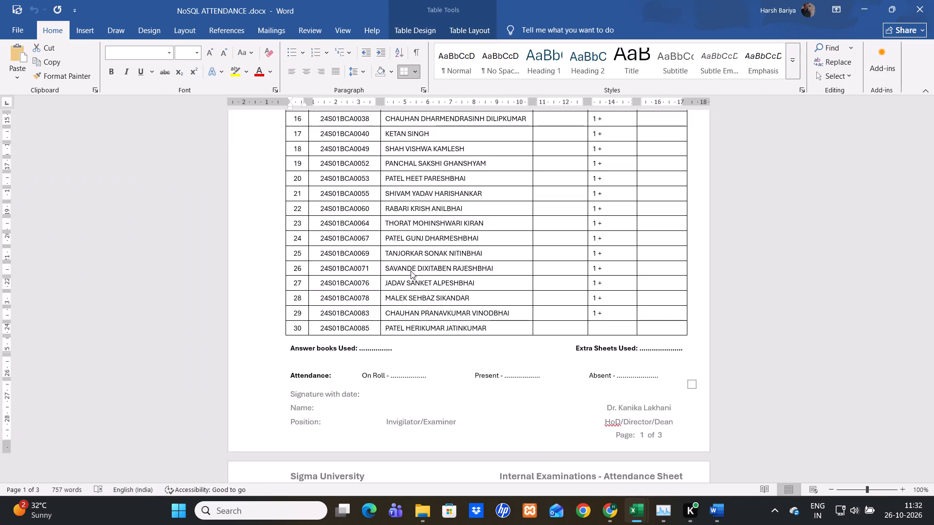
{"action": "scroll", "coordinate": [411, 271], "scroll_direction": "down", "scroll_amount": 5}
{"action": "left_click_drag", "start_coordinate": [291, 294], "coordinate": [402, 402]}
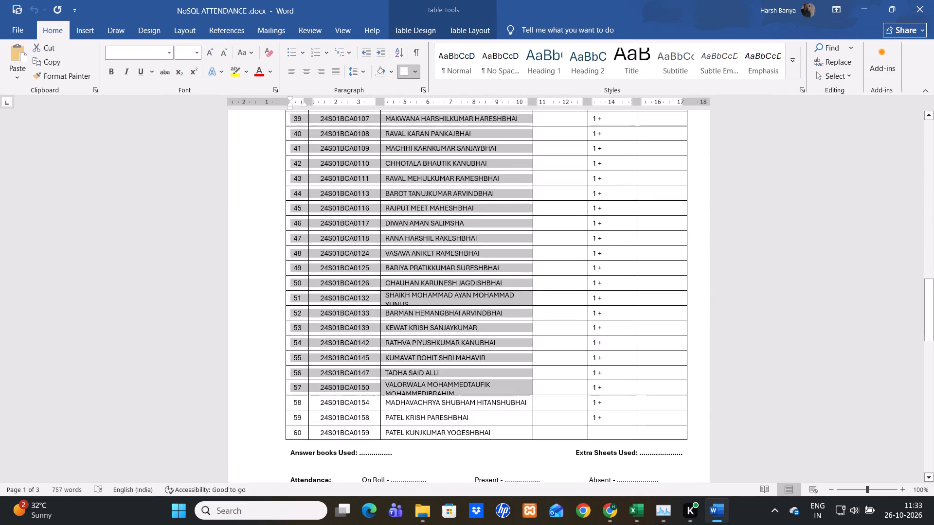
{"action": "left_click_drag", "start_coordinate": [402, 402], "coordinate": [401, 427]}
{"action": "key", "text": "ctrl+c"}
{"action": "key", "text": "alt+Tab"}
{"action": "scroll", "coordinate": [362, 351], "scroll_direction": "down", "scroll_amount": 2}
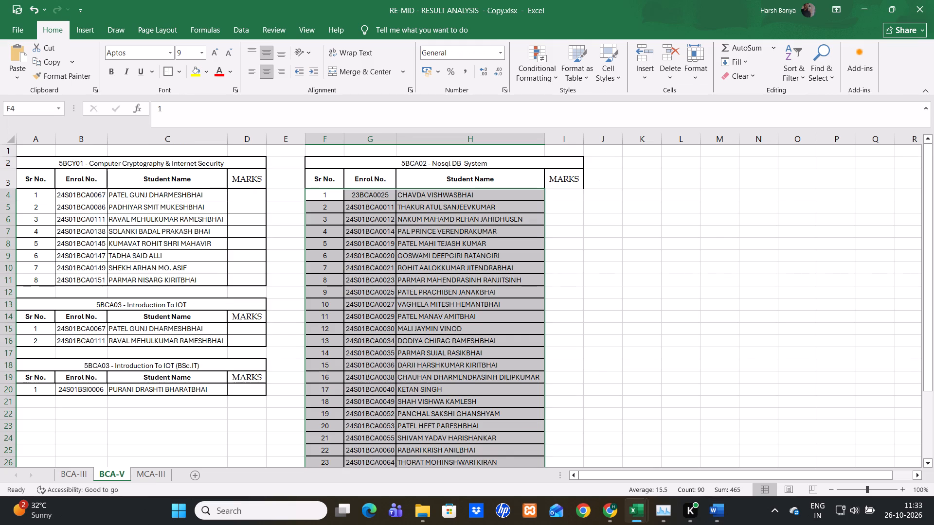
{"action": "scroll", "coordinate": [362, 351], "scroll_direction": "down", "scroll_amount": 2}
{"action": "left_click", "coordinate": [335, 260]}
{"action": "key", "text": "ctrl+v"}
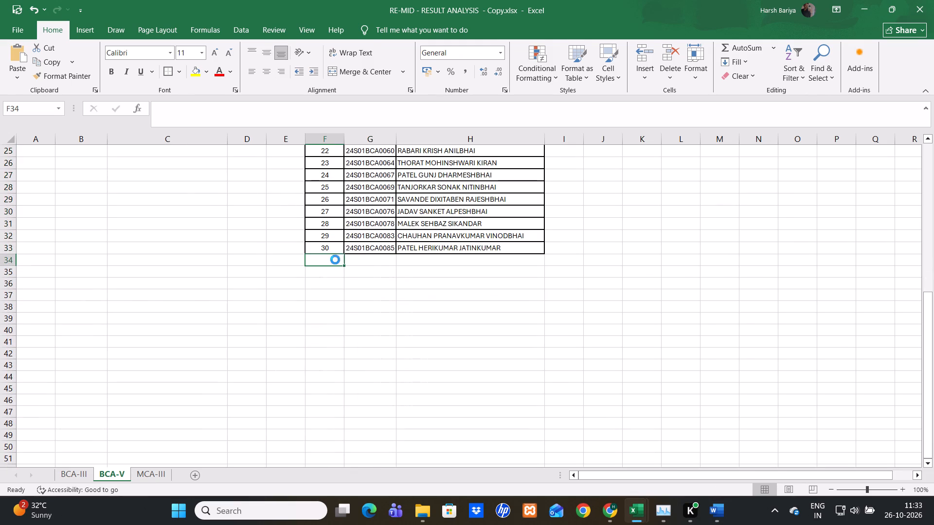
{"action": "scroll", "coordinate": [335, 260], "scroll_direction": "down", "scroll_amount": 3}
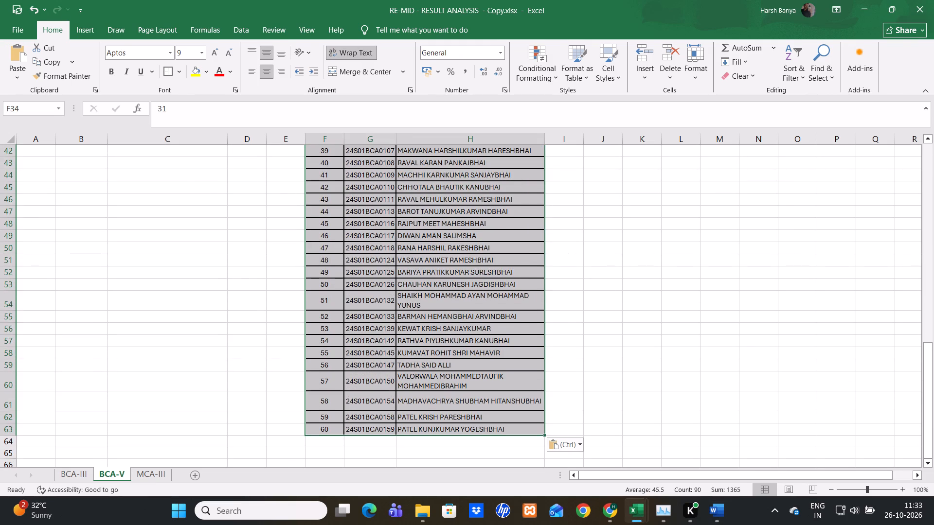
Copy serial numbers, enrolment numbers and names of students 61 to 66 from the NoSQL attendance sheet into Excel at F64.
{"action": "key", "text": "alt+Tab"}
{"action": "scroll", "coordinate": [335, 260], "scroll_direction": "down", "scroll_amount": 5}
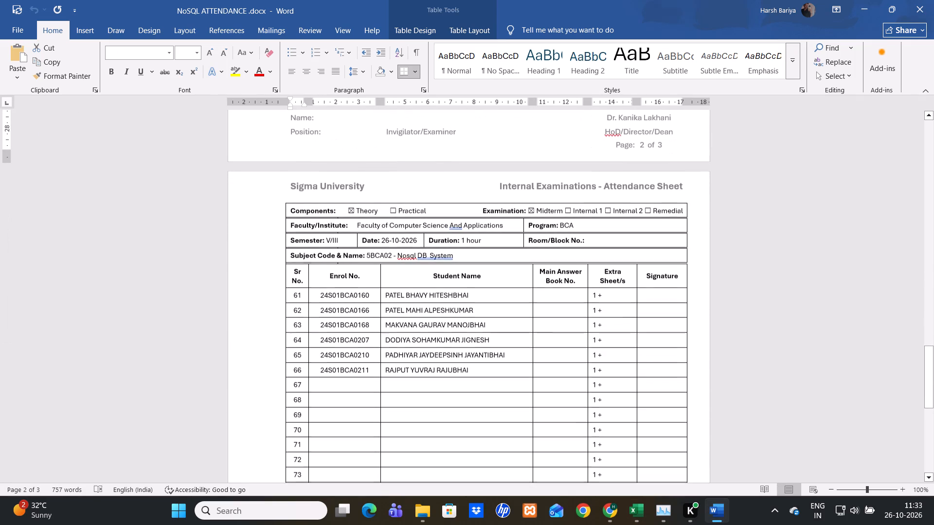
{"action": "left_click_drag", "start_coordinate": [291, 294], "coordinate": [388, 365]}
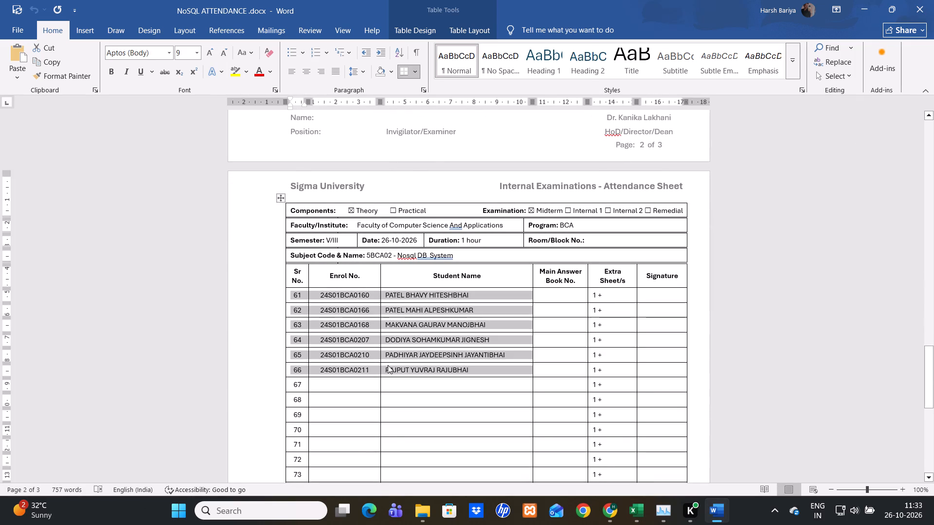
{"action": "key", "text": "ctrl+c"}
{"action": "key", "text": "alt+Tab"}
{"action": "scroll", "coordinate": [388, 365], "scroll_direction": "down", "scroll_amount": 3}
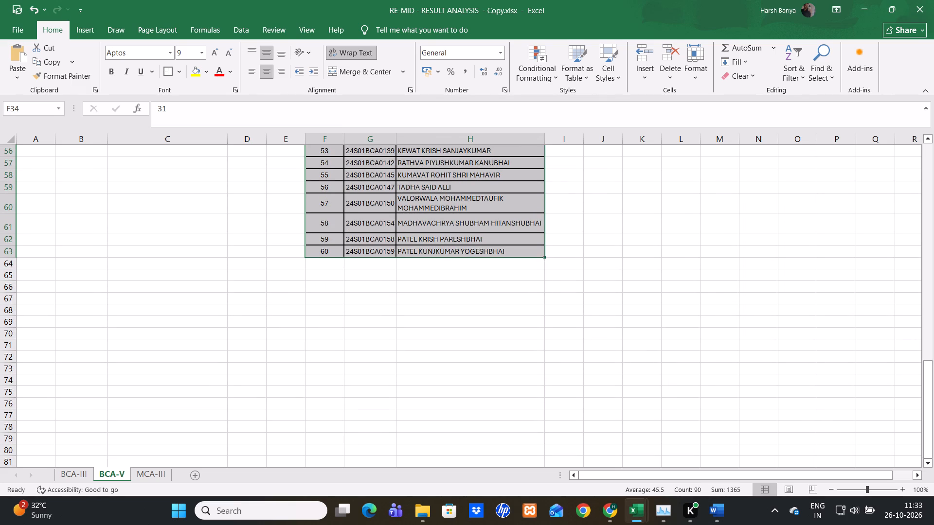
{"action": "left_click", "coordinate": [335, 262]}
{"action": "key", "text": "ctrl+v"}
{"action": "left_click", "coordinate": [394, 344]}
Apply all borders and a thick outside border to the NoSQL student rows F4:I69, including the marks column.
{"action": "scroll", "coordinate": [394, 344], "scroll_direction": "up", "scroll_amount": 2}
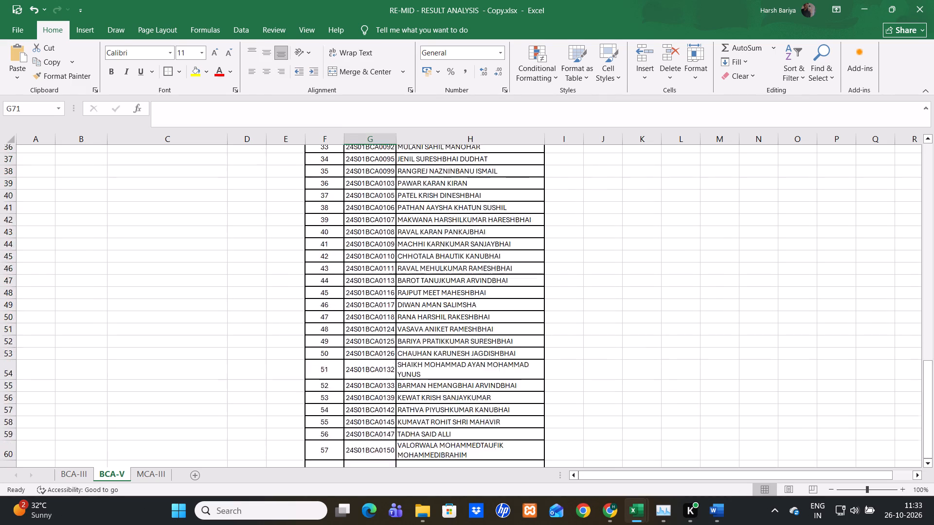
{"action": "scroll", "coordinate": [394, 344], "scroll_direction": "up", "scroll_amount": 5}
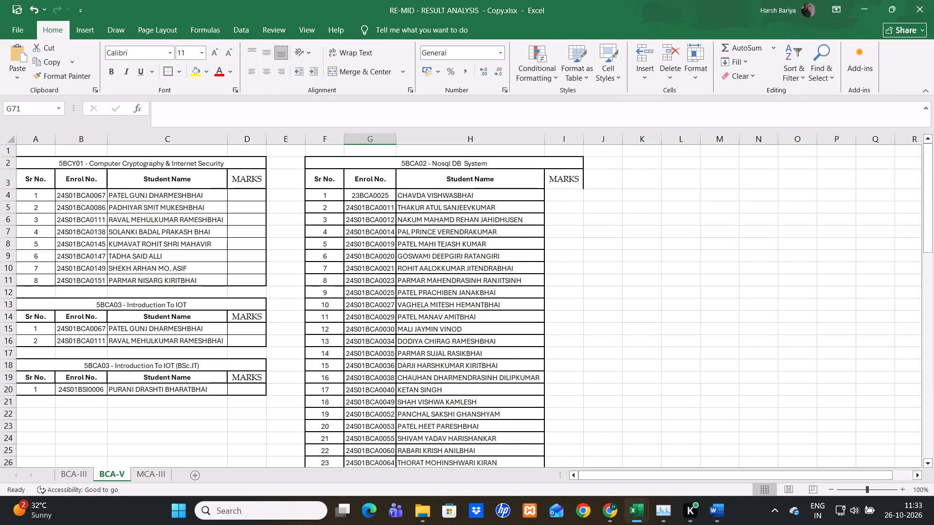
{"action": "left_click", "coordinate": [325, 191]}
{"action": "key", "text": "ctrl+shift+Down"}
{"action": "key", "text": "ctrl+shift+Right"}
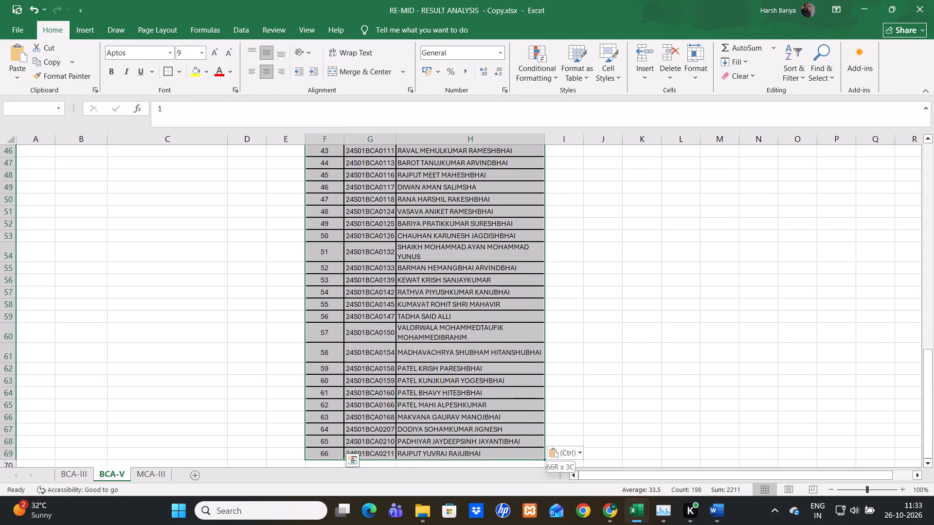
{"action": "key", "text": "ctrl+shift+Right"}
{"action": "key", "text": "ctrl+shift+Left"}
{"action": "key", "text": "shift+Right"}
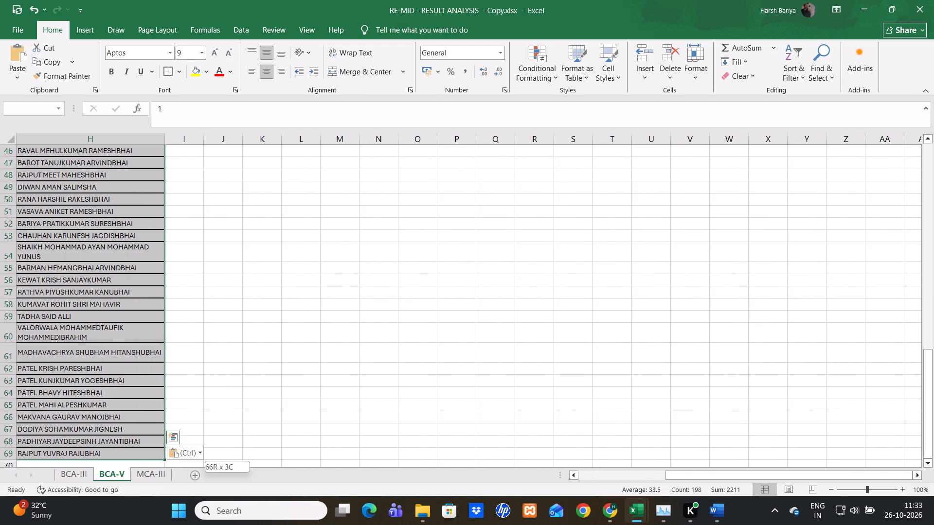
{"action": "left_click", "coordinate": [177, 72]}
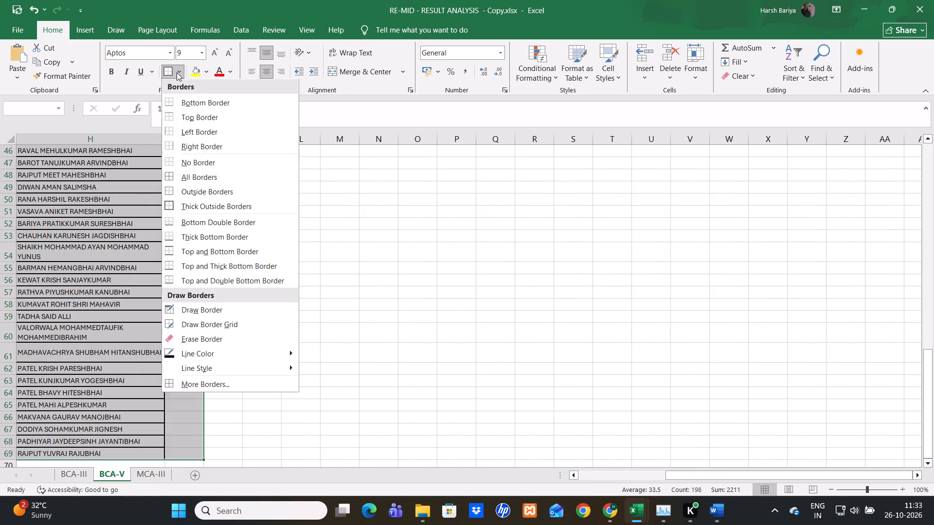
{"action": "left_click", "coordinate": [192, 176]}
{"action": "left_click_drag", "start_coordinate": [180, 74], "coordinate": [189, 205]}
{"action": "left_click", "coordinate": [189, 205]}
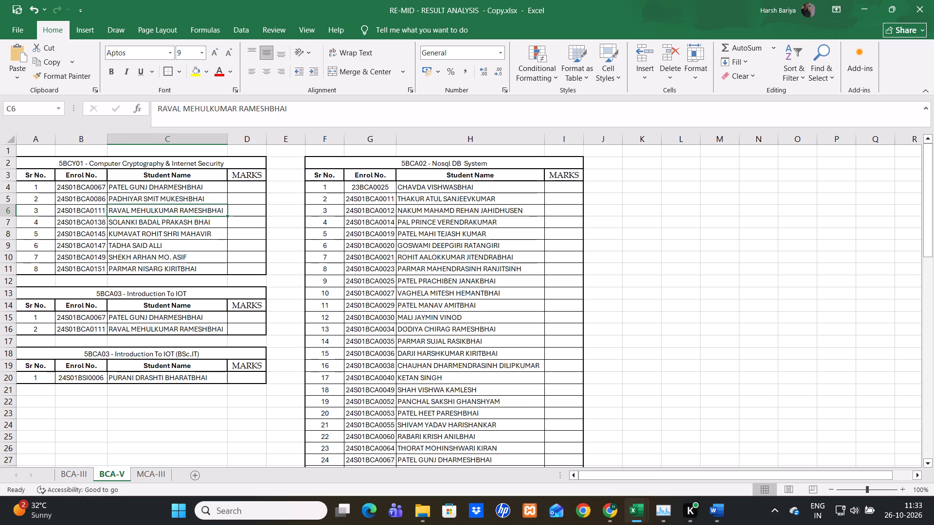
Close the finished NoSQL attendance sheet in Word and open NoSQL ATTENDANCE BSc.IT.docx from the NO-SQL folder.
{"action": "scroll", "coordinate": [406, 291], "scroll_direction": "right", "scroll_amount": 1}
{"action": "key", "text": "alt+Tab"}
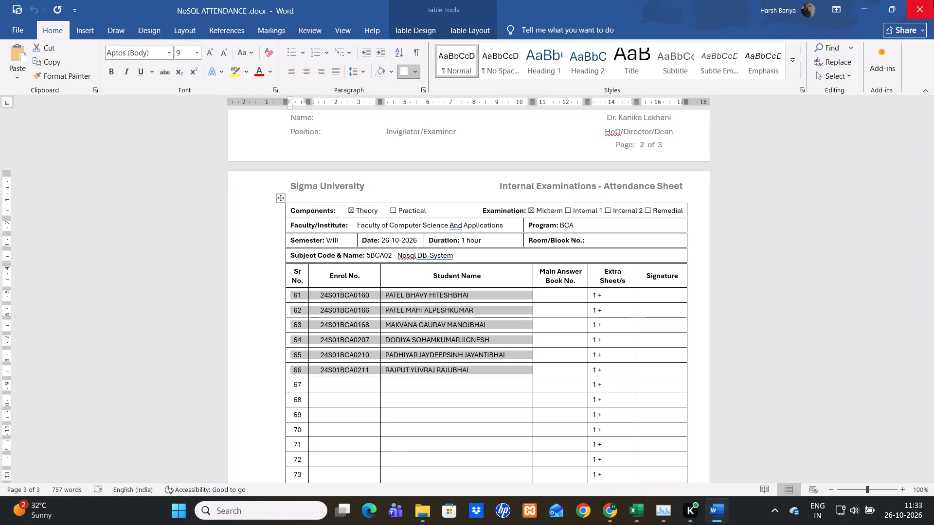
{"action": "left_click", "coordinate": [933, 0]}
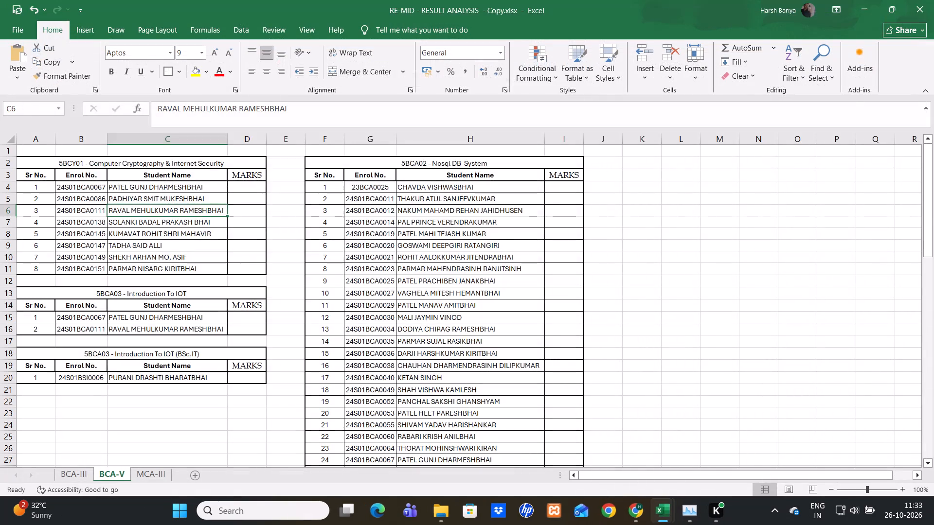
{"action": "key", "text": "alt+Tab"}
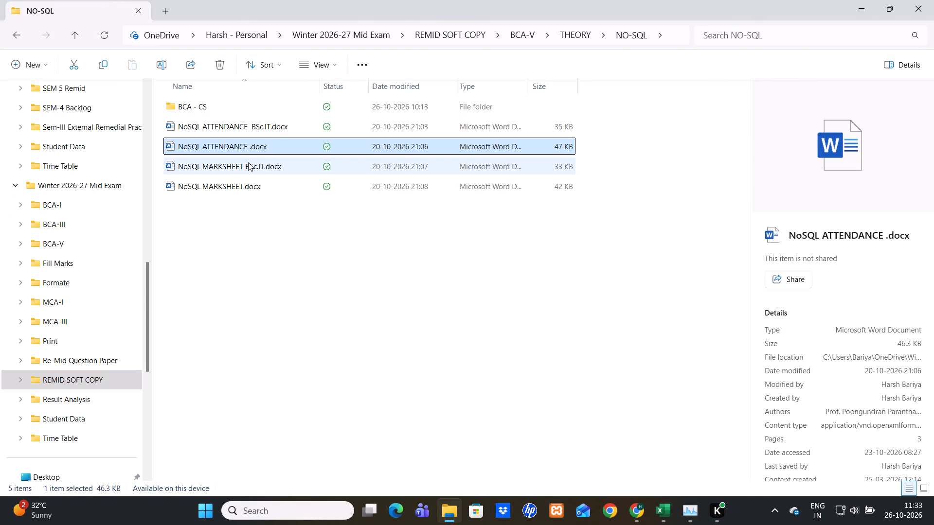
{"action": "double_click", "coordinate": [215, 131]}
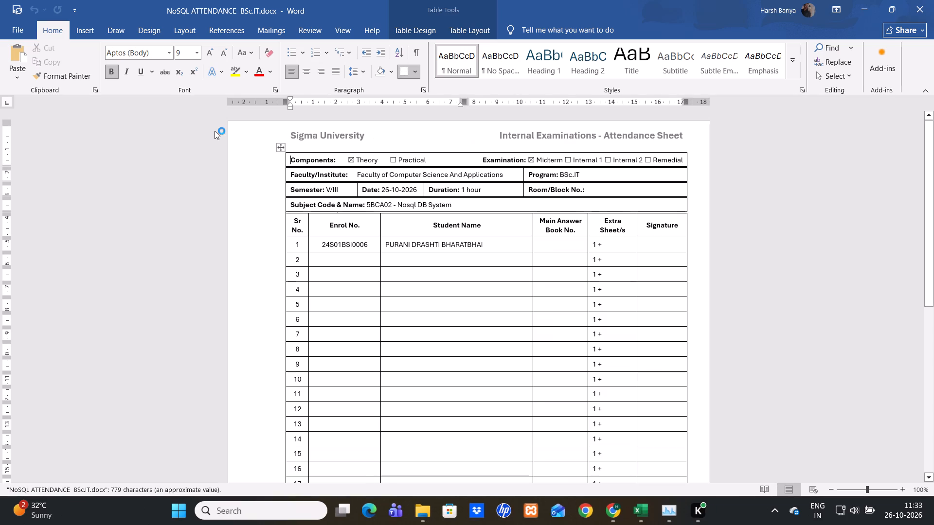
In Excel, duplicate the Introduction To IOT (BSc.IT) table A18:D20 on the BCA-V sheet to A22.
{"action": "key", "text": "alt+Tab"}
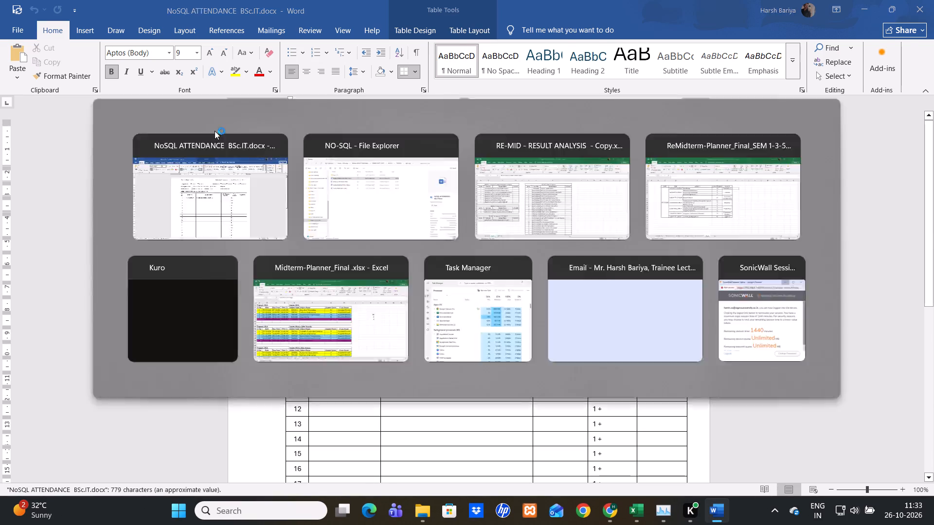
{"action": "key", "text": "alt+Tab"}
{"action": "key", "text": "alt+Tab"}
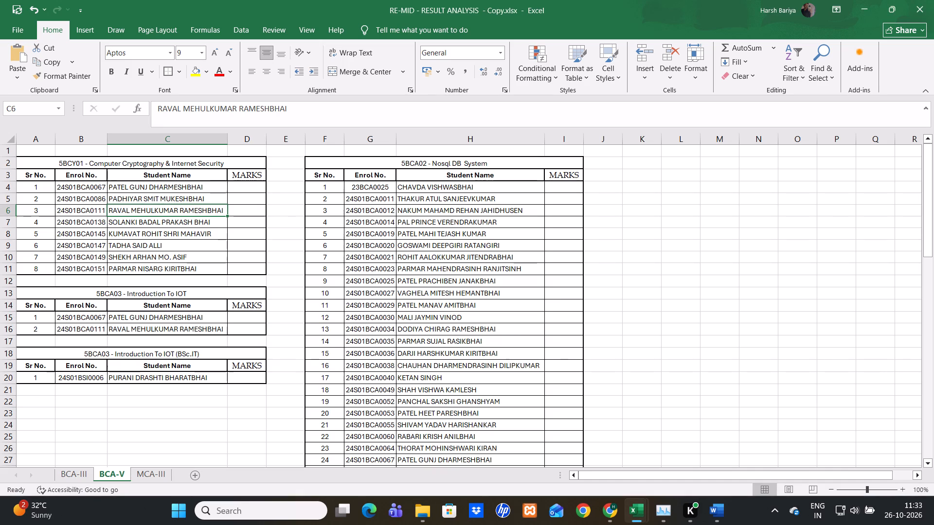
{"action": "left_click_drag", "start_coordinate": [154, 355], "coordinate": [158, 375]}
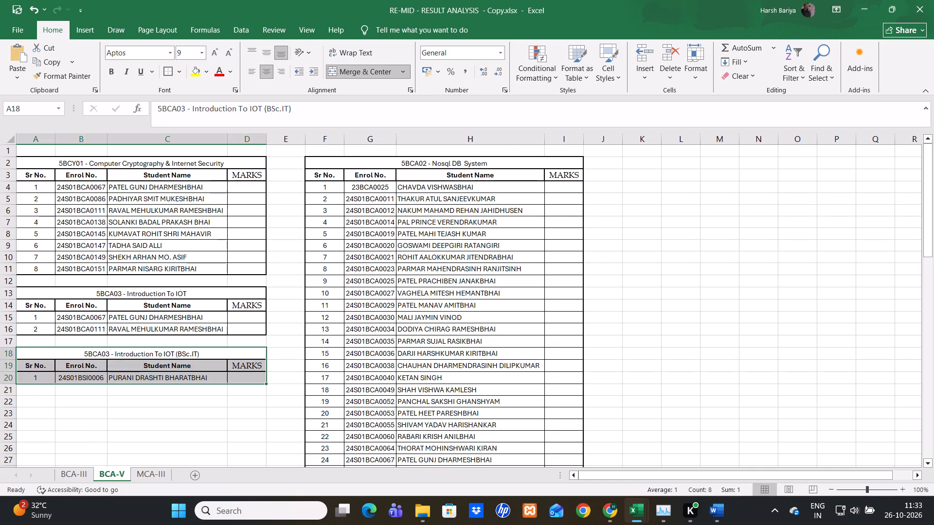
{"action": "key", "text": "shift+Up"}
{"action": "key", "text": "shift+Down"}
{"action": "key", "text": "ctrl+c"}
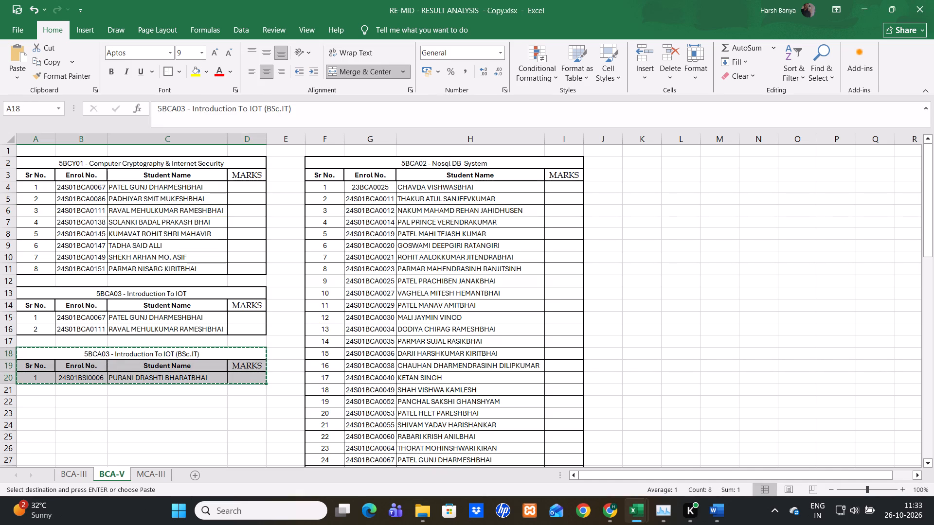
{"action": "left_click", "coordinate": [40, 396]}
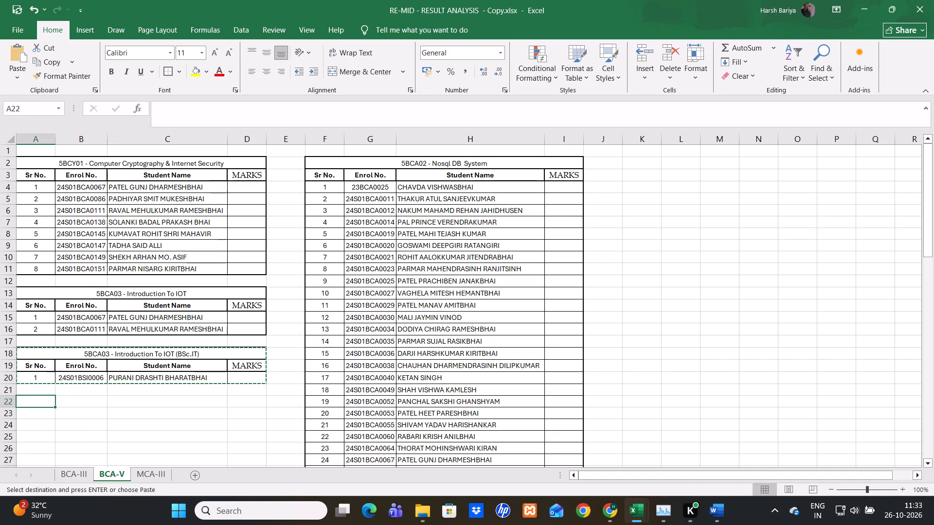
{"action": "key", "text": "ctrl+v"}
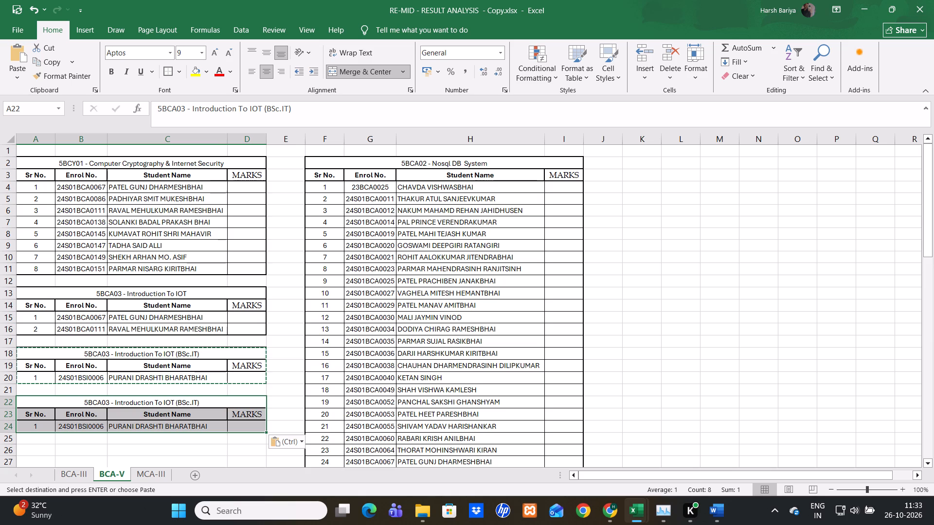
Copy the NoSQL heading from F2 over the title in A22 and extend it to "5BCA02 - Nosql DB System (CYBER SECURITY)".
{"action": "left_click", "coordinate": [440, 165]}
{"action": "key", "text": "ctrl+c"}
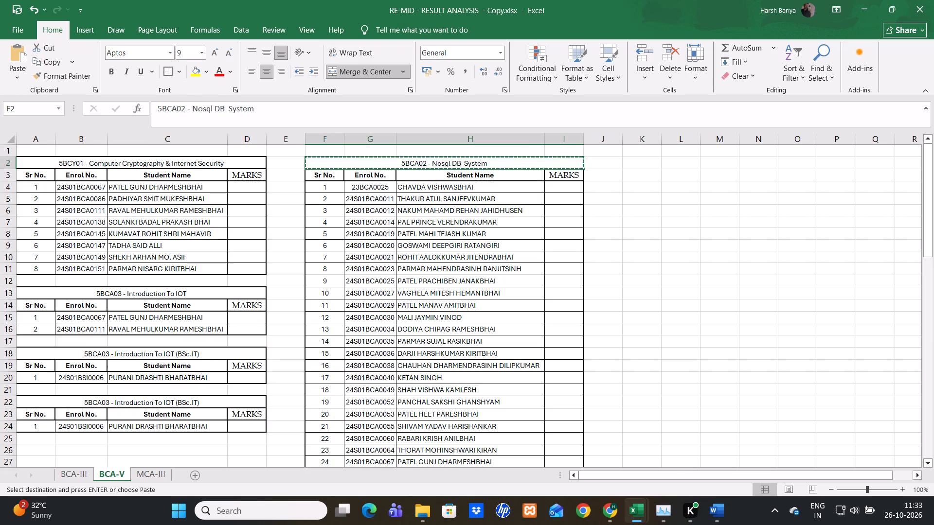
{"action": "left_click", "coordinate": [149, 402]}
{"action": "key", "text": "ctrl+v"}
{"action": "double_click", "coordinate": [202, 402]}
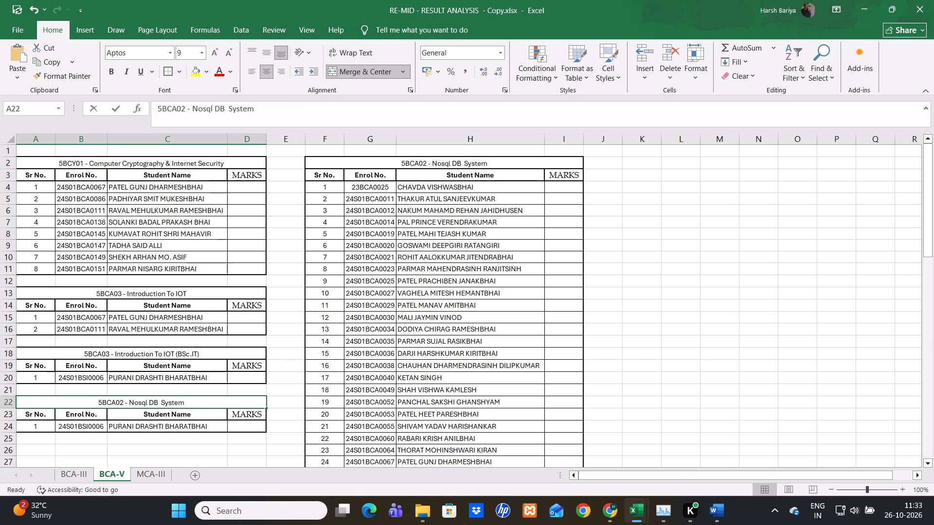
{"action": "key", "text": "space"}
{"action": "type", "text": "CYBER SECURITY"}
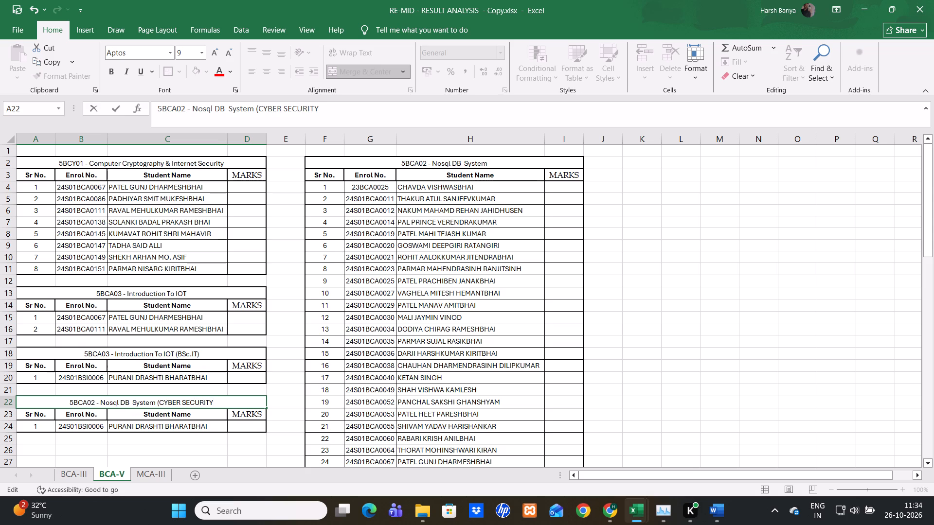
{"action": "key", "text": "shift+parenright"}
{"action": "left_click", "coordinate": [363, 373]}
Open InternalExam-AttendanceSheet.docx from the BCA - CS subfolder of the NO-SQL folder.
{"action": "key", "text": "alt+Tab"}
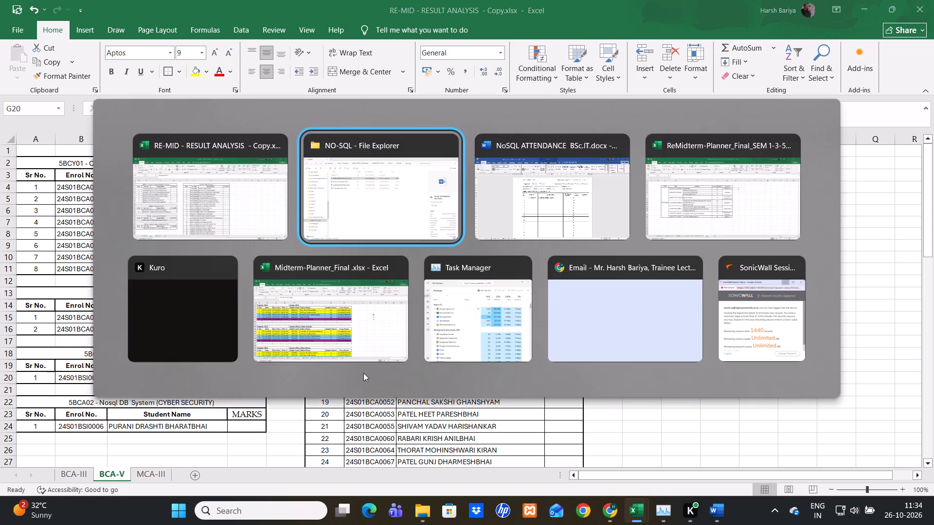
{"action": "double_click", "coordinate": [218, 112]}
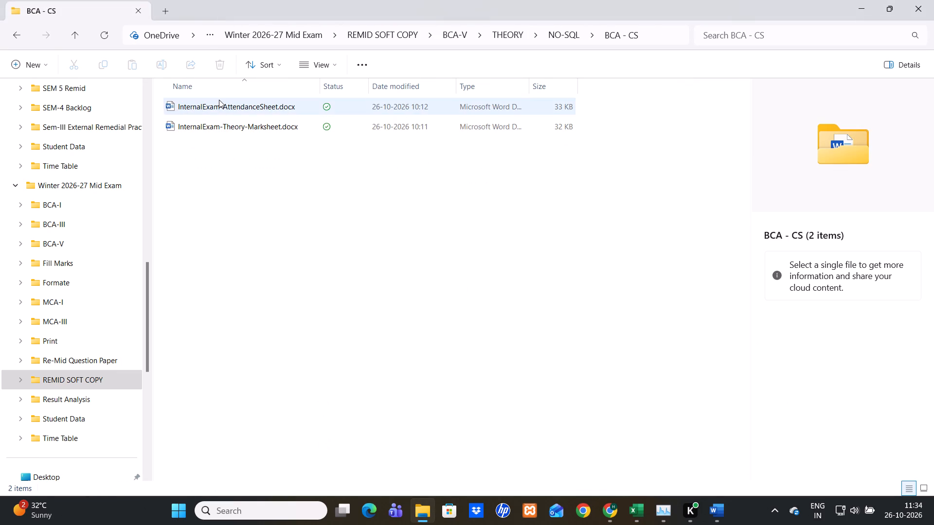
{"action": "double_click", "coordinate": [219, 100]}
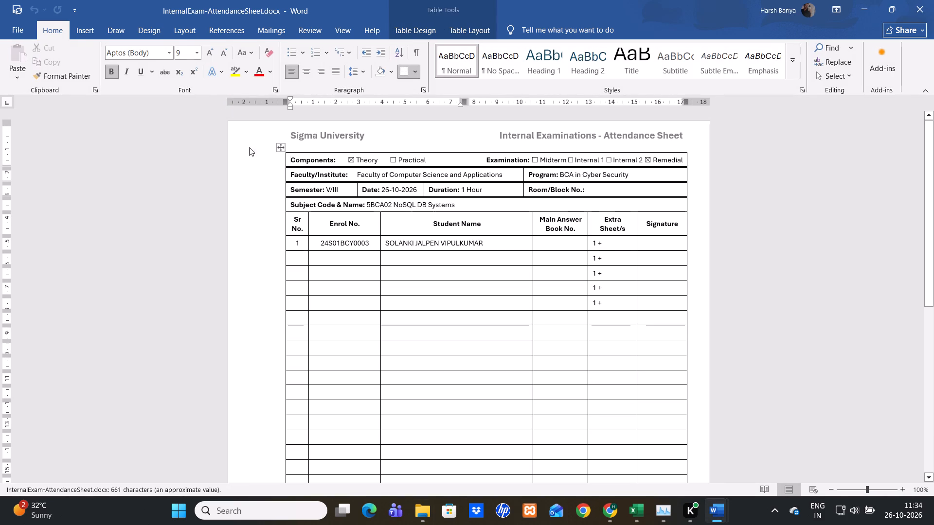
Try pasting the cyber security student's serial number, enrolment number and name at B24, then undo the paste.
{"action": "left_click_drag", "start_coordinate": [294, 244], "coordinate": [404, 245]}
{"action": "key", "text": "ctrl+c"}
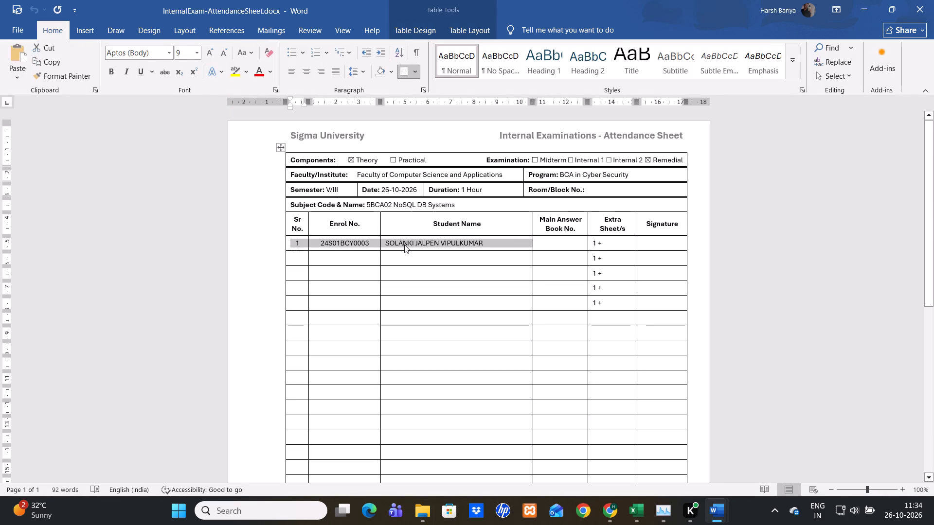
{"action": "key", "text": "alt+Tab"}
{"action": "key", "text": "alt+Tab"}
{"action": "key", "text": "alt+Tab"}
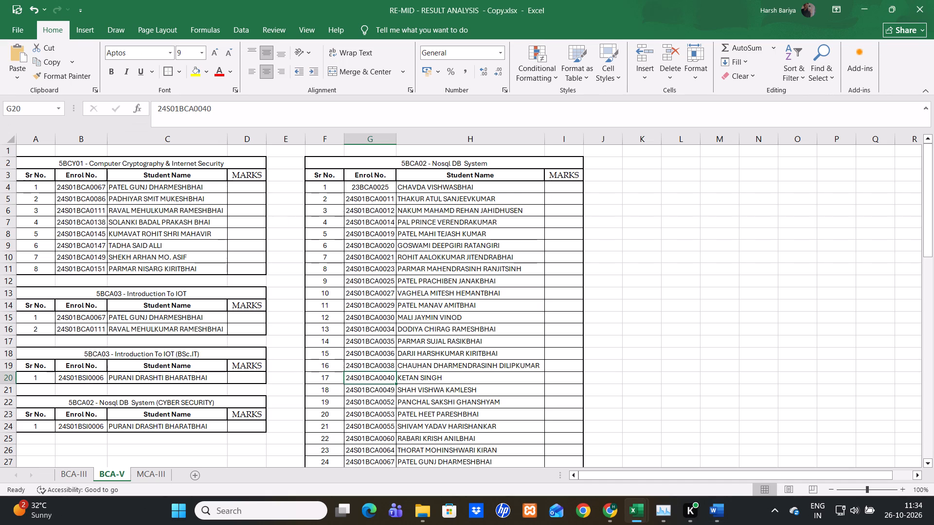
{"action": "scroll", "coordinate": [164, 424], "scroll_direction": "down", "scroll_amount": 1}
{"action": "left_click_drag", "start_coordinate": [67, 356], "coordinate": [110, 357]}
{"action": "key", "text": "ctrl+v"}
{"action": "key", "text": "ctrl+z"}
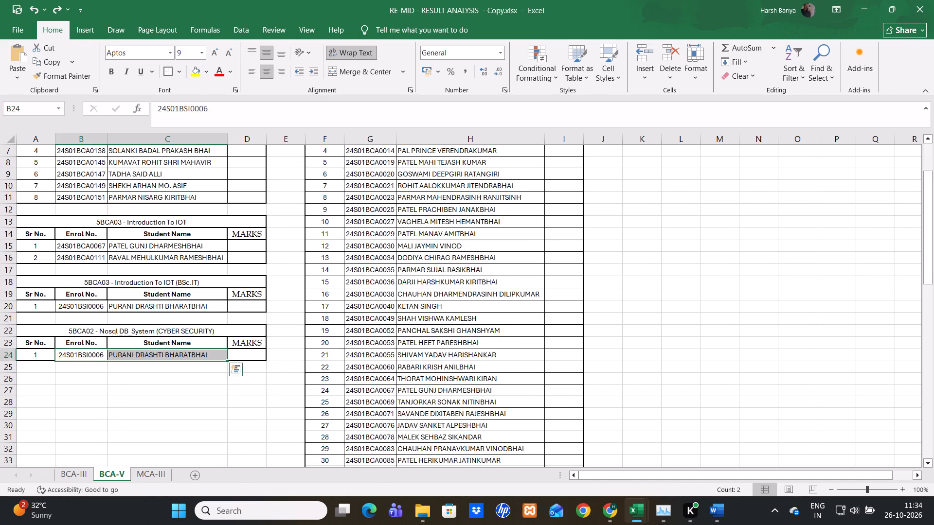
Copy only the enrolment number and name from the cyber security attendance sheet in Word into Excel cells B24:C24.
{"action": "key", "text": "alt+Tab"}
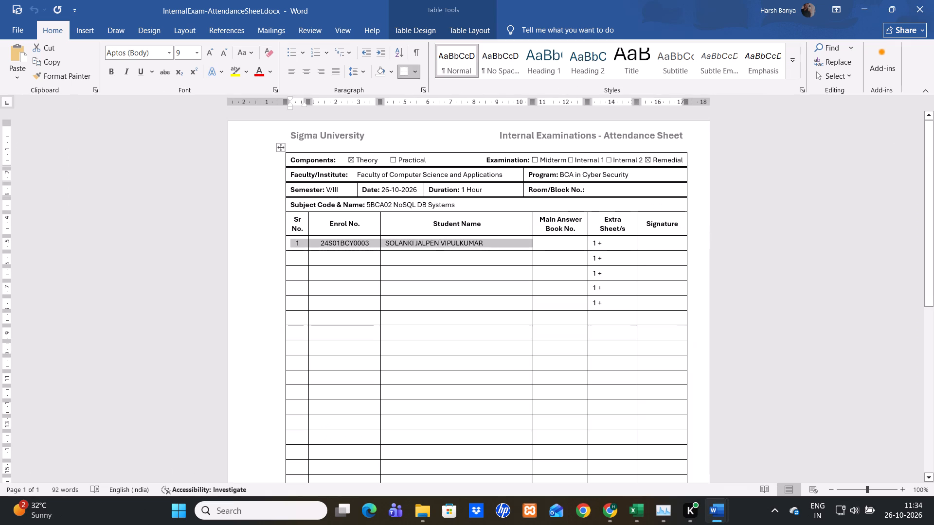
{"action": "left_click", "coordinate": [328, 243]}
{"action": "left_click_drag", "start_coordinate": [321, 242], "coordinate": [364, 241]}
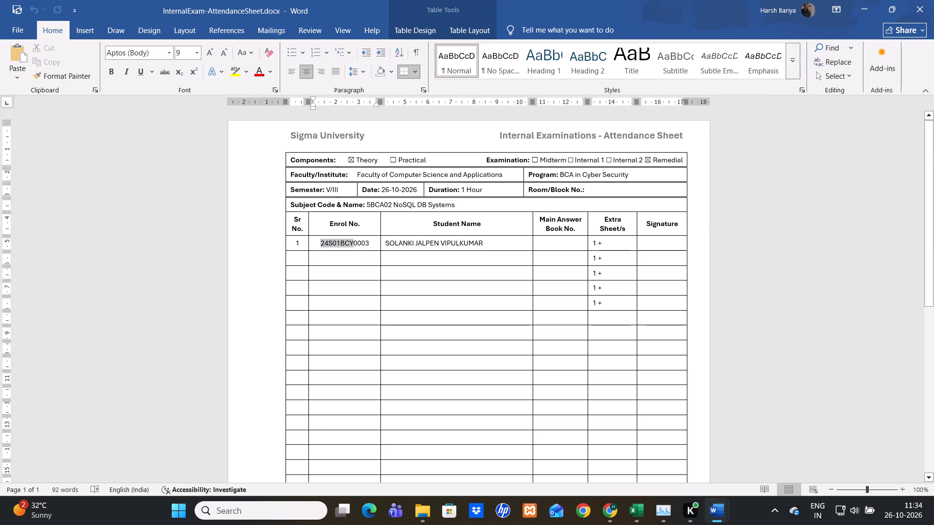
{"action": "left_click_drag", "start_coordinate": [364, 241], "coordinate": [389, 242]}
{"action": "key", "text": "ctrl+c"}
{"action": "key", "text": "alt+Tab"}
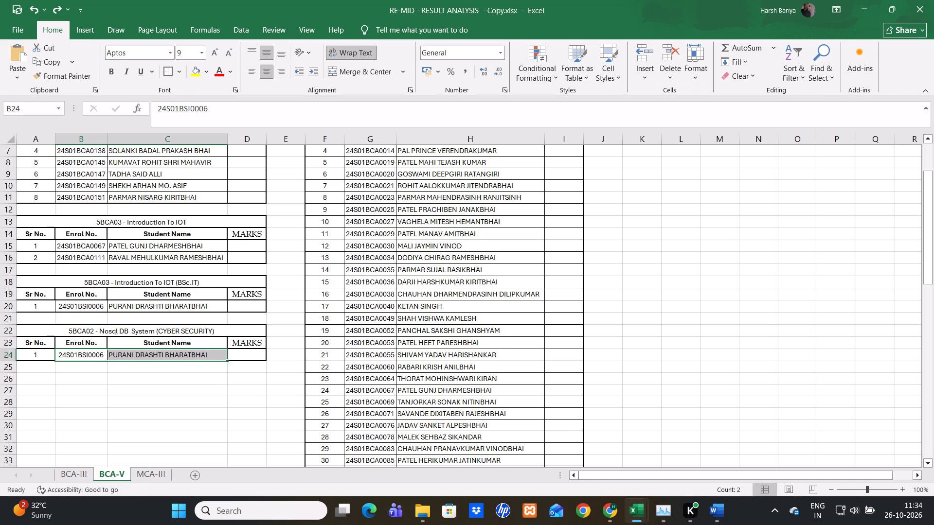
{"action": "left_click", "coordinate": [108, 393]}
{"action": "left_click_drag", "start_coordinate": [71, 352], "coordinate": [128, 354]}
{"action": "key", "text": "ctrl+v"}
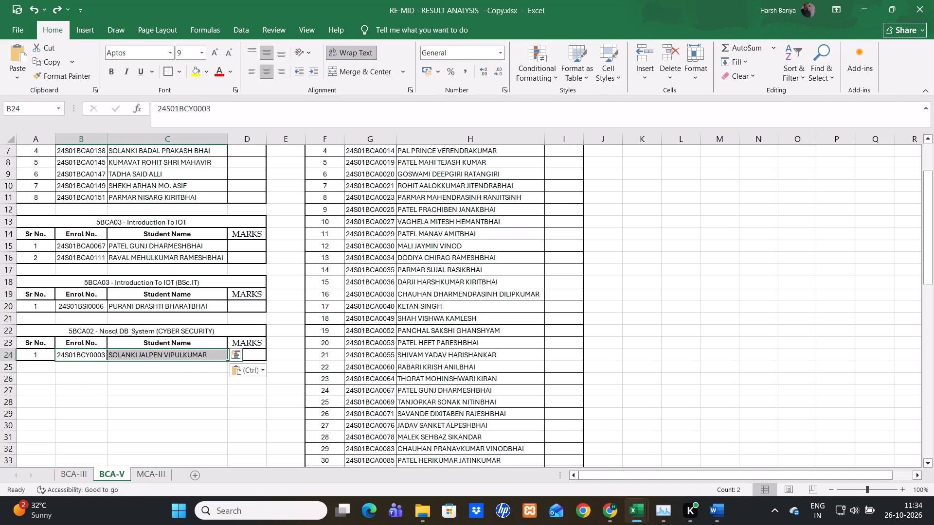
{"action": "left_click", "coordinate": [148, 412]}
Close the cyber security attendance sheet in Word and return to the Excel result workbook.
{"action": "key", "text": "alt+Tab"}
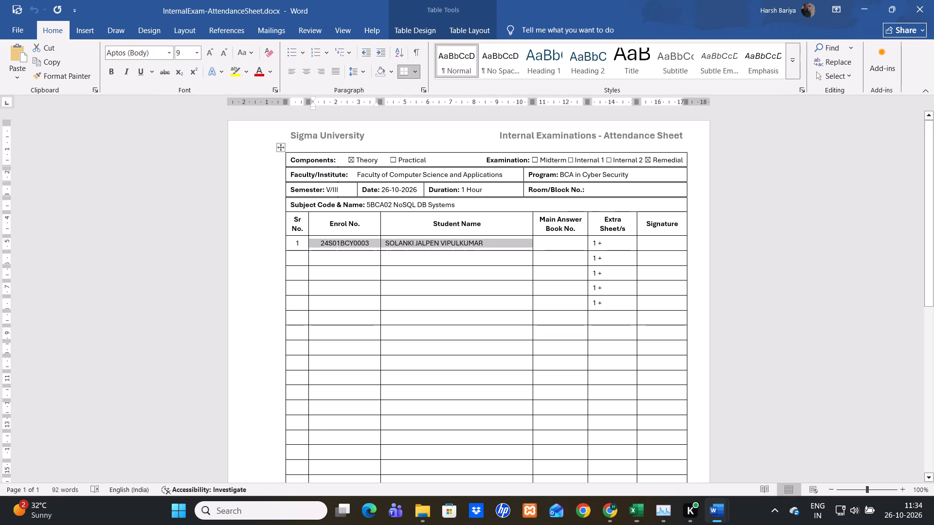
{"action": "left_click", "coordinate": [933, 0]}
{"action": "key", "text": "alt+Tab"}
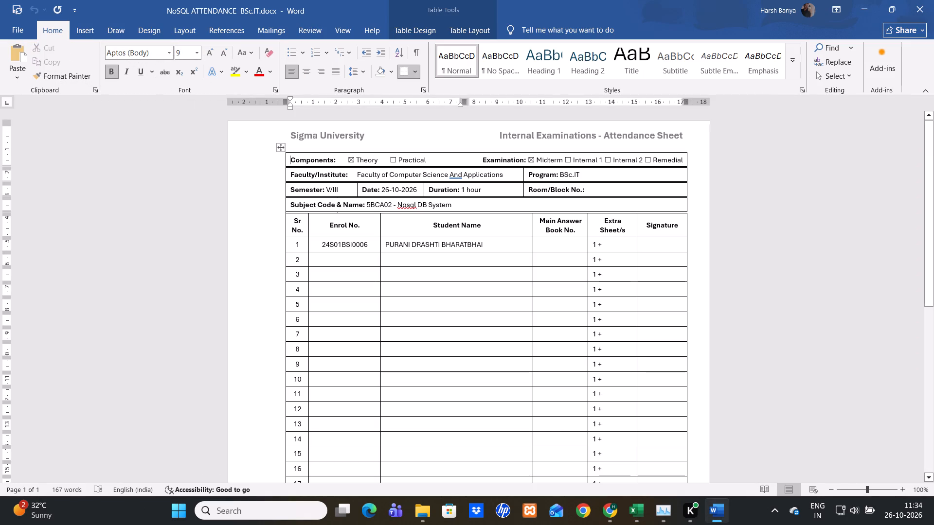
{"action": "key", "text": "alt+Tab"}
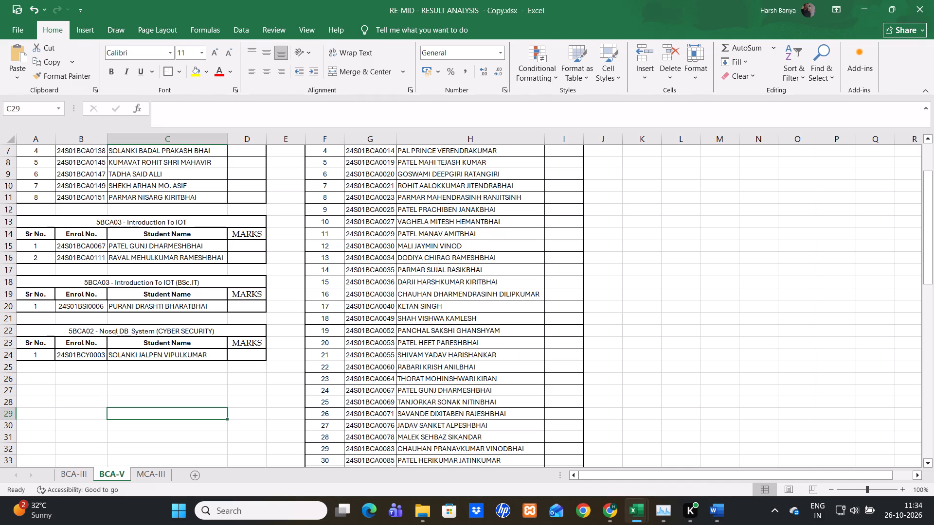
Duplicate the NoSQL (CYBER SECURITY) table A22:D24 to A26.
{"action": "left_click_drag", "start_coordinate": [205, 330], "coordinate": [209, 350]}
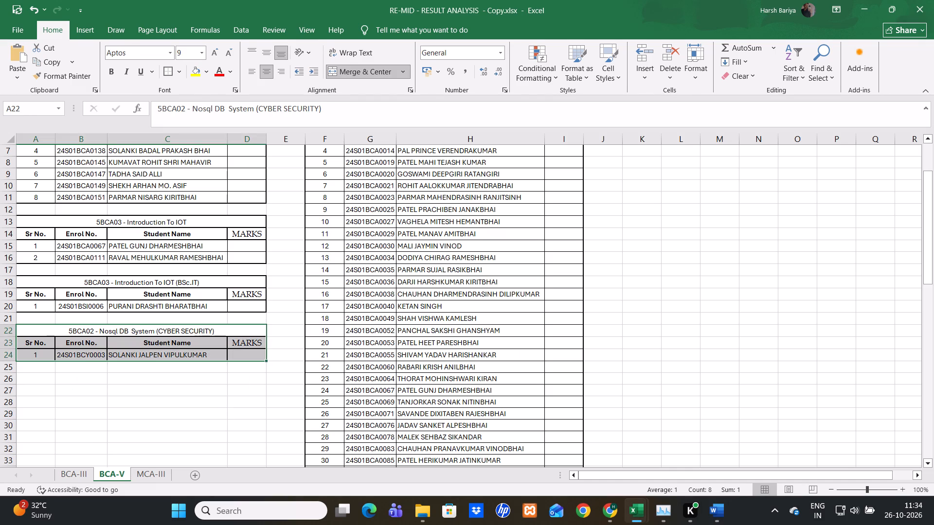
{"action": "key", "text": "ctrl+c"}
{"action": "left_click", "coordinate": [43, 375]}
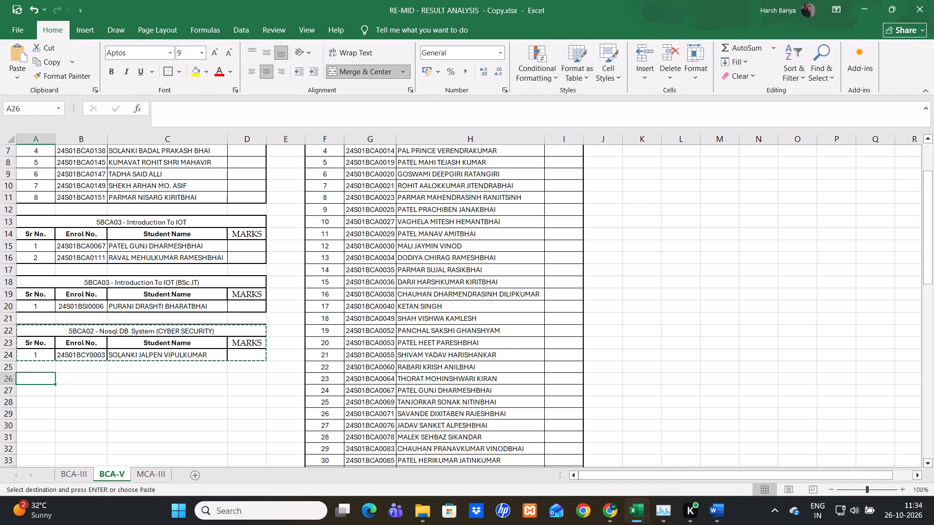
{"action": "key", "text": "ctrl+v"}
Retitle the duplicated table in A26 as "5BCA02 - Nosql DB System (BSc.IT)".
{"action": "double_click", "coordinate": [213, 378]}
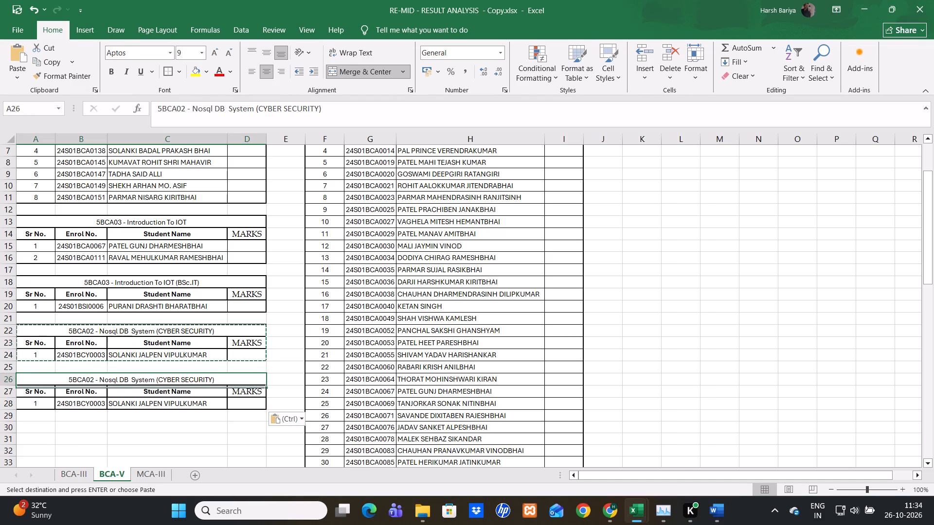
{"action": "key", "text": "Right"}
{"action": "key", "text": "BackSpace"}
{"action": "key", "text": "BackSpace"}
{"action": "key", "text": "BackSpace"}
{"action": "key", "text": "BackSpace"}
{"action": "key", "text": "BackSpace"}
{"action": "key", "text": "BackSpace"}
{"action": "key", "text": "BackSpace"}
{"action": "key", "text": "BackSpace"}
{"action": "key", "text": "BackSpace"}
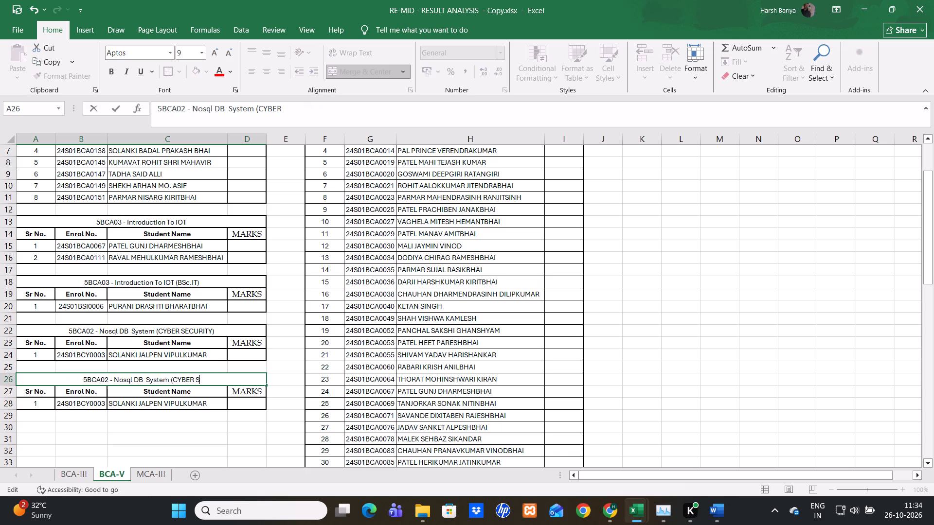
{"action": "key", "text": "BackSpace"}
{"action": "key", "text": "BackSpace"}
{"action": "key", "text": "BackSpace"}
{"action": "key", "text": "BackSpace"}
{"action": "key", "text": "BackSpace"}
{"action": "key", "text": "BackSpace"}
{"action": "type", "text": "BS"}
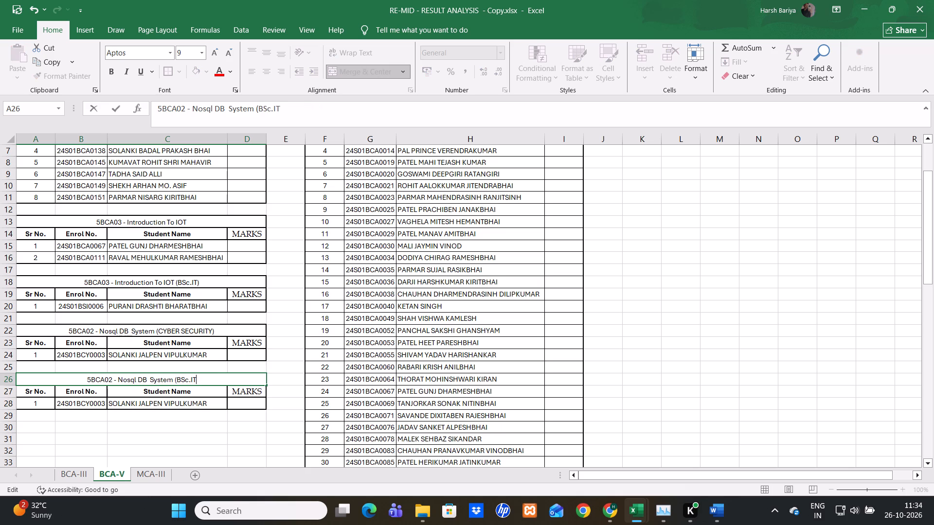
{"action": "left_click", "coordinate": [210, 432]}
Copy the student's enrolment number and name from the NoSQL BSc.IT attendance sheet in Word into Excel cells B28:C28.
{"action": "key", "text": "alt+Tab"}
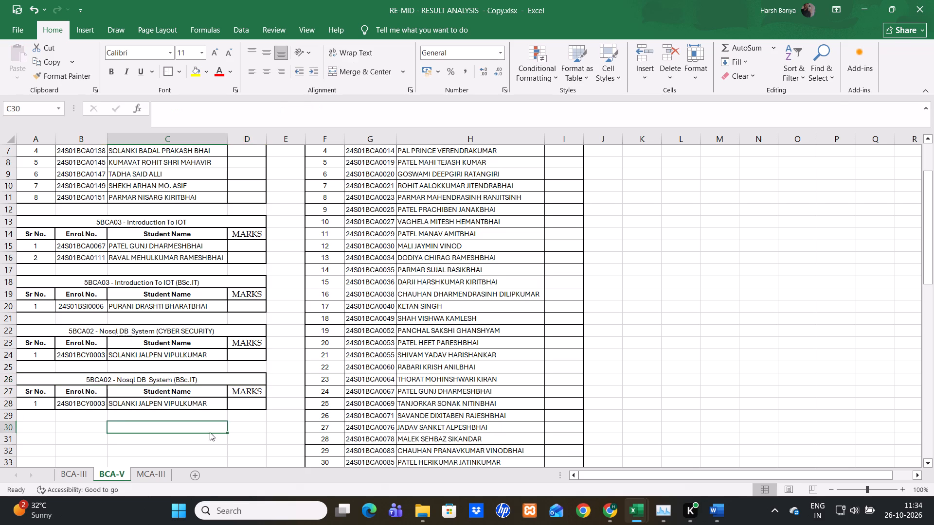
{"action": "left_click_drag", "start_coordinate": [488, 247], "coordinate": [362, 248]}
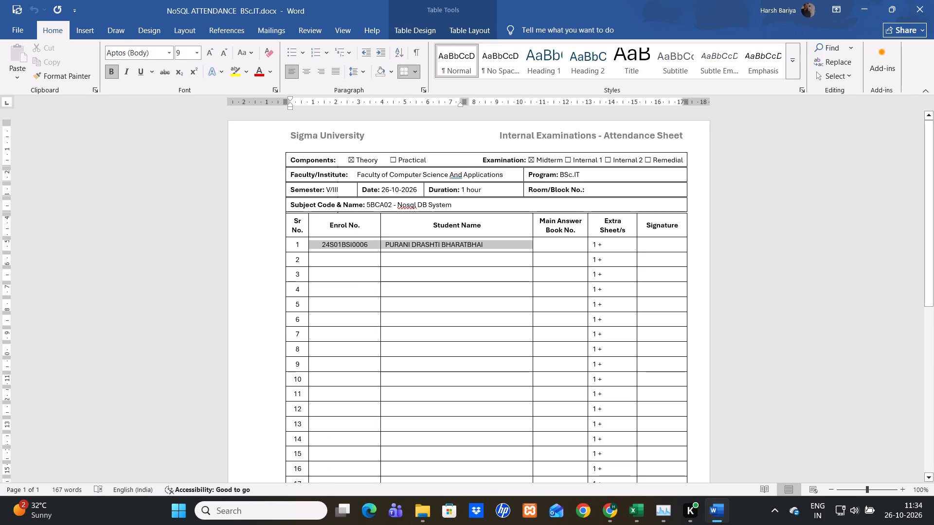
{"action": "left_click_drag", "start_coordinate": [362, 248], "coordinate": [360, 248]}
{"action": "key", "text": "ctrl+c"}
{"action": "key", "text": "alt+Tab"}
{"action": "left_click_drag", "start_coordinate": [211, 405], "coordinate": [99, 404]}
{"action": "key", "text": "ctrl+v"}
{"action": "left_click", "coordinate": [181, 404]}
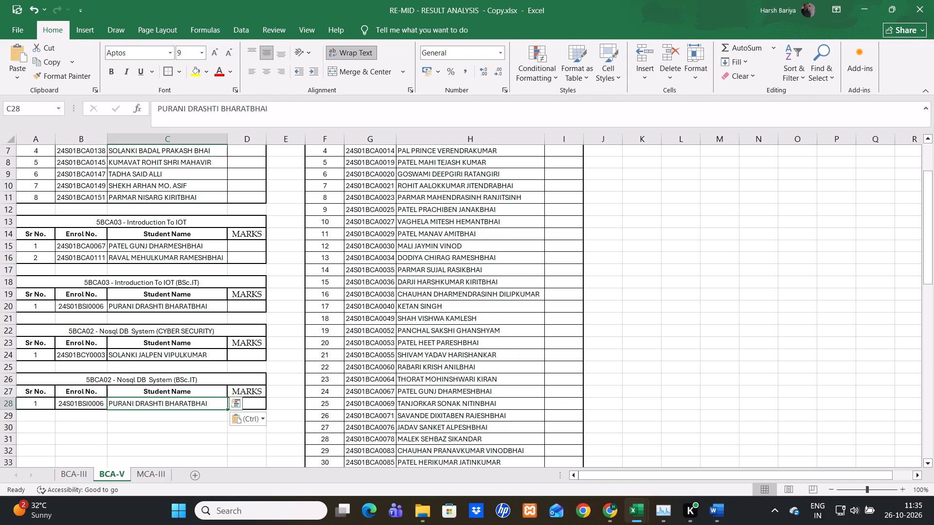
Save the result analysis workbook.
{"action": "key", "text": "ctrl+s"}
{"action": "left_click", "coordinate": [220, 356]}
Close the NoSQL BSc.IT attendance sheet and open SE ATTENDANCE .docx from the SE folder under BCA-V THEORY.
{"action": "key", "text": "alt+Tab"}
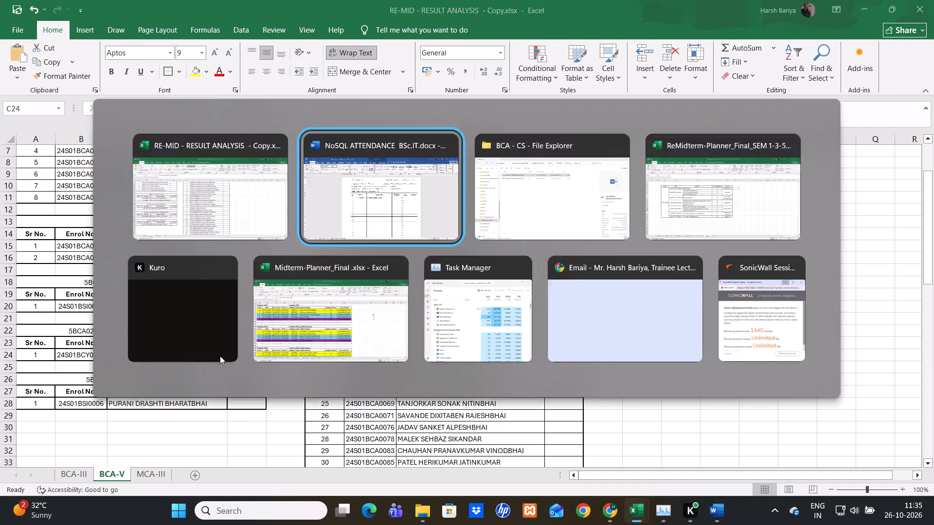
{"action": "left_click", "coordinate": [933, 0]}
{"action": "key", "text": "alt+Tab"}
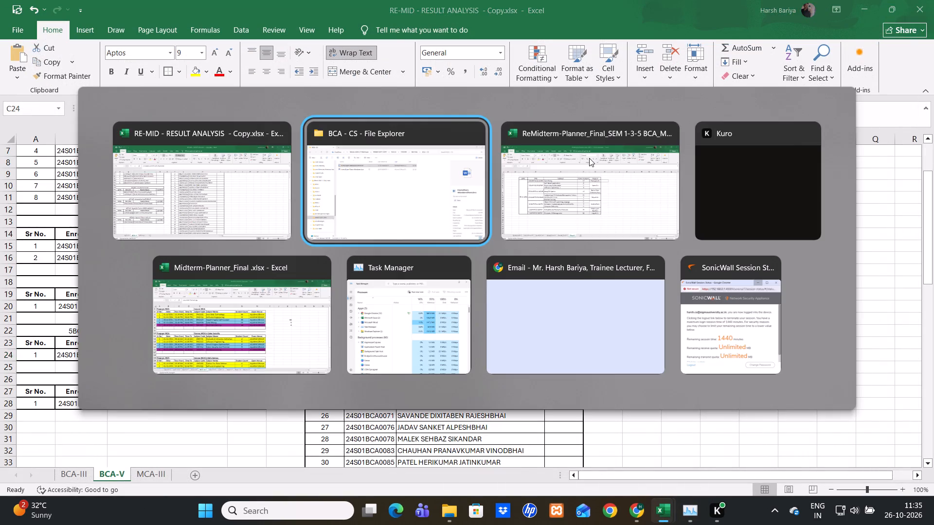
{"action": "left_click", "coordinate": [79, 41]}
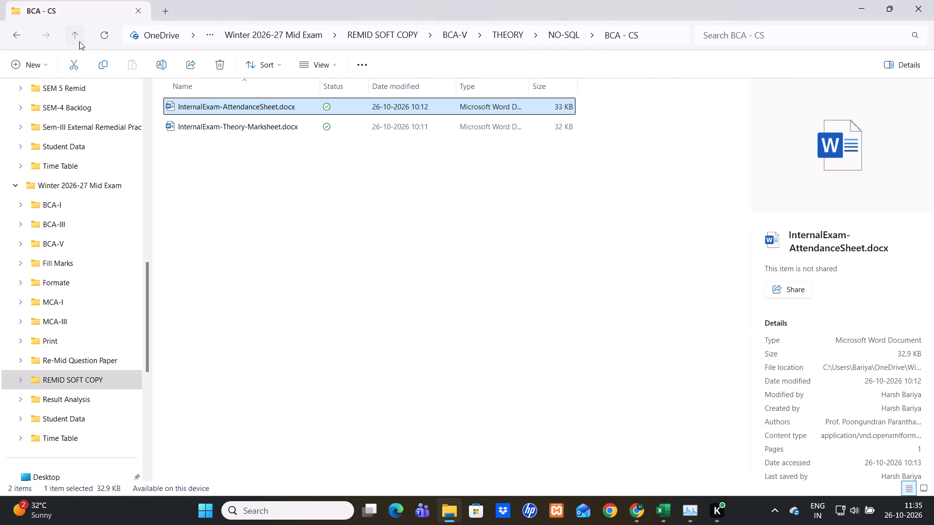
{"action": "left_click", "coordinate": [73, 39]}
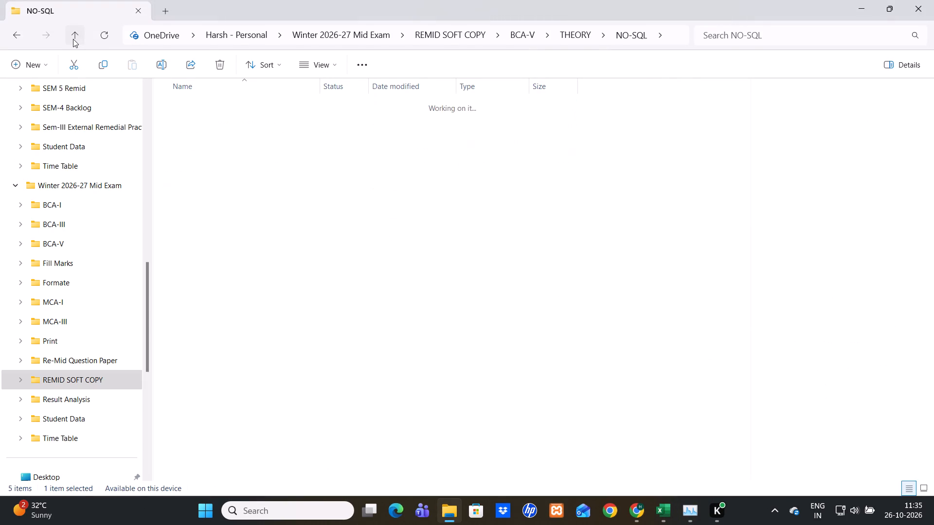
{"action": "double_click", "coordinate": [203, 166]}
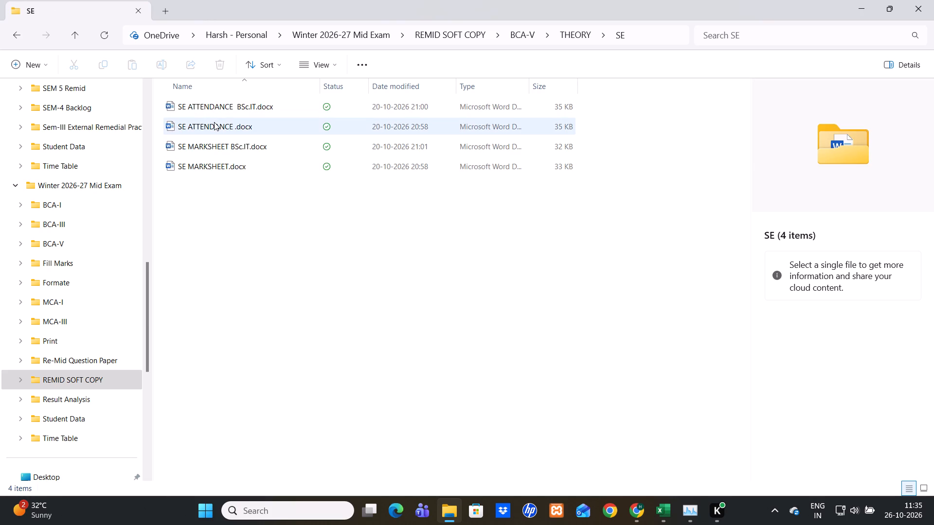
{"action": "double_click", "coordinate": [214, 122]}
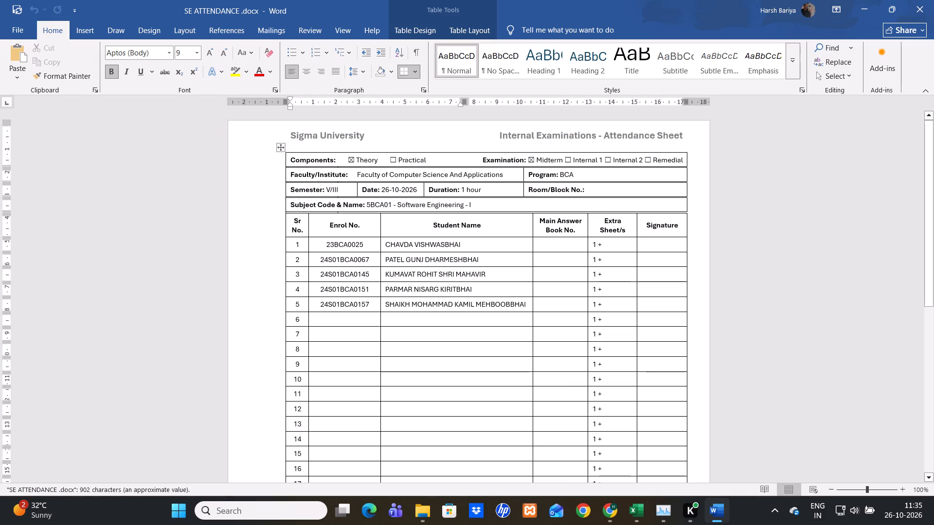
In the Excel result analysis workbook, duplicate the NoSQL (BSc.IT) title and header rows A26:D27 to A30.
{"action": "key", "text": "alt+Tab"}
{"action": "key", "text": "alt+Tab"}
{"action": "key", "text": "alt+Tab"}
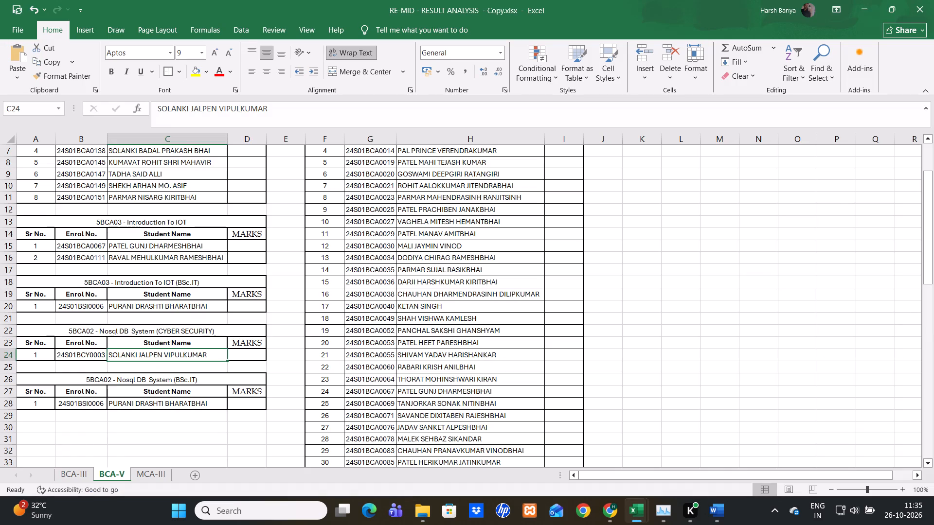
{"action": "left_click_drag", "start_coordinate": [179, 379], "coordinate": [181, 389]}
{"action": "key", "text": "ctrl+c"}
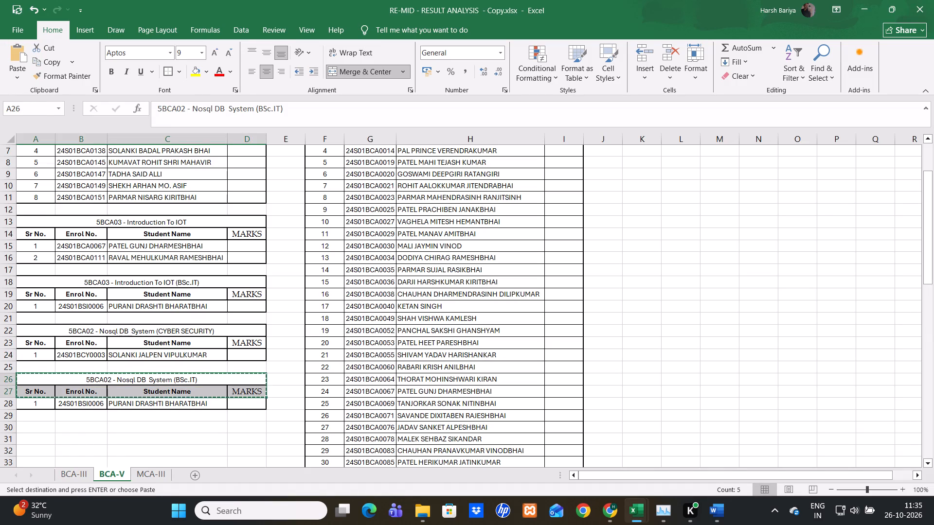
{"action": "left_click", "coordinate": [44, 430]}
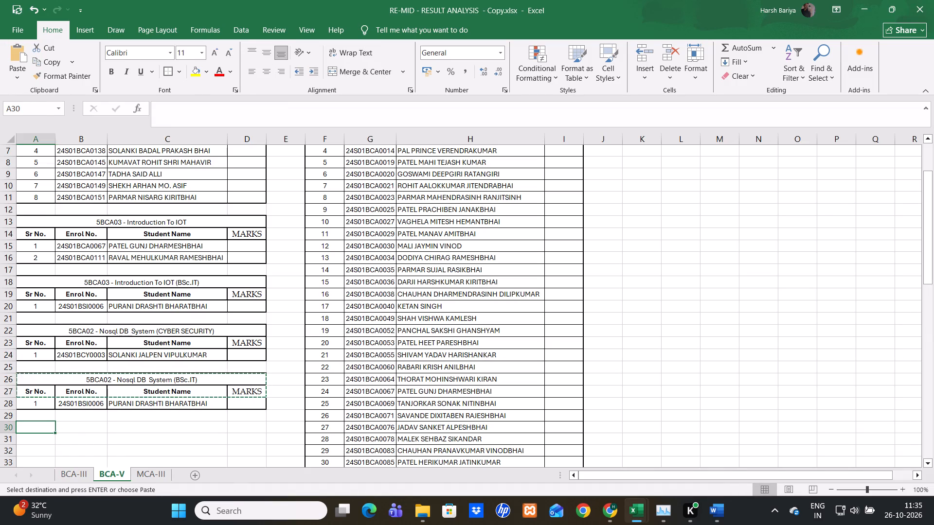
{"action": "key", "text": "ctrl+v"}
Retitle the heading in A30 as "5BCA01 - Software Engineering - I", copied from the SE attendance sheet in Word.
{"action": "key", "text": "alt+Tab"}
{"action": "key", "text": "alt+Tab"}
{"action": "key", "text": "alt+Tab"}
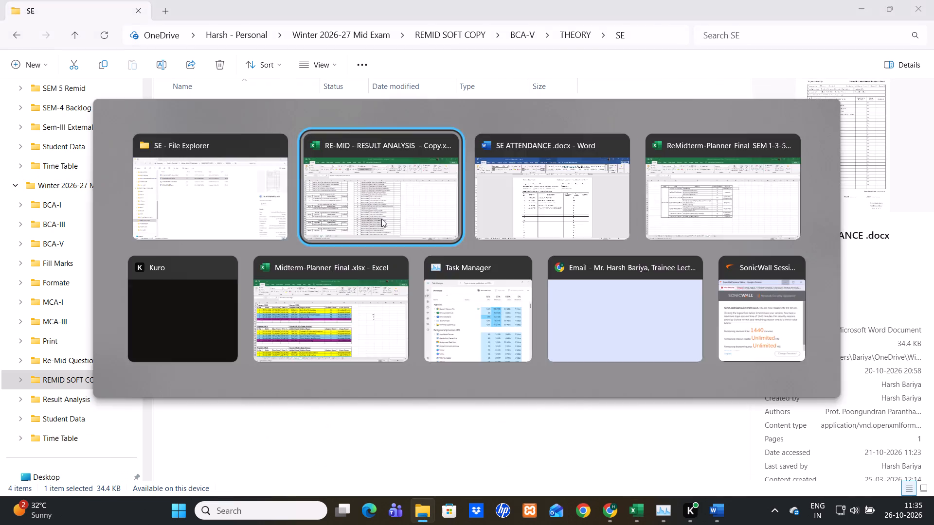
{"action": "left_click_drag", "start_coordinate": [475, 204], "coordinate": [384, 204]}
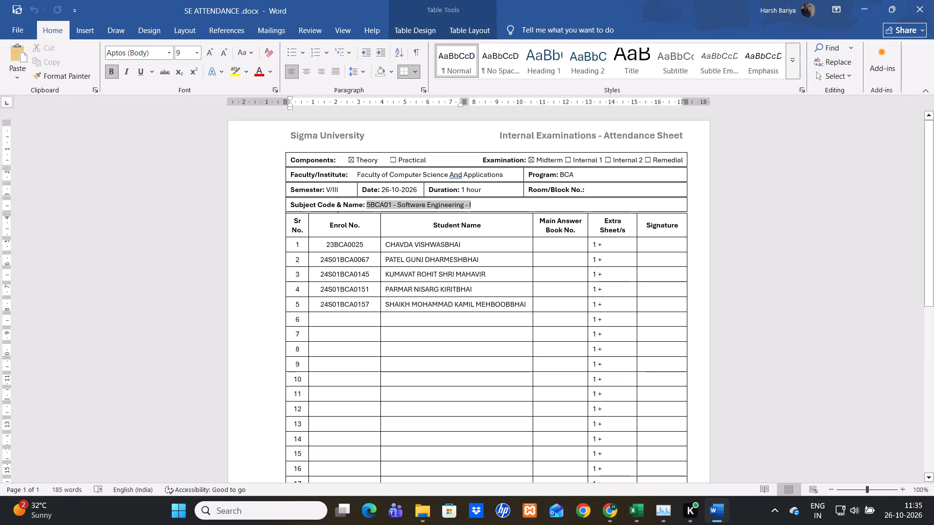
{"action": "left_click_drag", "start_coordinate": [384, 204], "coordinate": [385, 205]}
{"action": "key", "text": "ctrl+c"}
{"action": "key", "text": "alt+Tab"}
{"action": "key", "text": "alt+Tab"}
{"action": "key", "text": "alt+Tab"}
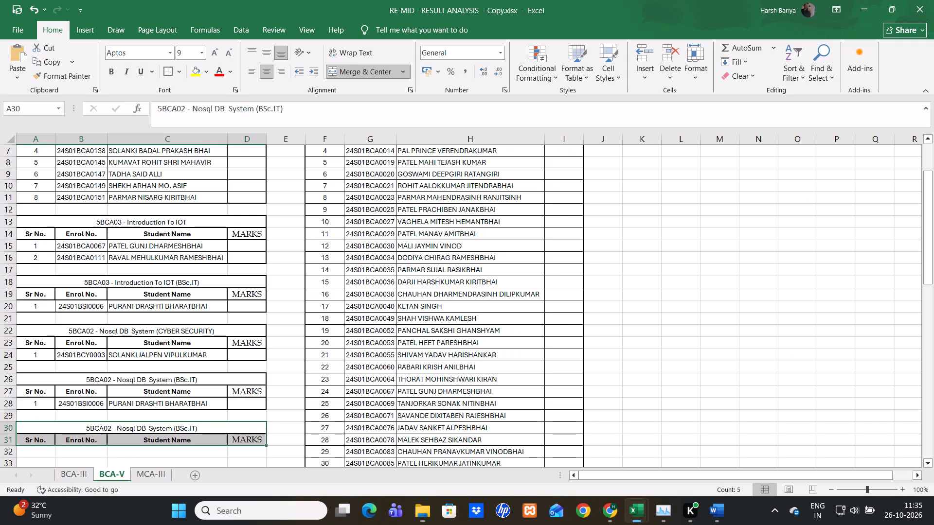
{"action": "double_click", "coordinate": [206, 426]}
{"action": "left_click_drag", "start_coordinate": [206, 426], "coordinate": [89, 424]}
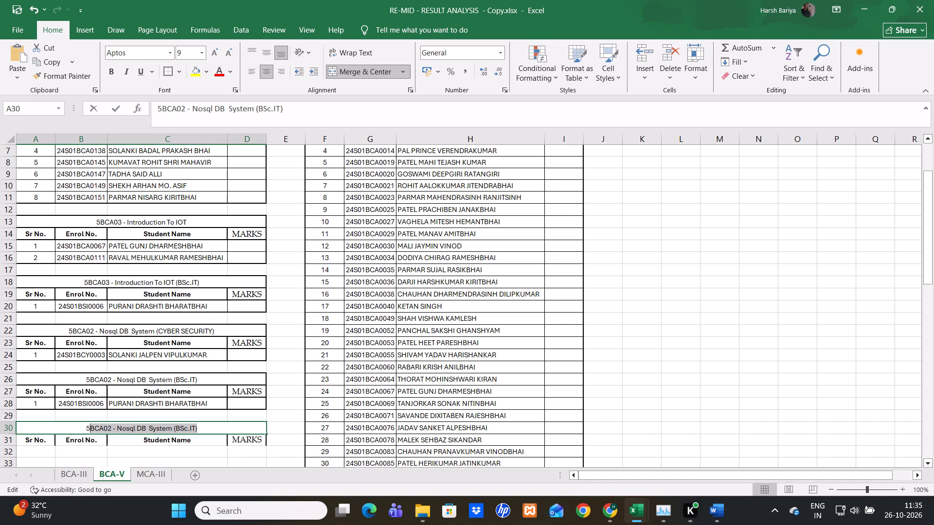
{"action": "left_click_drag", "start_coordinate": [89, 424], "coordinate": [86, 424]}
{"action": "key", "text": "ctrl+v"}
Copy the five students' serial numbers, enrolment numbers and names from the SE attendance sheet in Word into Excel starting at A32.
{"action": "key", "text": "alt+Tab"}
{"action": "key", "text": "alt+Tab"}
{"action": "key", "text": "alt+Tab"}
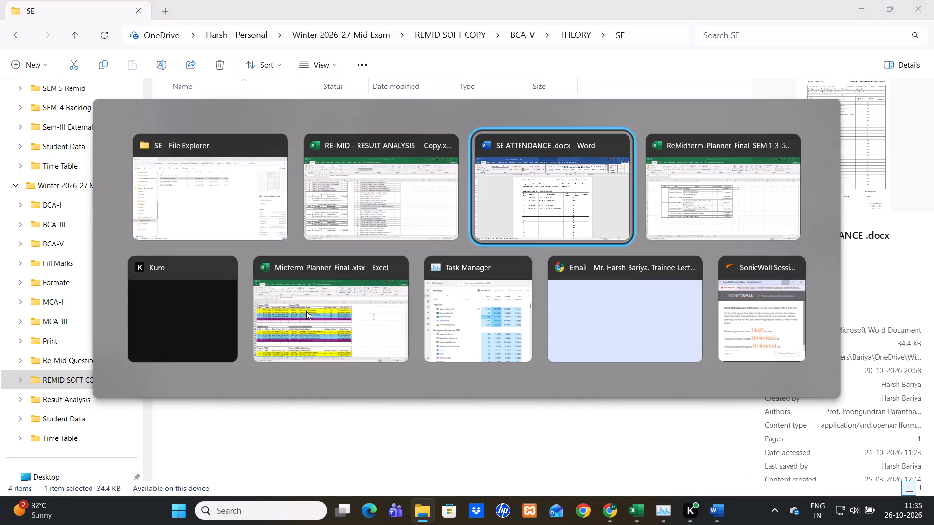
{"action": "left_click_drag", "start_coordinate": [297, 244], "coordinate": [402, 295]}
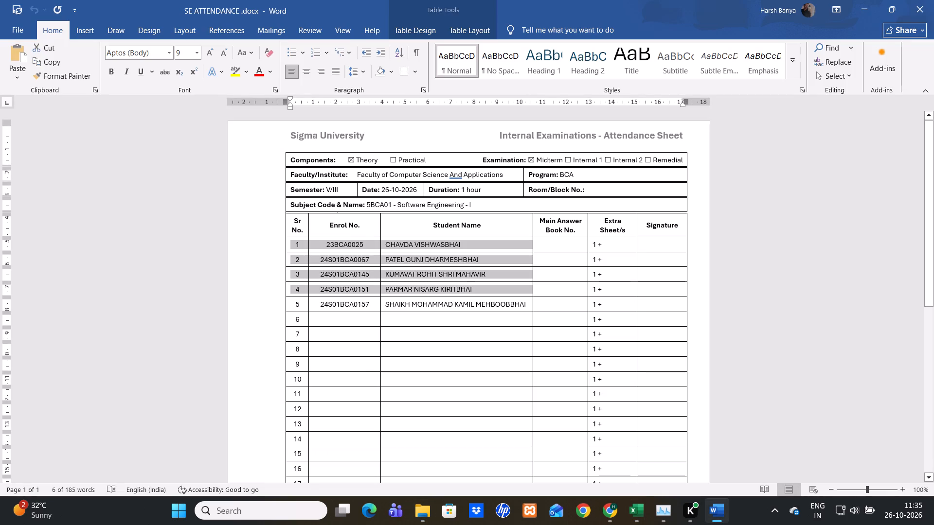
{"action": "left_click_drag", "start_coordinate": [402, 295], "coordinate": [406, 300]}
{"action": "key", "text": "ctrl+c"}
{"action": "key", "text": "alt+Tab"}
{"action": "key", "text": "alt+Tab"}
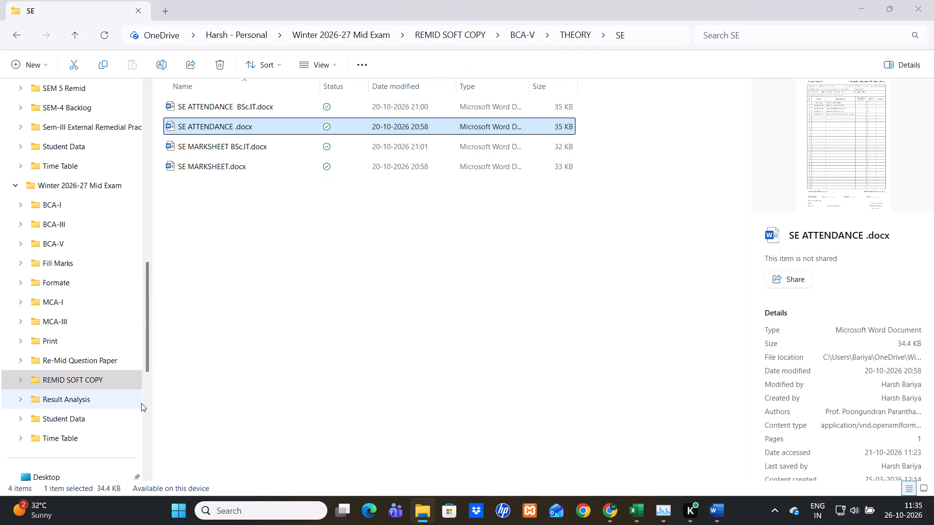
{"action": "key", "text": "alt+Tab"}
{"action": "scroll", "coordinate": [141, 403], "scroll_direction": "down", "scroll_amount": 1}
{"action": "left_click", "coordinate": [41, 394]}
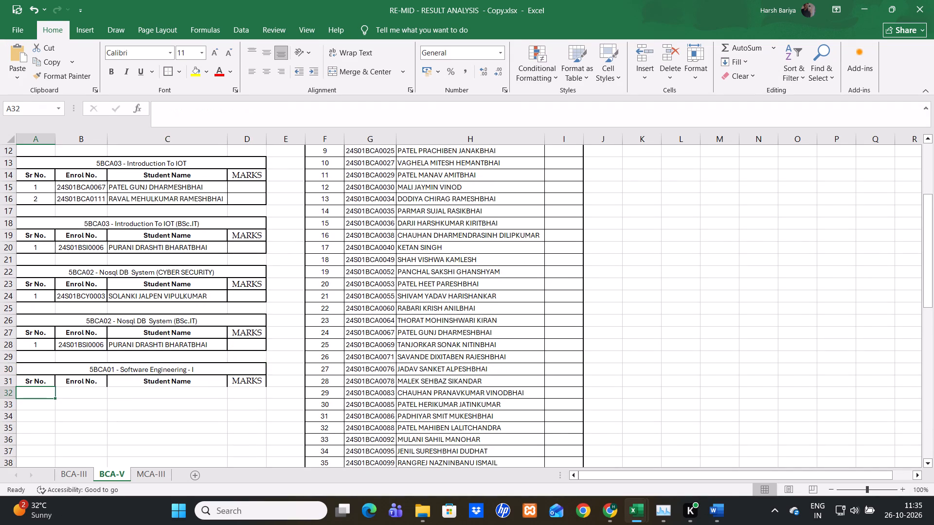
{"action": "key", "text": "ctrl+v"}
{"action": "scroll", "coordinate": [140, 354], "scroll_direction": "down", "scroll_amount": 2}
Apply All Borders and Thick Outside Borders to the Software Engineering student rows A32:D36, including the MARKS column.
{"action": "key", "text": "alt+Tab"}
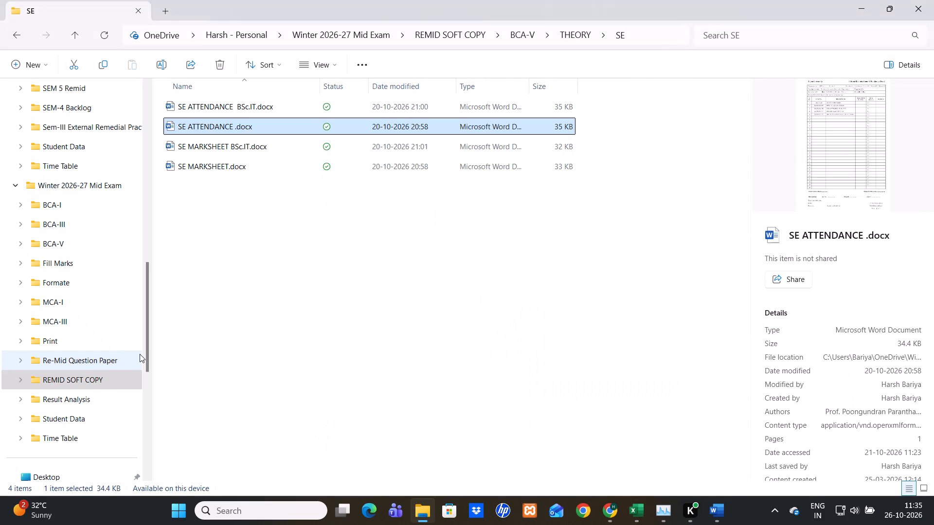
{"action": "key", "text": "alt+Tab"}
{"action": "key", "text": "shift+Right"}
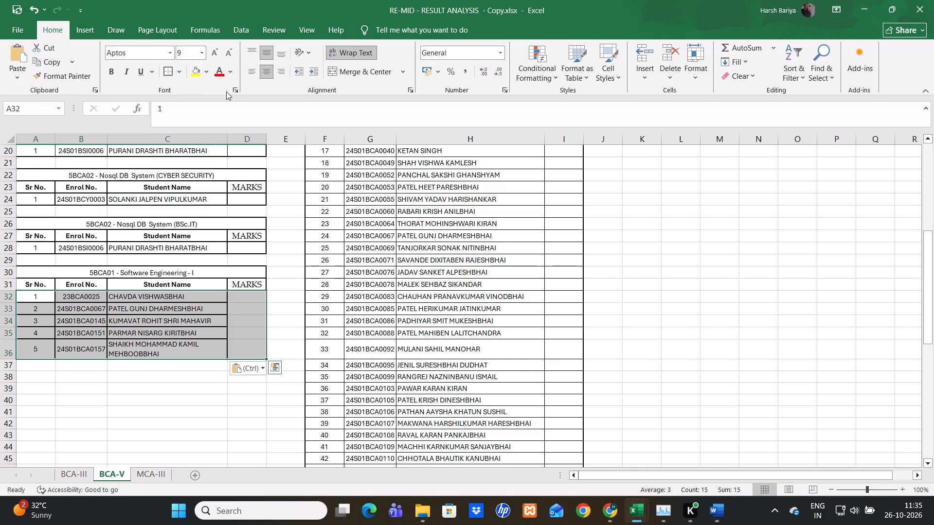
{"action": "left_click_drag", "start_coordinate": [178, 74], "coordinate": [196, 175]}
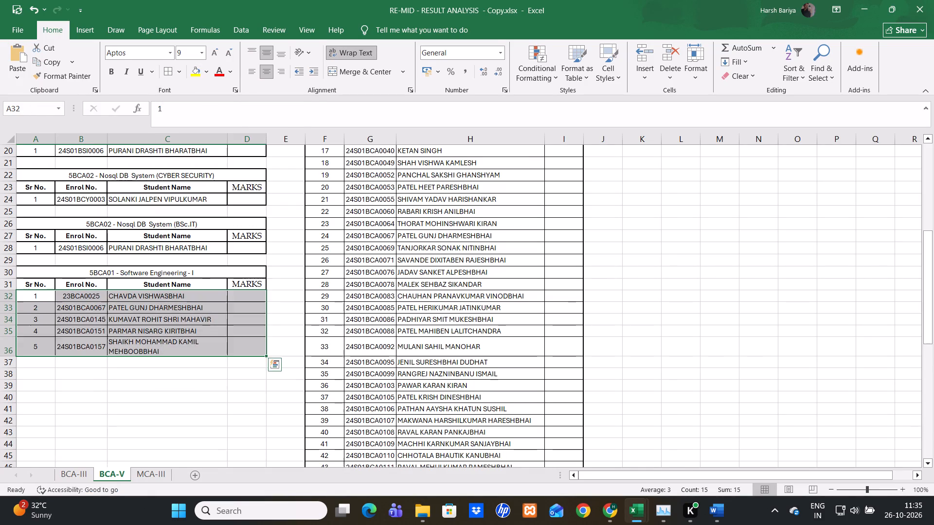
{"action": "left_click", "coordinate": [196, 175]}
{"action": "left_click_drag", "start_coordinate": [46, 293], "coordinate": [236, 370]}
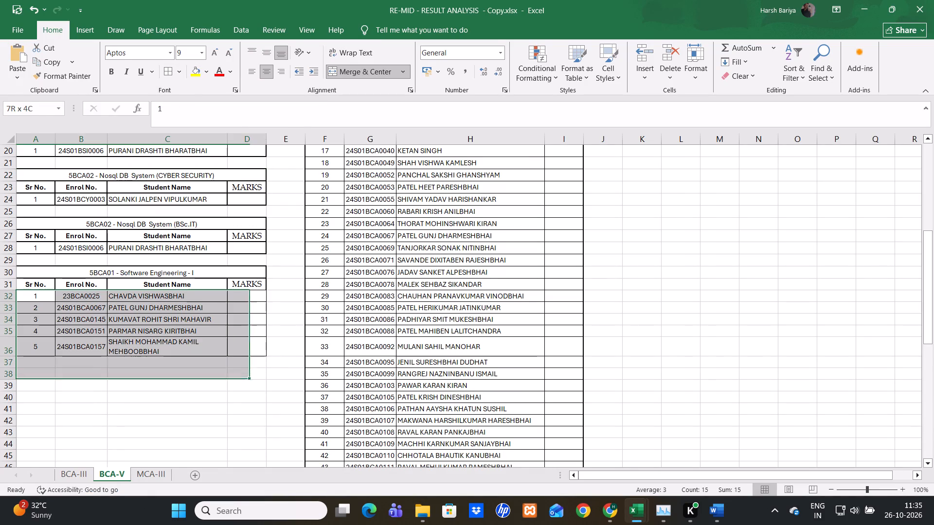
{"action": "left_click_drag", "start_coordinate": [236, 370], "coordinate": [249, 347]}
{"action": "left_click", "coordinate": [181, 68]}
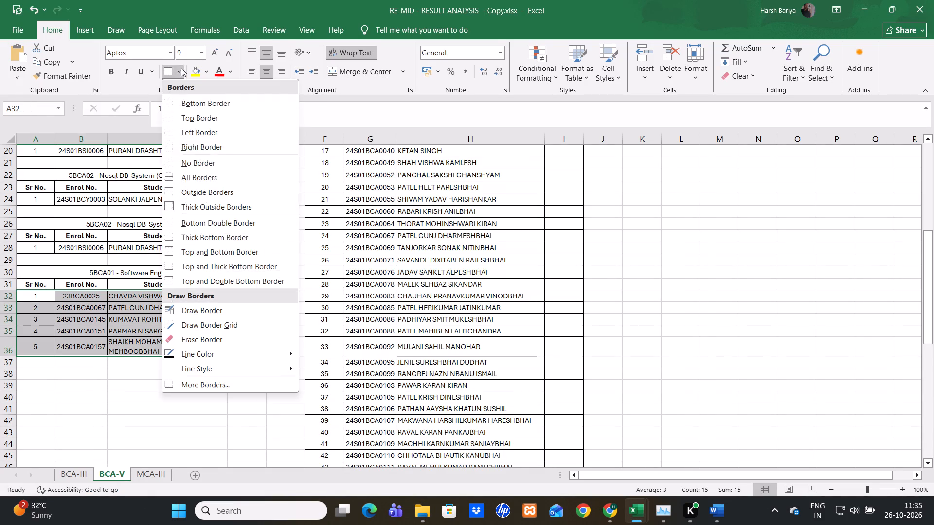
{"action": "left_click", "coordinate": [184, 200]}
{"action": "left_click", "coordinate": [160, 367]}
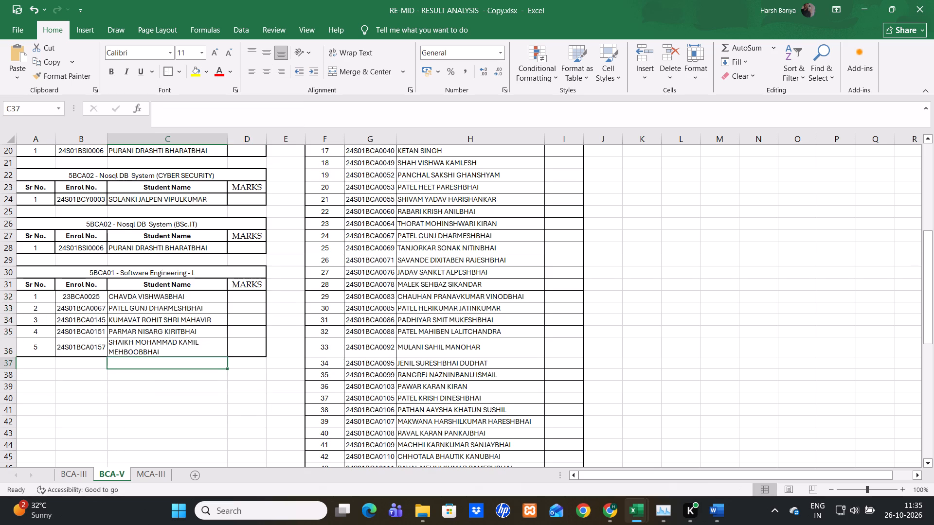
Open SE ATTENDANCE BSc.IT.docx from the SE folder and close the BCA SE attendance sheet.
{"action": "key", "text": "alt+Tab"}
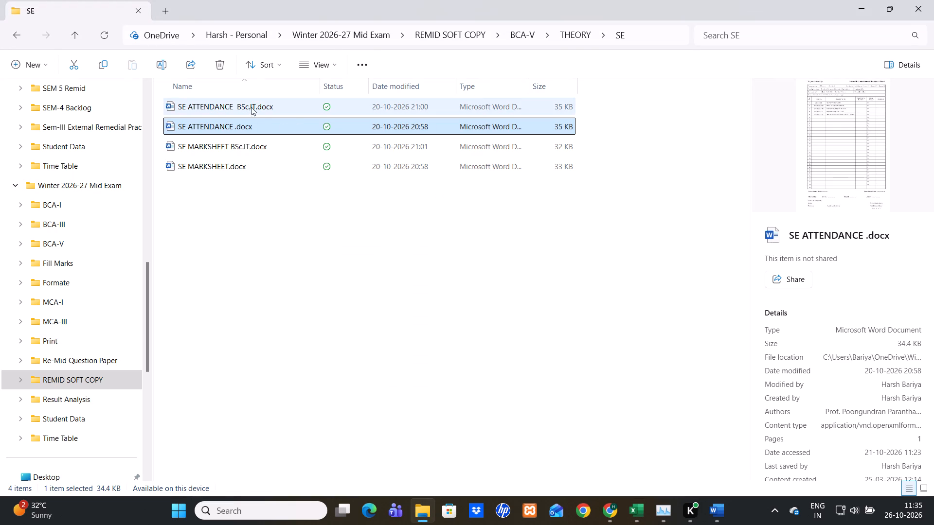
{"action": "double_click", "coordinate": [250, 103]}
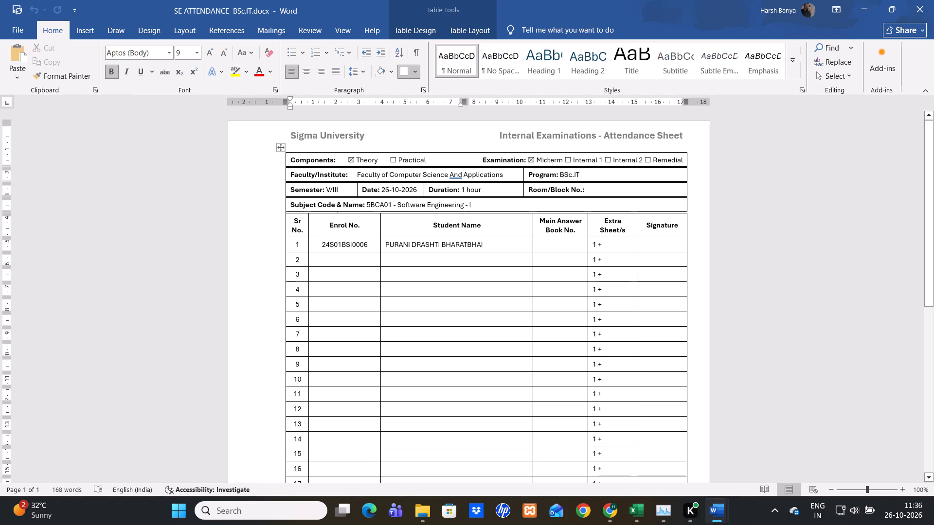
{"action": "key", "text": "alt+Tab"}
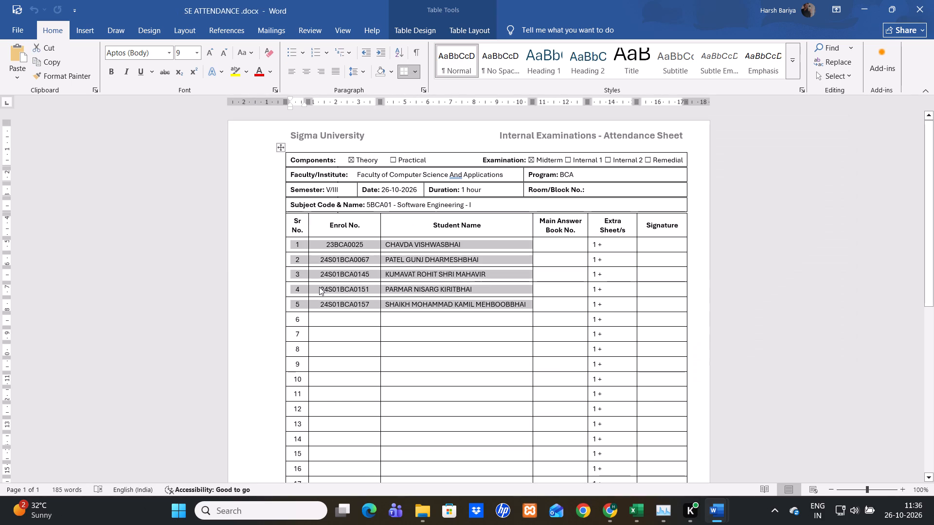
{"action": "left_click", "coordinate": [933, 0]}
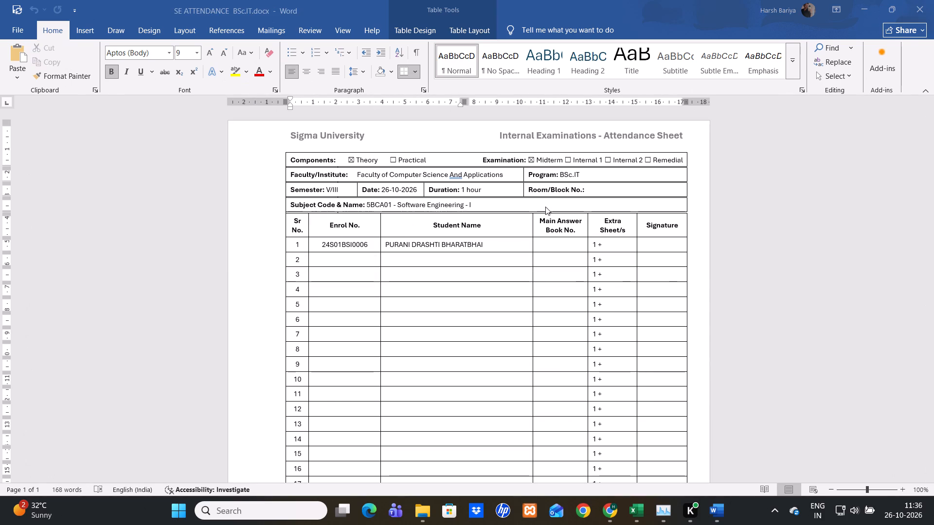
Back in the Excel result analysis workbook, duplicate the Software Engineering title and header rows A30:D31 to A38.
{"action": "key", "text": "alt+Tab"}
{"action": "key", "text": "alt+Tab"}
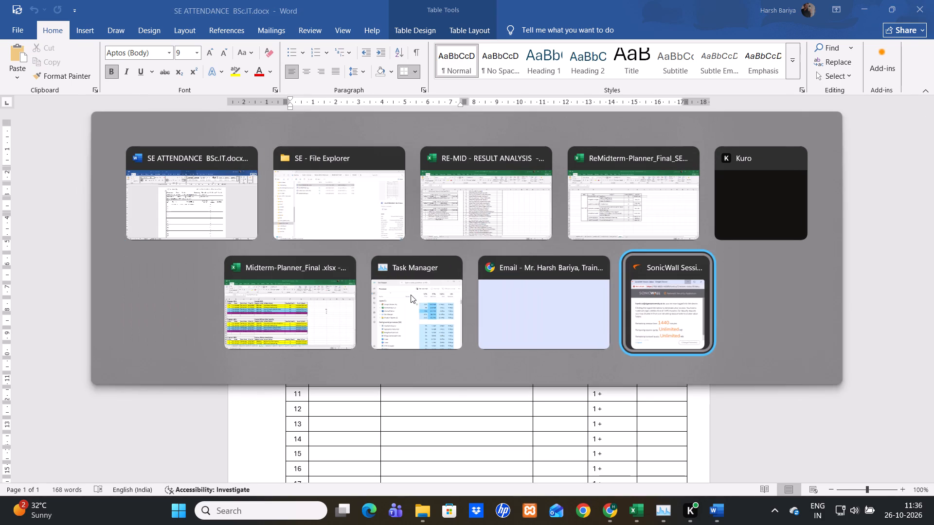
{"action": "key", "text": "alt+Tab"}
{"action": "key", "text": "alt+Tab"}
{"action": "key", "text": "alt+Tab"}
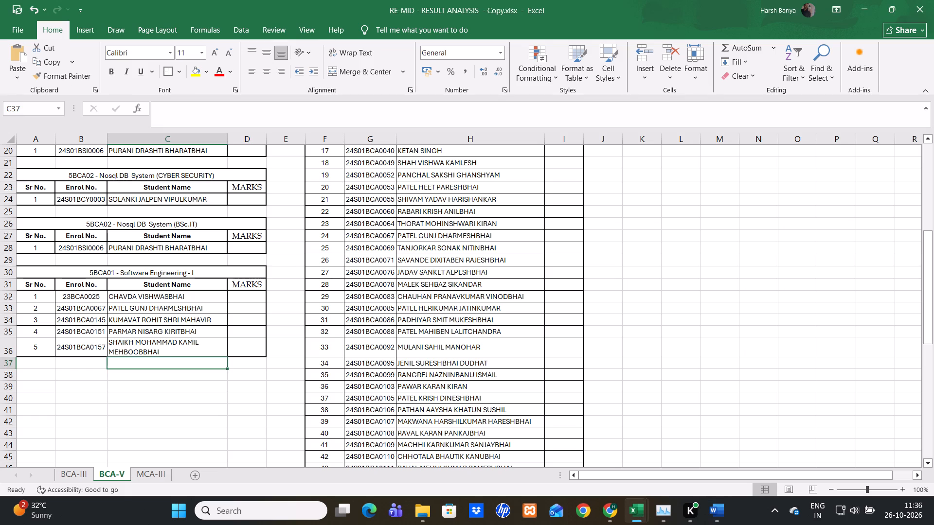
{"action": "left_click", "coordinate": [260, 316]}
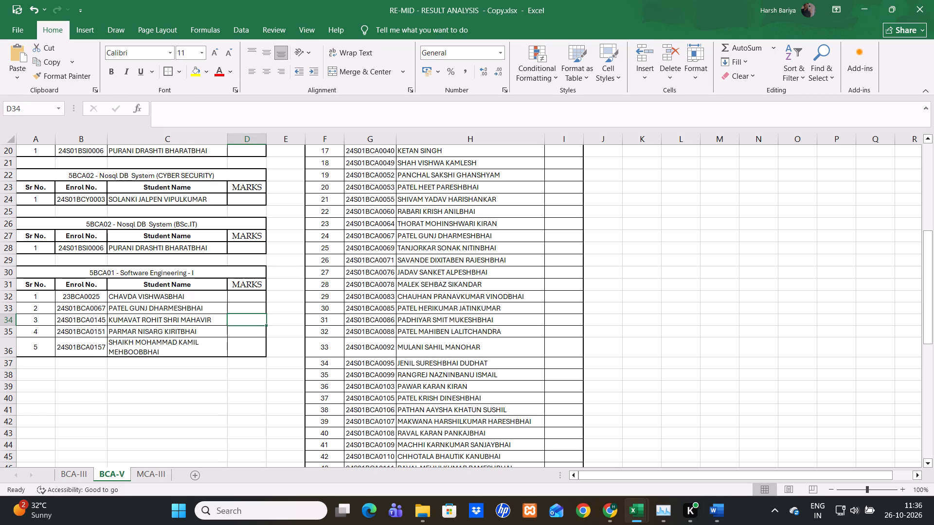
{"action": "left_click_drag", "start_coordinate": [206, 268], "coordinate": [208, 280]}
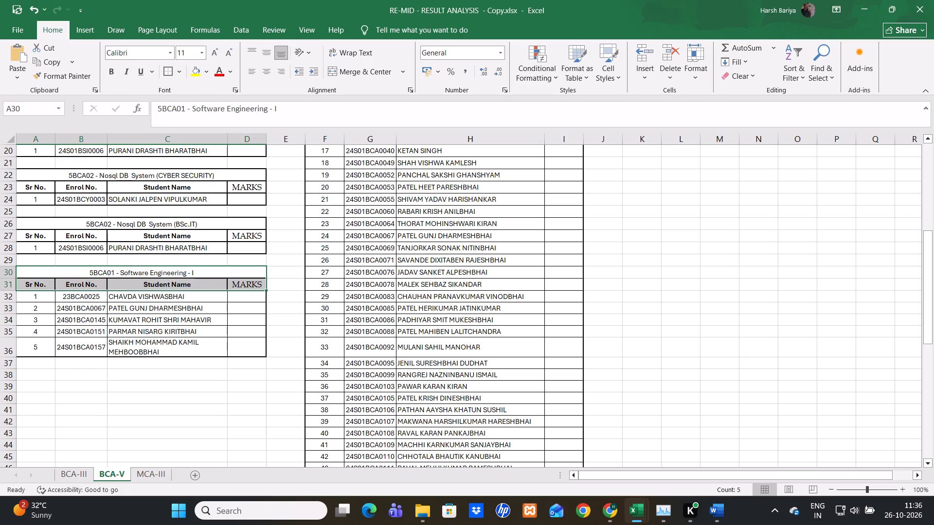
{"action": "key", "text": "ctrl+c"}
{"action": "left_click", "coordinate": [38, 374]}
{"action": "key", "text": "ctrl+v"}
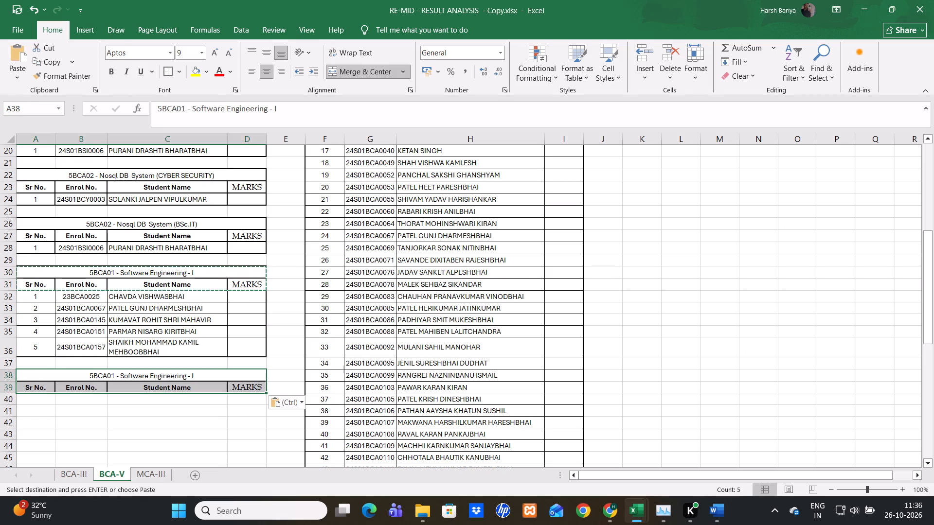
Retitle the duplicated heading in A38 as "5BCA01 - Software Engineering - I (BSc.IT)".
{"action": "double_click", "coordinate": [216, 374]}
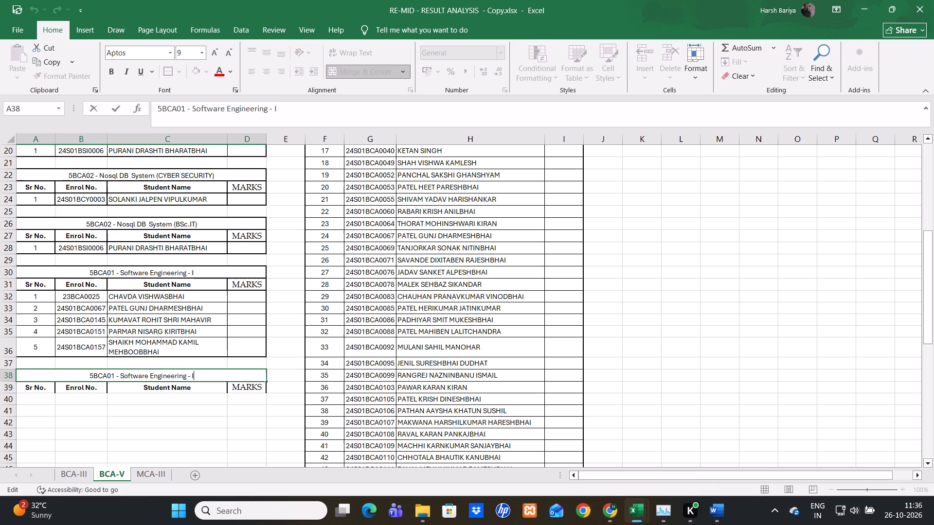
{"action": "key", "text": "space"}
{"action": "type", "text": "("}
{"action": "type", "text": "BS"}
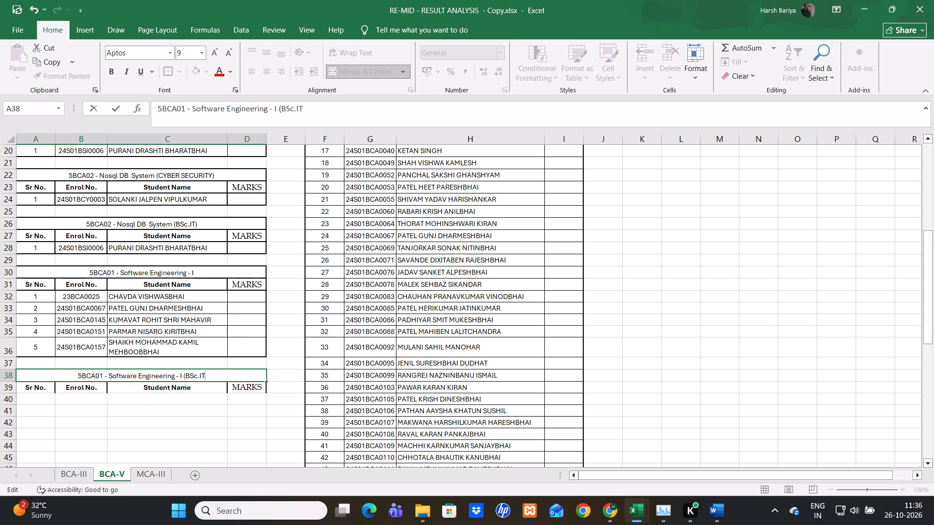
{"action": "key", "text": "shift+parenright"}
{"action": "left_click", "coordinate": [214, 419]}
Copy the student's serial number, enrolment number and name from the SE BSc.IT attendance sheet in Word into Excel starting at A40.
{"action": "key", "text": "alt+Tab"}
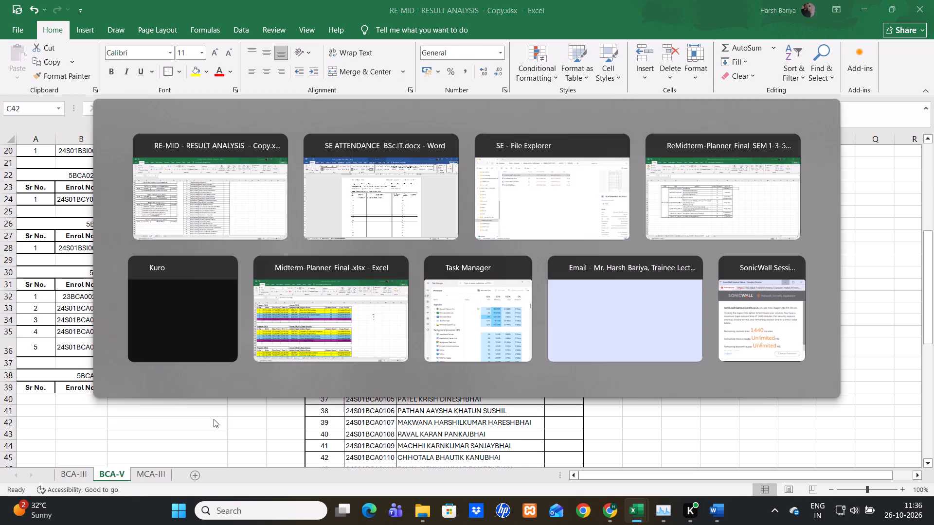
{"action": "left_click_drag", "start_coordinate": [296, 246], "coordinate": [384, 246]}
{"action": "key", "text": "ctrl+c"}
{"action": "key", "text": "alt+Tab"}
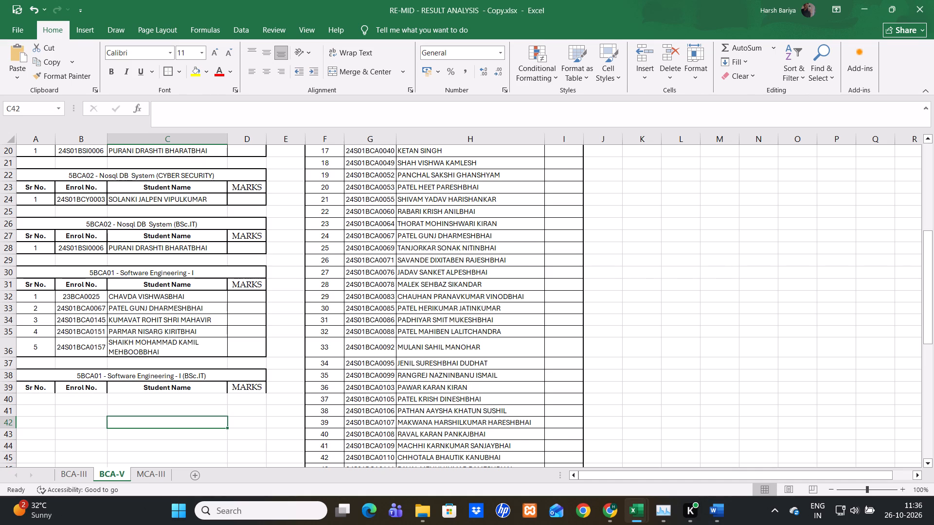
{"action": "left_click", "coordinate": [46, 401]}
{"action": "key", "text": "ctrl+v"}
Apply All Borders and Thick Outside Borders to the BSc.IT student row A40:D40.
{"action": "left_click", "coordinate": [193, 326]}
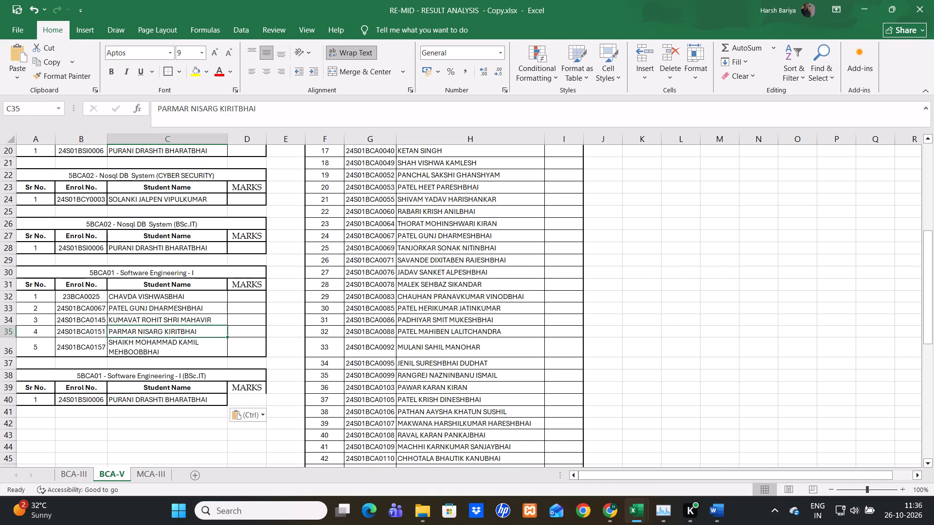
{"action": "left_click_drag", "start_coordinate": [48, 400], "coordinate": [241, 396]}
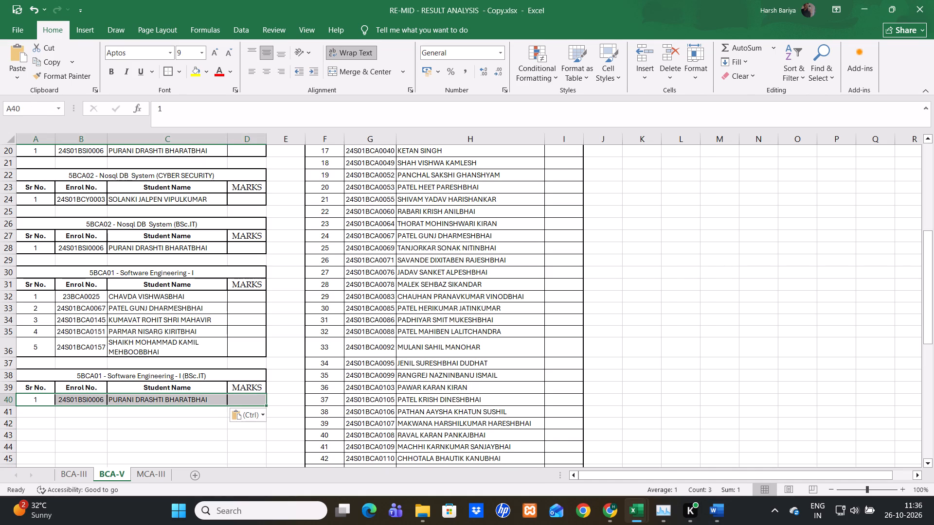
{"action": "left_click", "coordinate": [181, 68]}
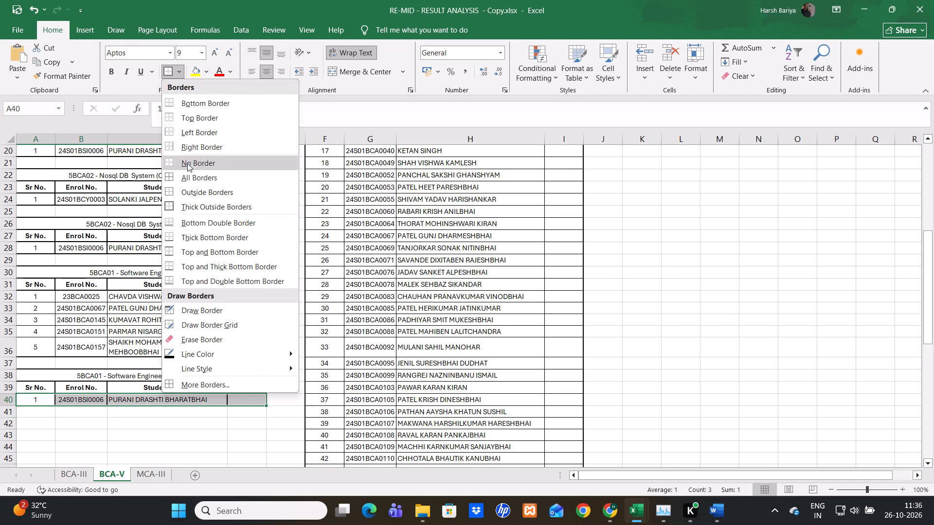
{"action": "left_click", "coordinate": [187, 171]}
{"action": "left_click_drag", "start_coordinate": [179, 69], "coordinate": [173, 210]}
{"action": "left_click", "coordinate": [173, 210]}
{"action": "left_click", "coordinate": [173, 210]}
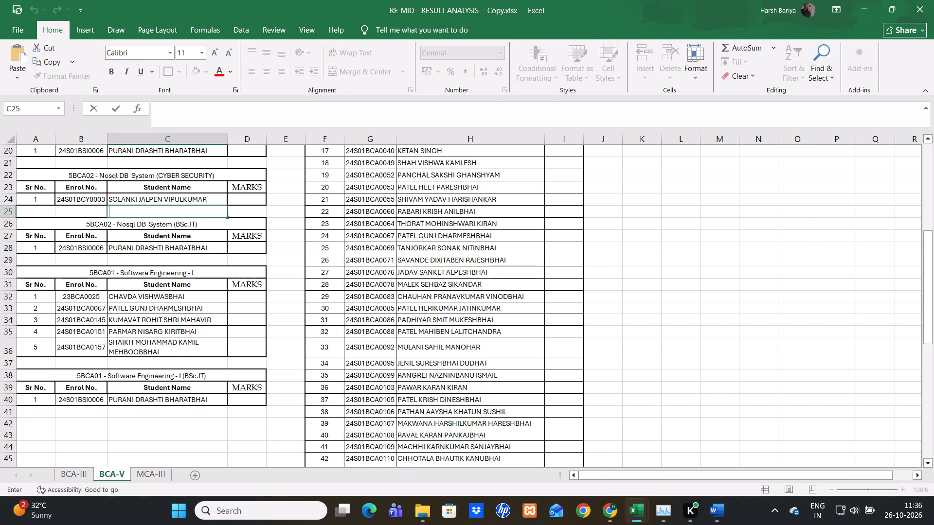
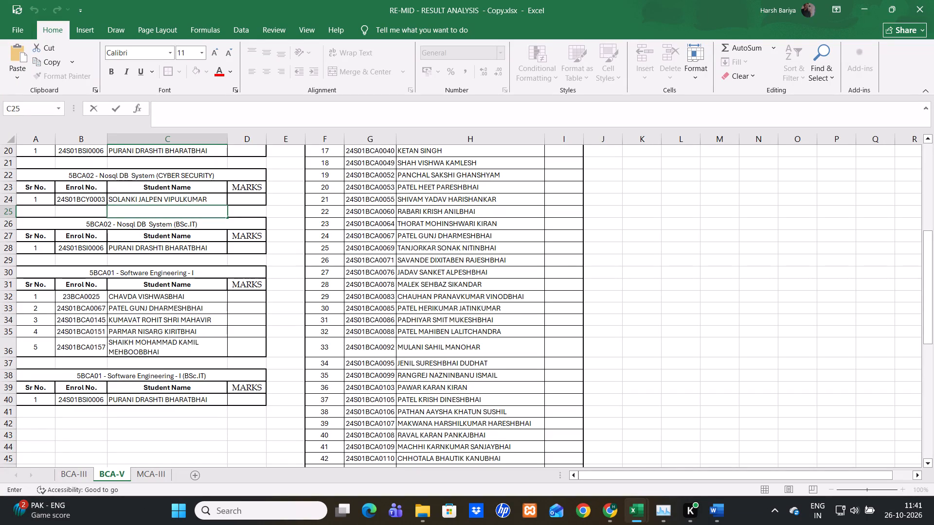
Show the empty MCA-III sheet of the result analysis workbook, and close the SE BSc.IT attendance document in Word.
{"action": "left_click", "coordinate": [155, 476]}
{"action": "scroll", "coordinate": [263, 341], "scroll_direction": "up", "scroll_amount": 2}
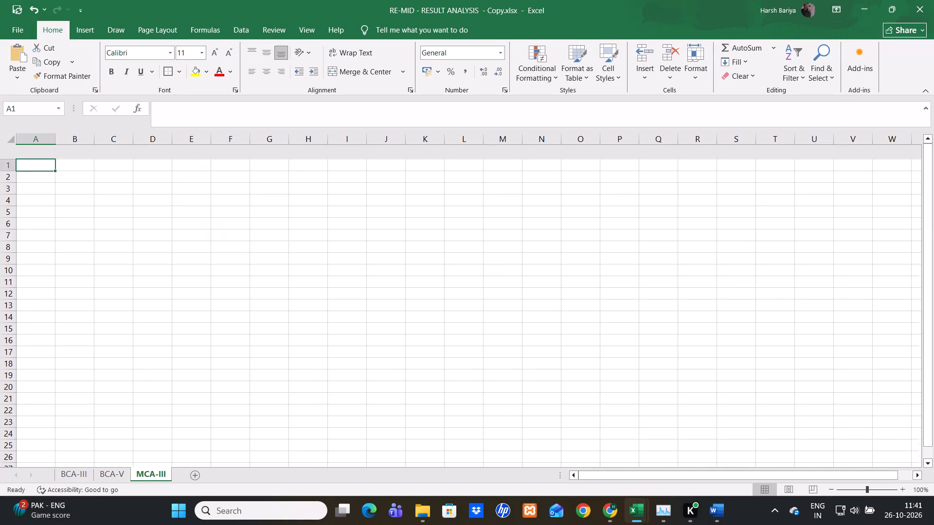
{"action": "scroll", "coordinate": [263, 341], "scroll_direction": "up", "scroll_amount": 1}
{"action": "key", "text": "alt+Tab"}
{"action": "left_click", "coordinate": [933, 0]}
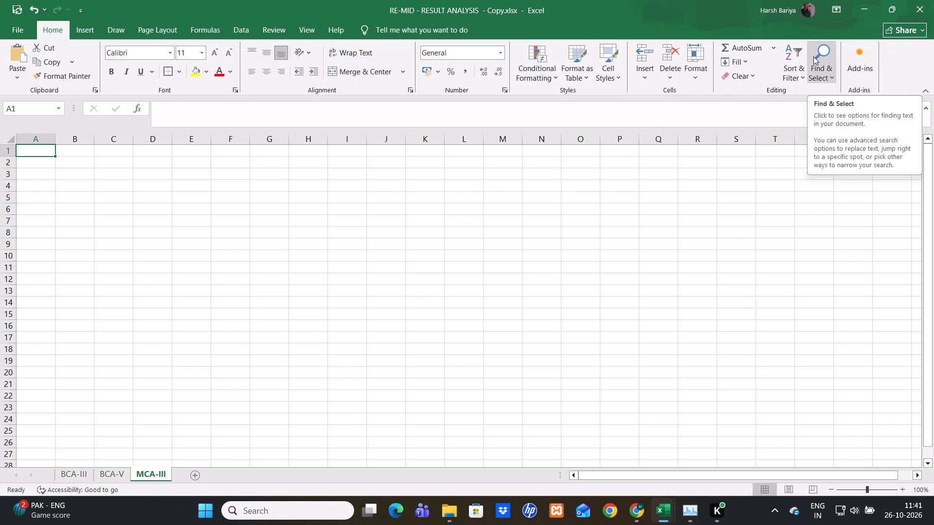
In File Explorer, open the DM ATTENDANCE document from REMID SOFT COPY > MCA-III > THEORY > DATA MINING.
{"action": "key", "text": "alt+Tab"}
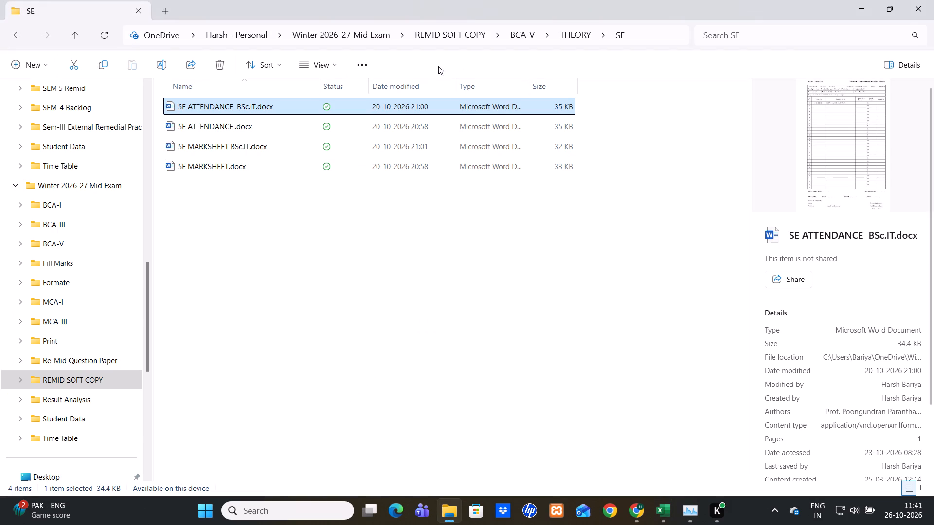
{"action": "left_click", "coordinate": [70, 34]}
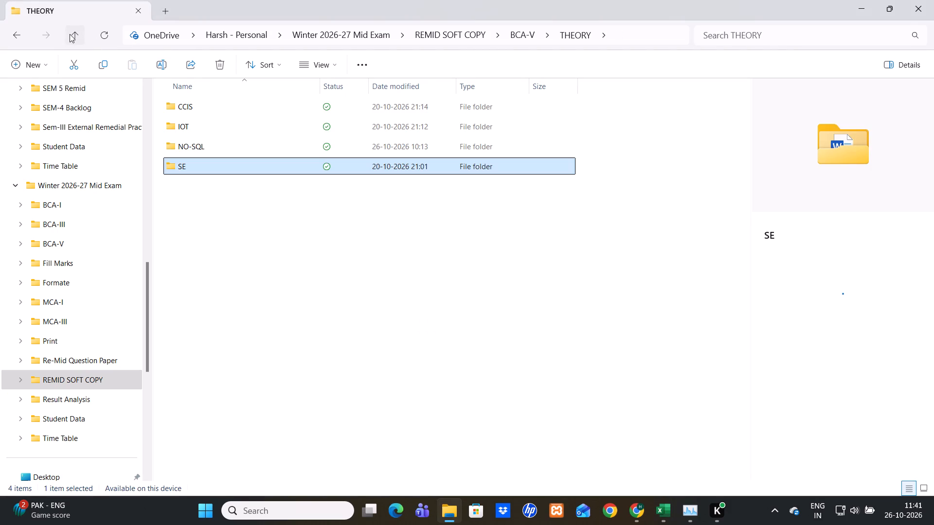
{"action": "left_click", "coordinate": [70, 34]}
{"action": "left_click", "coordinate": [78, 38]}
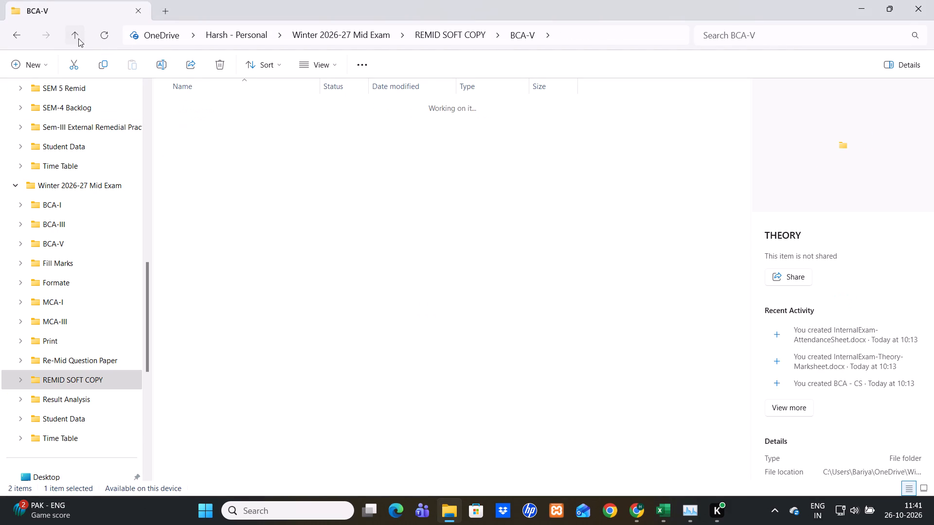
{"action": "double_click", "coordinate": [207, 142]}
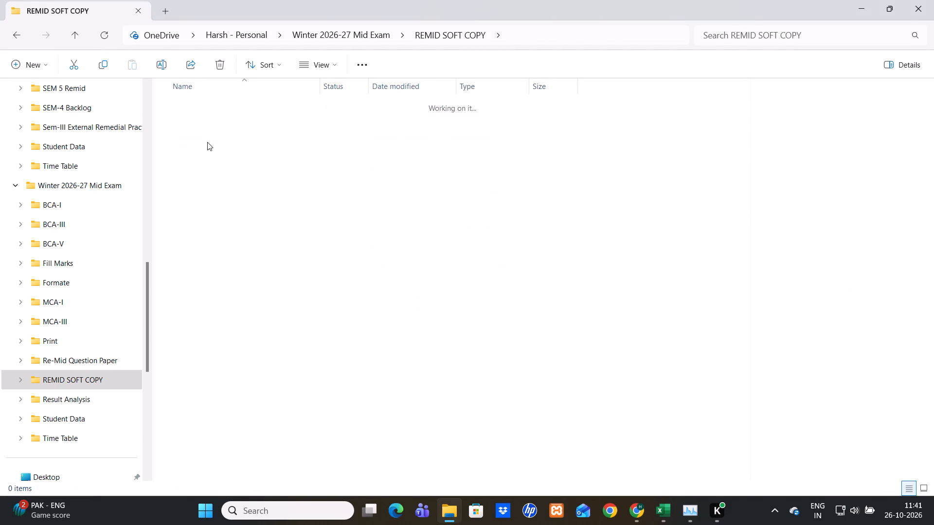
{"action": "double_click", "coordinate": [223, 123]}
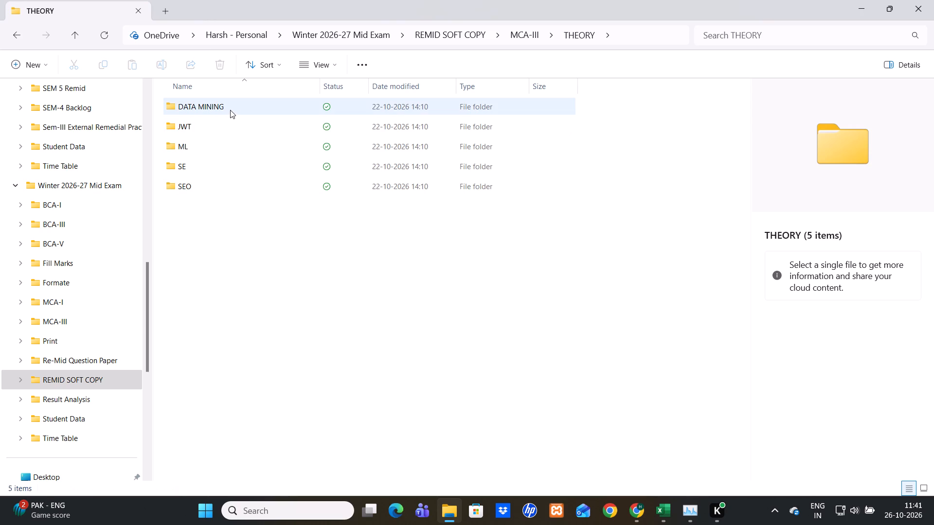
{"action": "double_click", "coordinate": [230, 110]}
{"action": "double_click", "coordinate": [230, 110]}
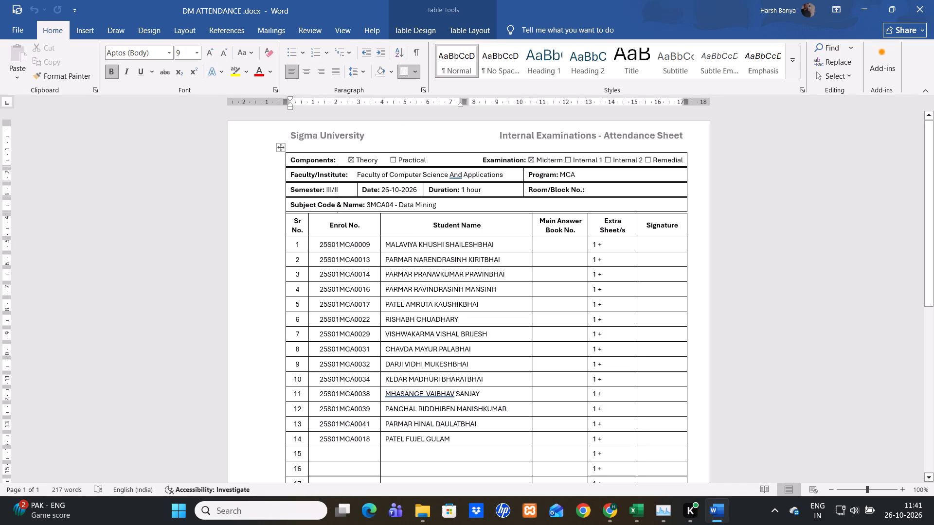
Back in the Excel result analysis workbook, copy the title and header rows A2:D3 from the BCA-V sheet to A2 of MCA-III.
{"action": "key", "text": "alt+Tab"}
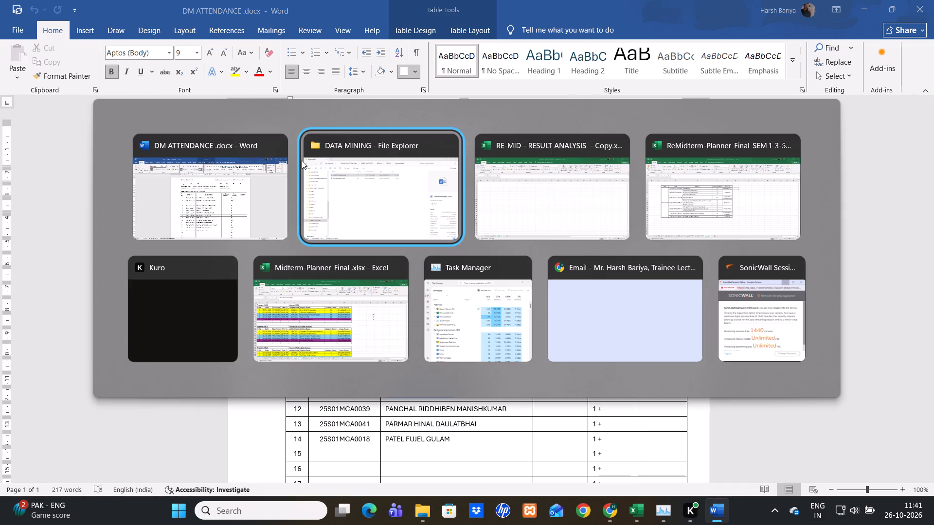
{"action": "key", "text": "alt+Tab"}
{"action": "left_click", "coordinate": [115, 468]}
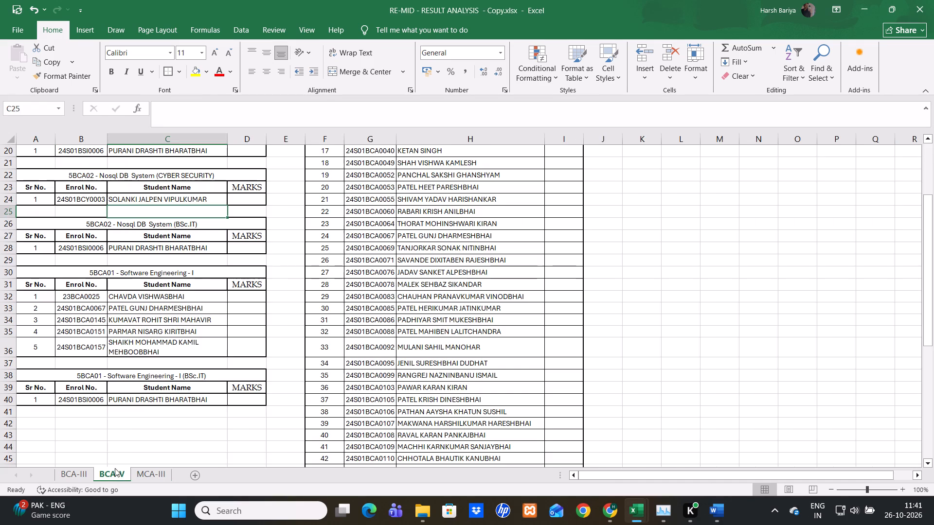
{"action": "scroll", "coordinate": [121, 360], "scroll_direction": "up", "scroll_amount": 3}
{"action": "left_click_drag", "start_coordinate": [180, 166], "coordinate": [182, 173]}
{"action": "key", "text": "ctrl+c"}
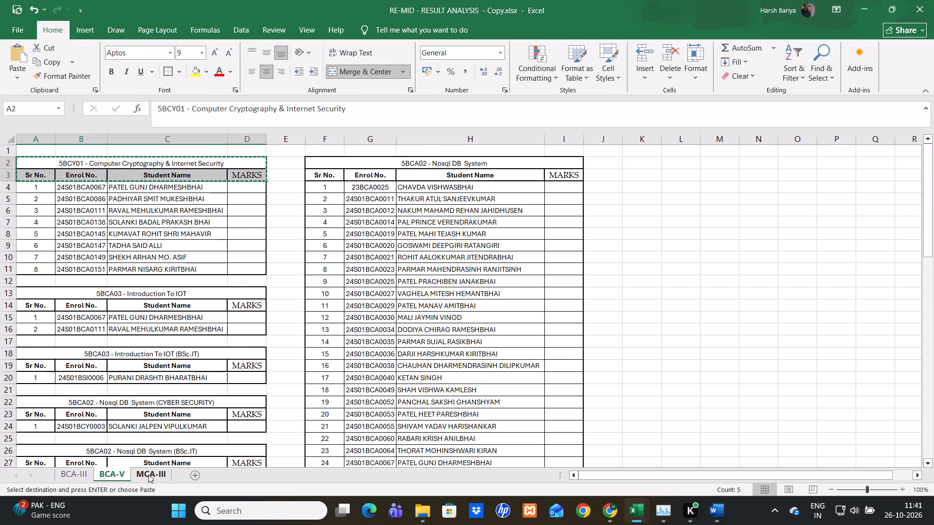
{"action": "left_click", "coordinate": [148, 474]}
{"action": "left_click", "coordinate": [46, 164]}
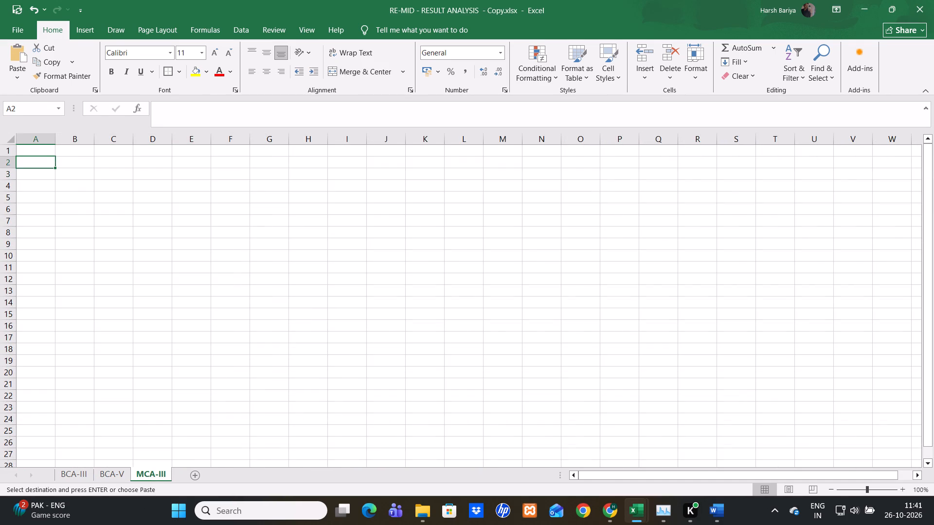
{"action": "key", "text": "ctrl+v"}
Copy the serial numbers, enrolment numbers and names of students 1 to 14 from the DM attendance sheet in Word into MCA-III starting at A4.
{"action": "key", "text": "alt+Tab"}
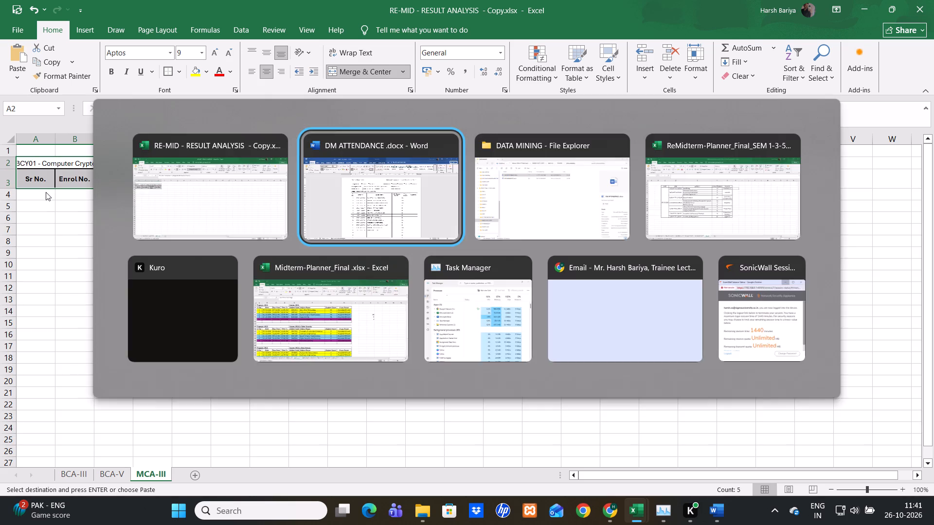
{"action": "left_click_drag", "start_coordinate": [295, 248], "coordinate": [402, 434]}
{"action": "key", "text": "ctrl+c"}
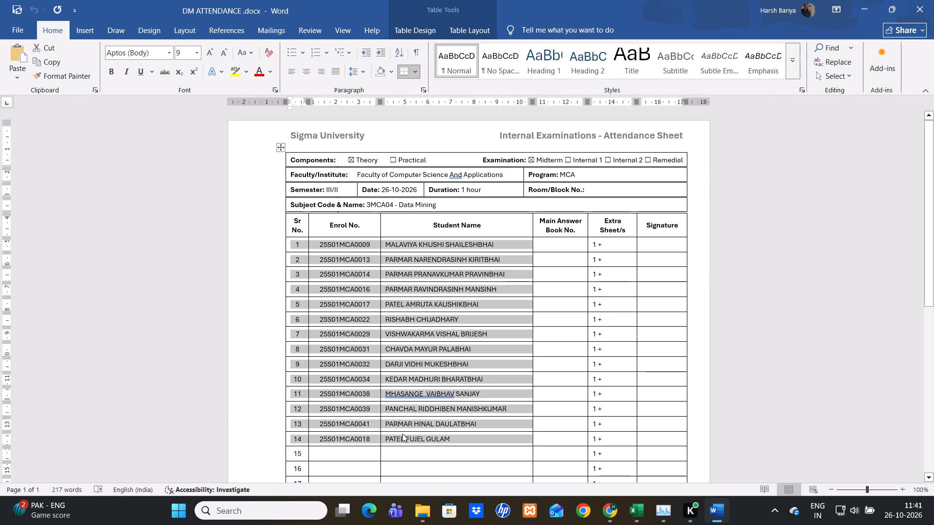
{"action": "key", "text": "alt+Tab"}
{"action": "left_click", "coordinate": [40, 191]}
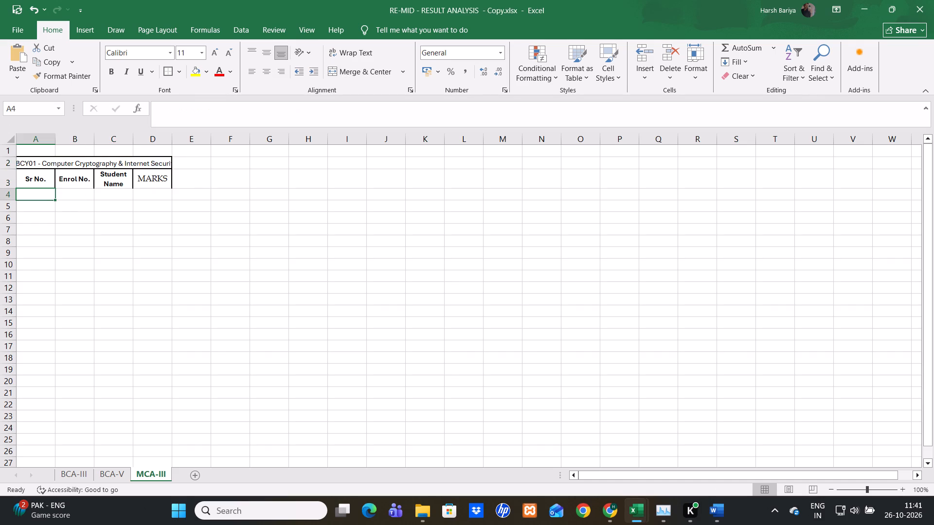
{"action": "key", "text": "ctrl+v"}
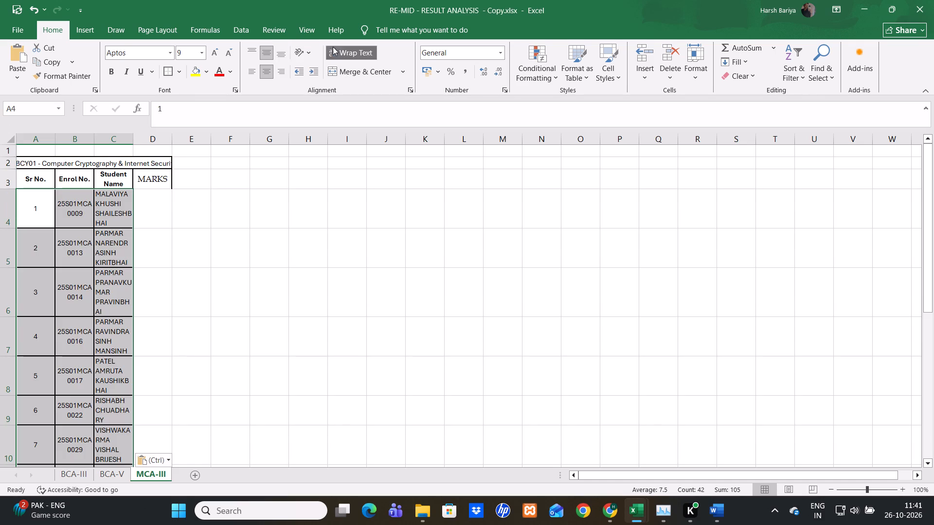
Turn off Wrap Text for the pasted student rows and widen columns B and C to fit their contents.
{"action": "left_click", "coordinate": [337, 47]}
{"action": "left_click", "coordinate": [92, 134]}
{"action": "left_click_drag", "start_coordinate": [92, 134], "coordinate": [151, 136]}
{"action": "double_click", "coordinate": [151, 136]}
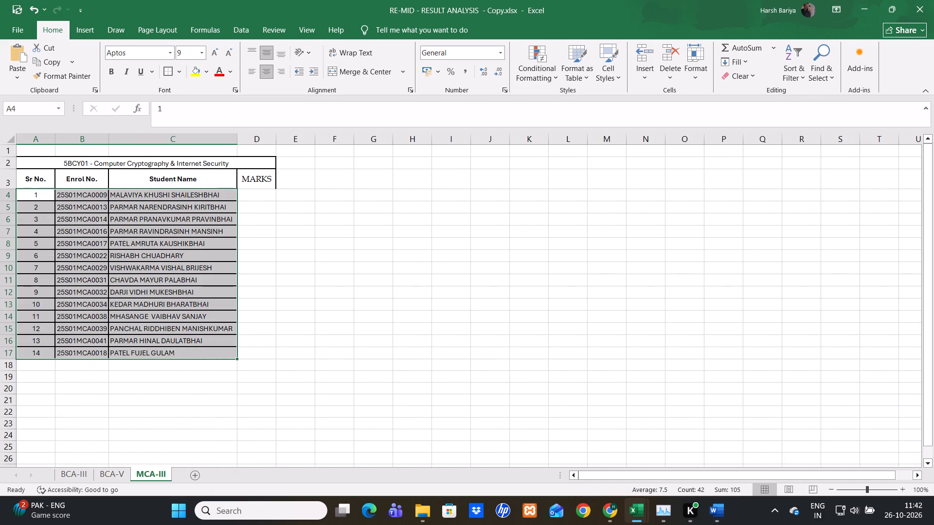
Replace the heading in A2 with the subject code and name "3MCA04 - Data Mining" copied from the Word attendance sheet.
{"action": "key", "text": "alt+Tab"}
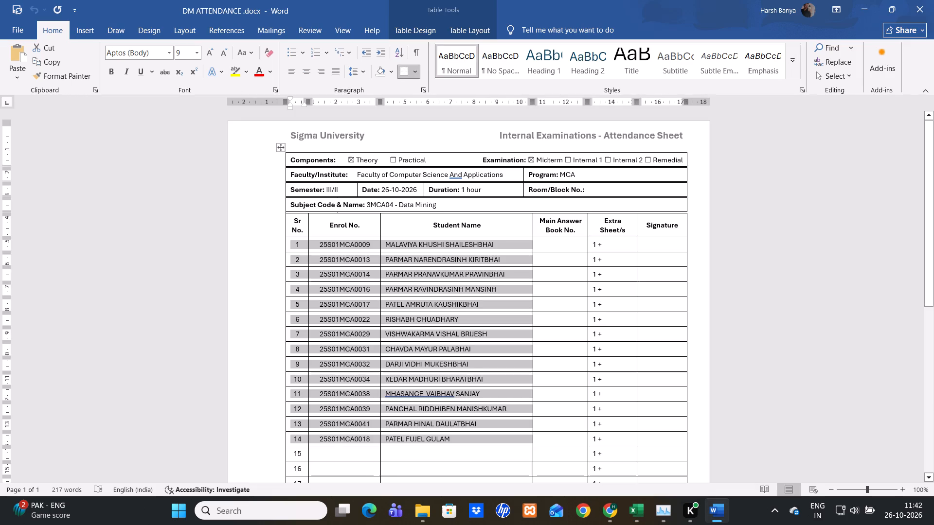
{"action": "left_click_drag", "start_coordinate": [441, 207], "coordinate": [367, 205]}
{"action": "key", "text": "ctrl+c"}
{"action": "key", "text": "alt+Tab"}
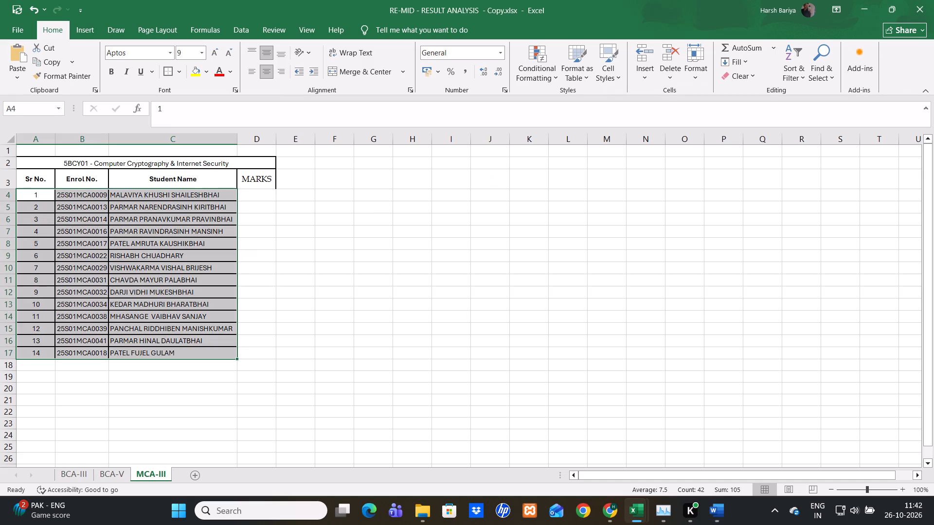
{"action": "double_click", "coordinate": [231, 164]}
{"action": "left_click_drag", "start_coordinate": [231, 164], "coordinate": [94, 162]}
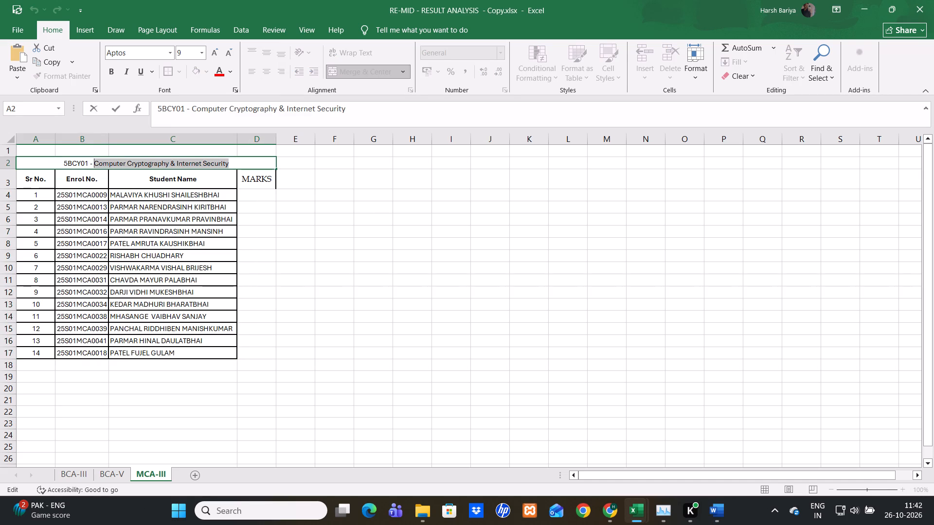
{"action": "left_click_drag", "start_coordinate": [94, 162], "coordinate": [66, 163]}
{"action": "key", "text": "BackSpace"}
{"action": "key", "text": "BackSpace"}
{"action": "key", "text": "ctrl+v"}
{"action": "left_click", "coordinate": [298, 308]}
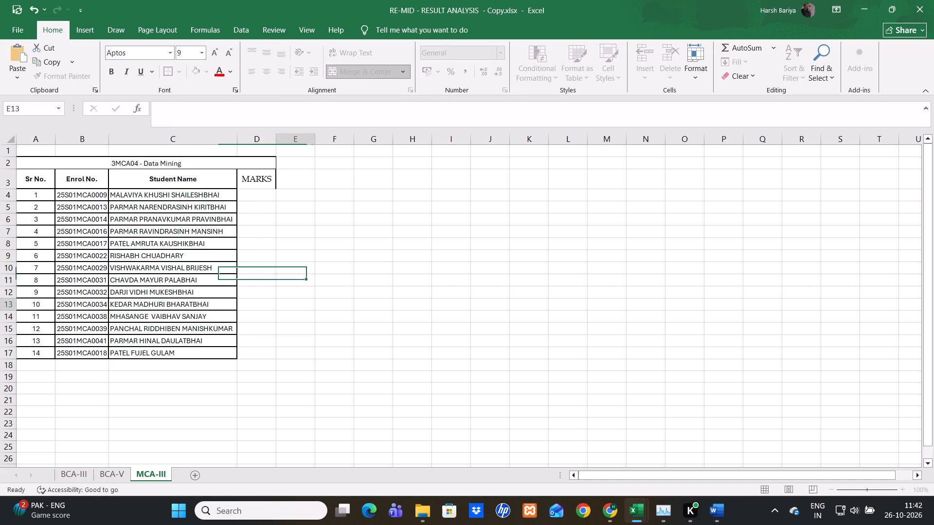
Apply All Borders and Thick Outside Borders to the Data Mining student rows A4:D17.
{"action": "left_click_drag", "start_coordinate": [47, 192], "coordinate": [245, 347]}
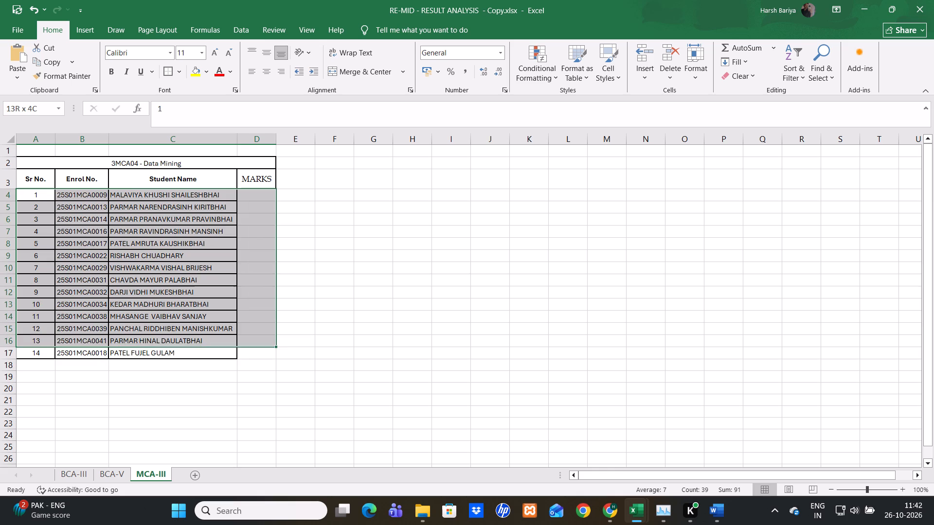
{"action": "left_click_drag", "start_coordinate": [245, 347], "coordinate": [245, 348]}
{"action": "left_click", "coordinate": [177, 77]}
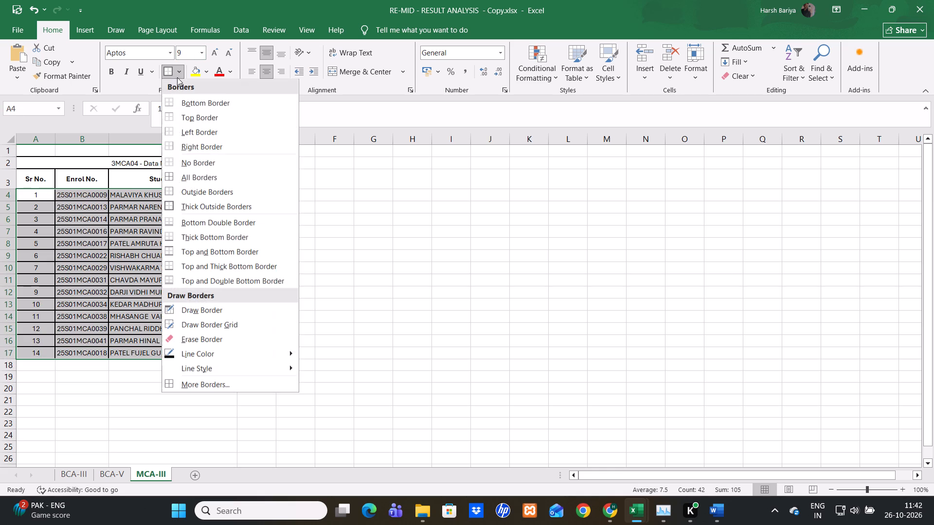
{"action": "left_click", "coordinate": [201, 180]}
{"action": "left_click", "coordinate": [180, 79]}
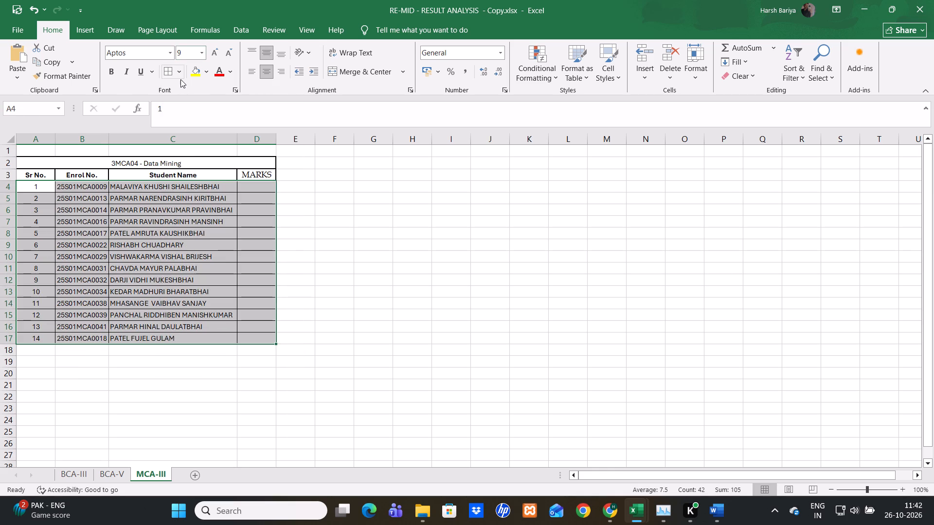
{"action": "left_click", "coordinate": [179, 70]}
{"action": "left_click", "coordinate": [197, 204]}
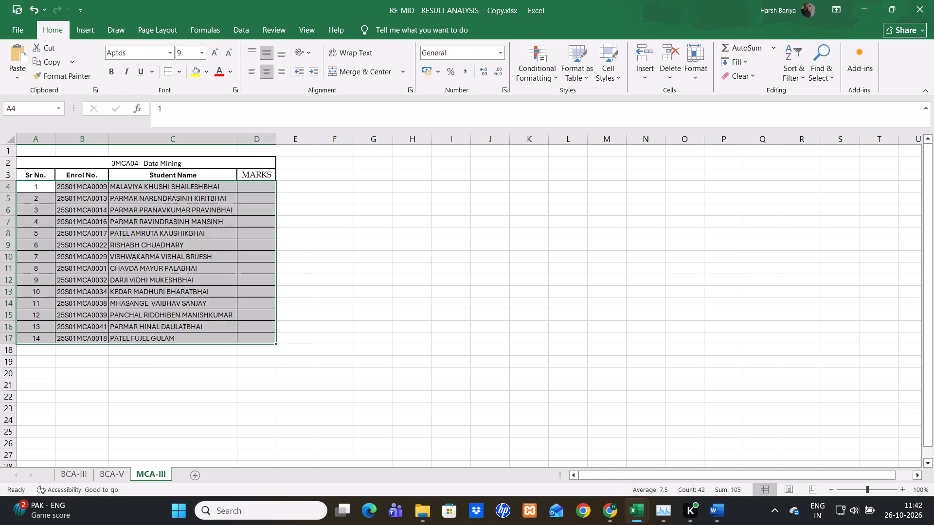
{"action": "left_click", "coordinate": [342, 221]}
Close the DM attendance document and open JWT ATTENDANCE from the JWT folder under MCA-III > THEORY in File Explorer.
{"action": "key", "text": "alt+Tab"}
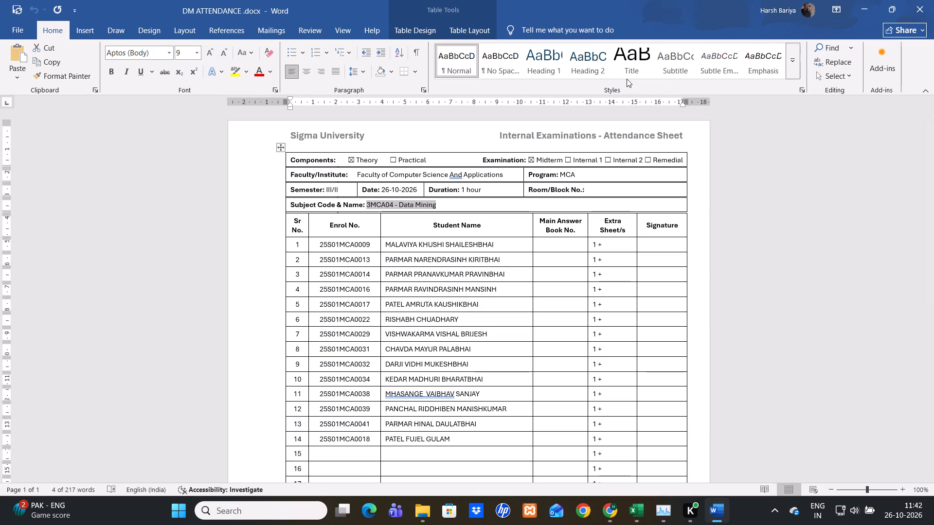
{"action": "left_click", "coordinate": [933, 0]}
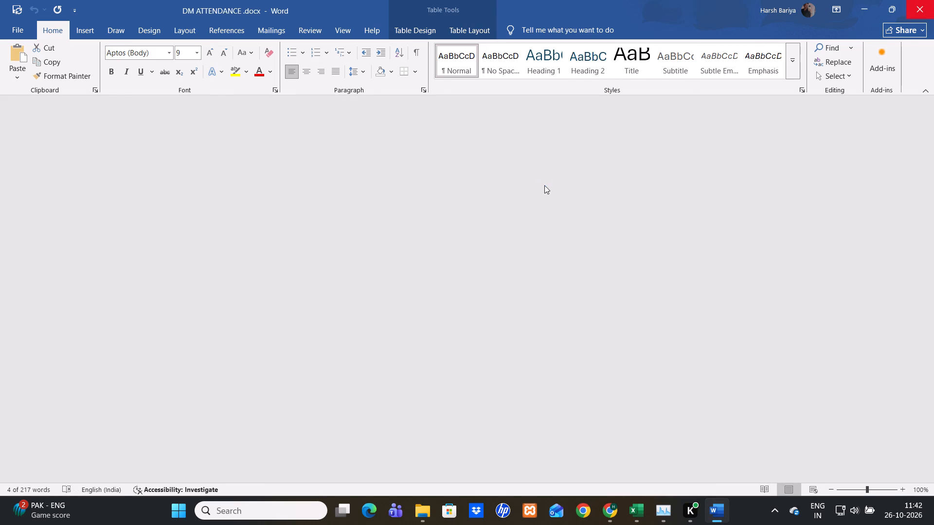
{"action": "key", "text": "alt+Tab"}
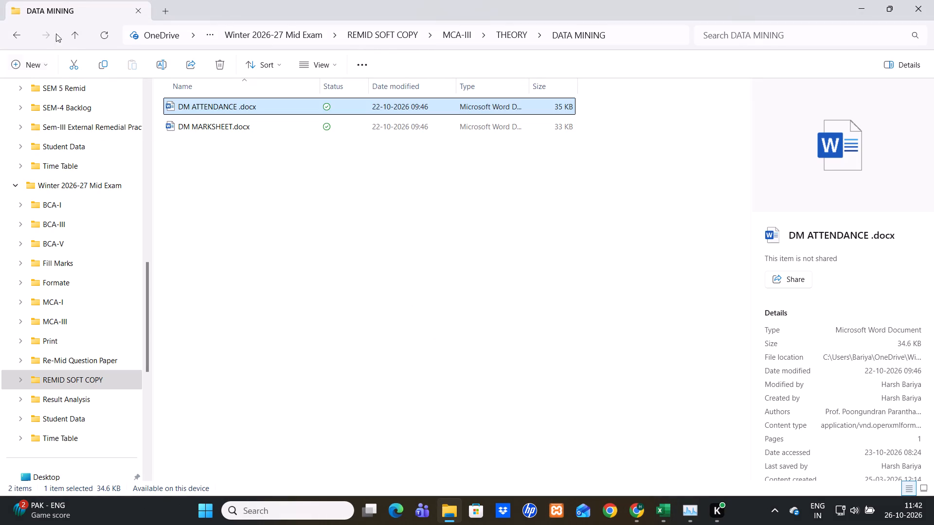
{"action": "left_click", "coordinate": [72, 38]}
{"action": "double_click", "coordinate": [200, 120]}
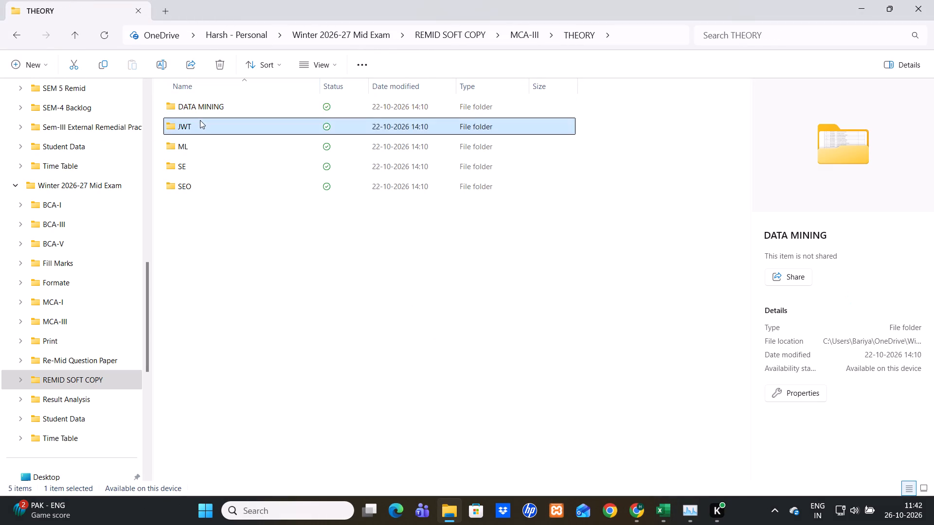
{"action": "double_click", "coordinate": [209, 105]}
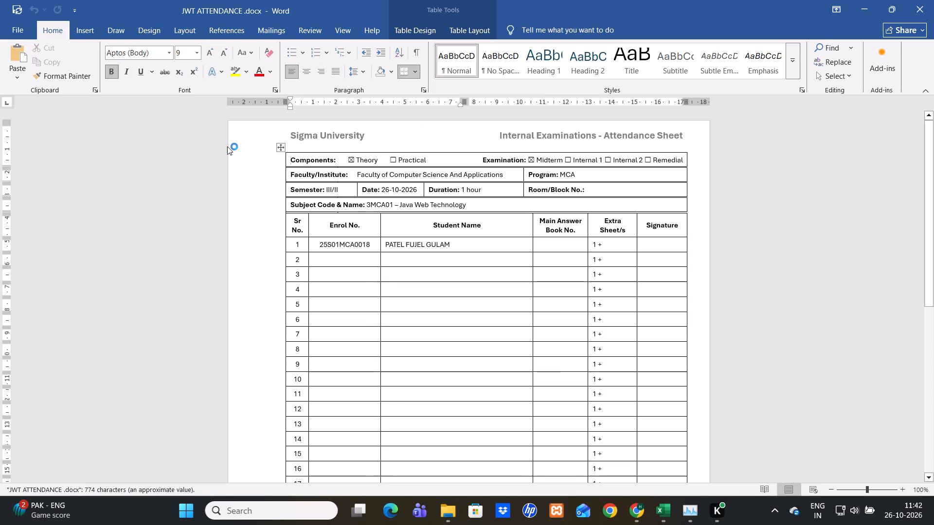
Back in the Excel MCA-III sheet, duplicate the Data Mining title and header rows A2:D3 to A19.
{"action": "key", "text": "alt+Tab"}
{"action": "key", "text": "alt+Tab"}
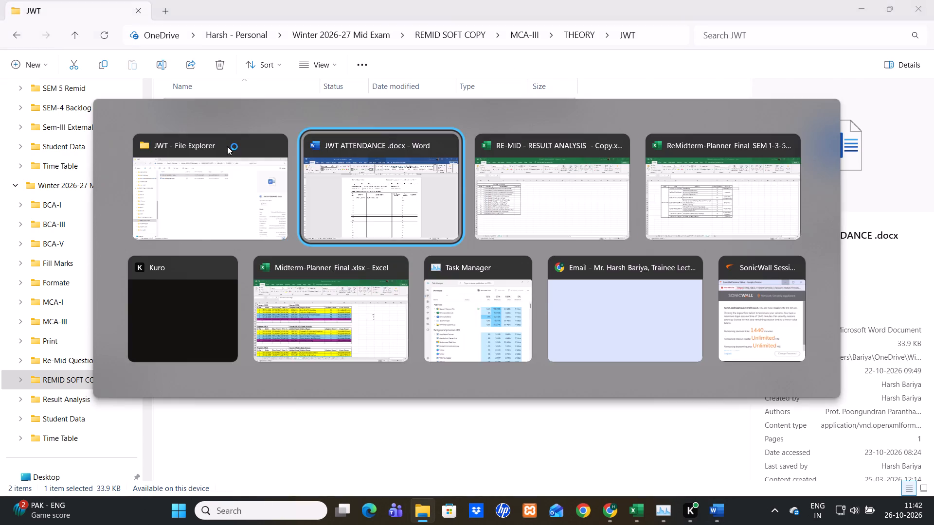
{"action": "key", "text": "alt+Tab"}
{"action": "left_click_drag", "start_coordinate": [216, 158], "coordinate": [216, 173]}
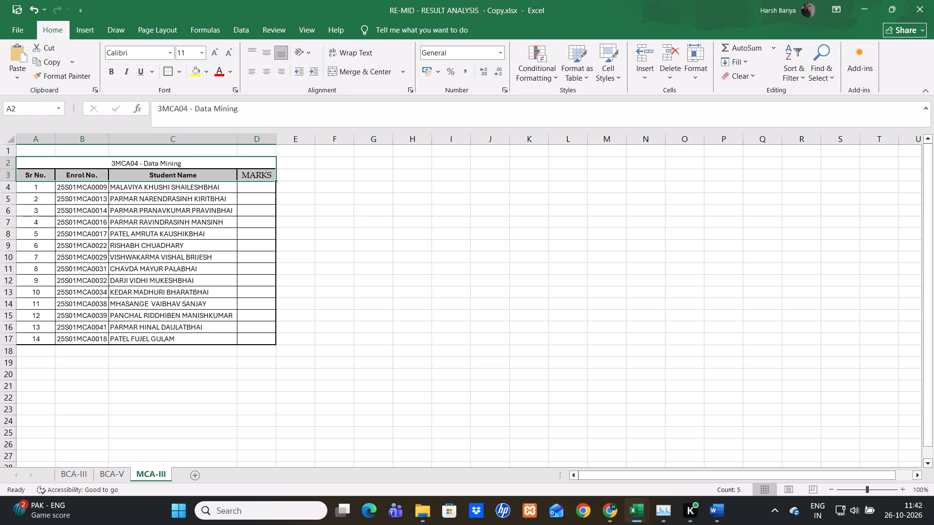
{"action": "key", "text": "ctrl+c"}
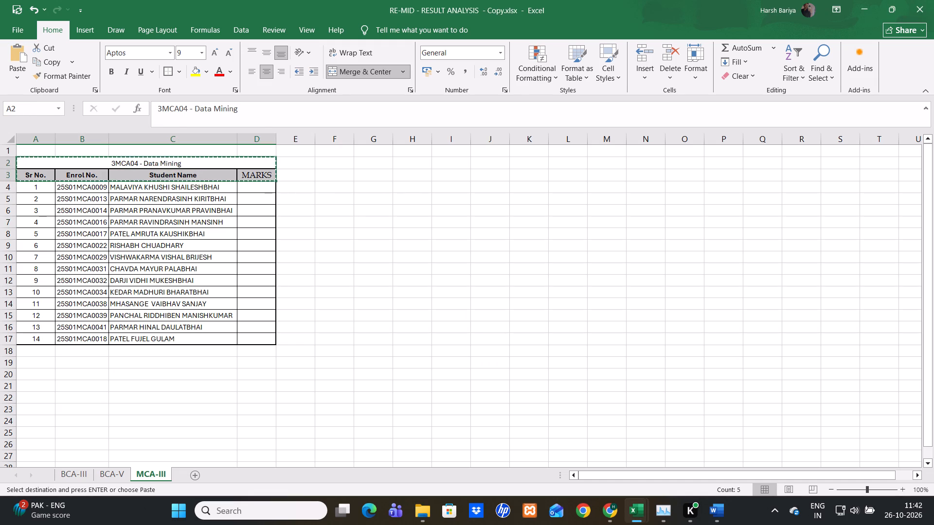
{"action": "left_click", "coordinate": [41, 361]}
{"action": "key", "text": "ctrl+v"}
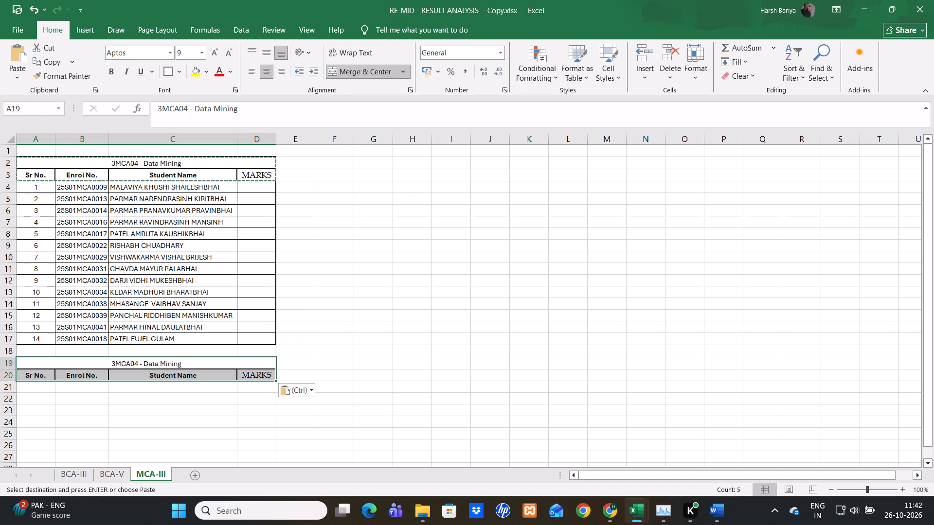
Copy the student row with serial and enrolment number from the JWT ATTENDANCE Word table into A21 of the Excel MCA-III sheet.
{"action": "key", "text": "alt+Tab"}
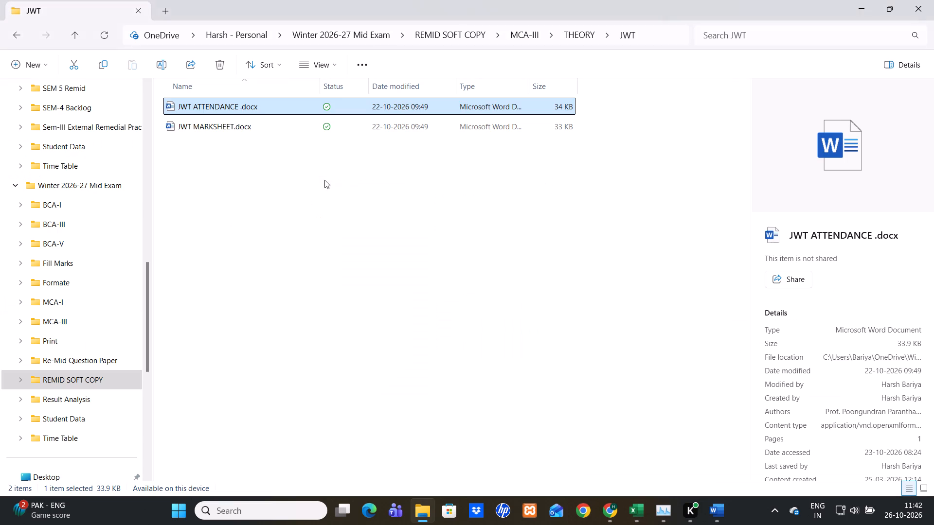
{"action": "key", "text": "alt+Tab"}
{"action": "key", "text": "alt+Tab"}
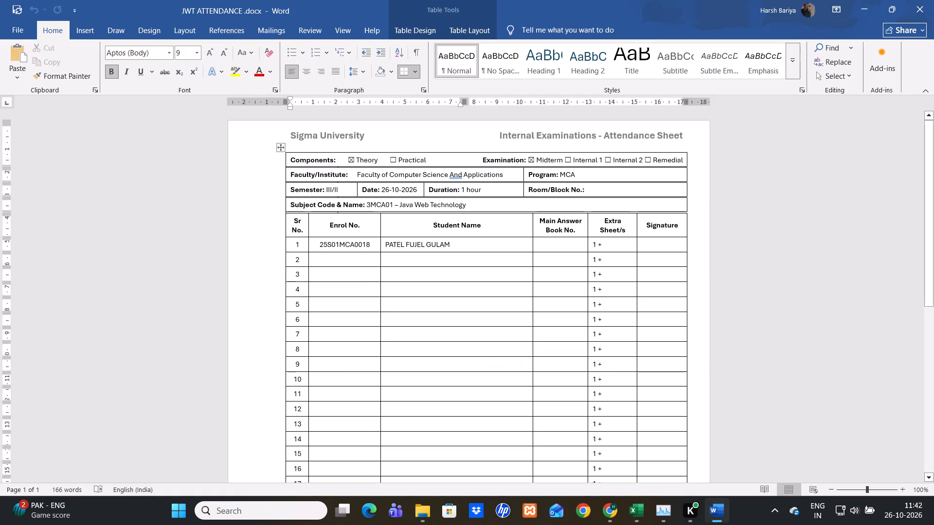
{"action": "left_click_drag", "start_coordinate": [296, 241], "coordinate": [379, 242]}
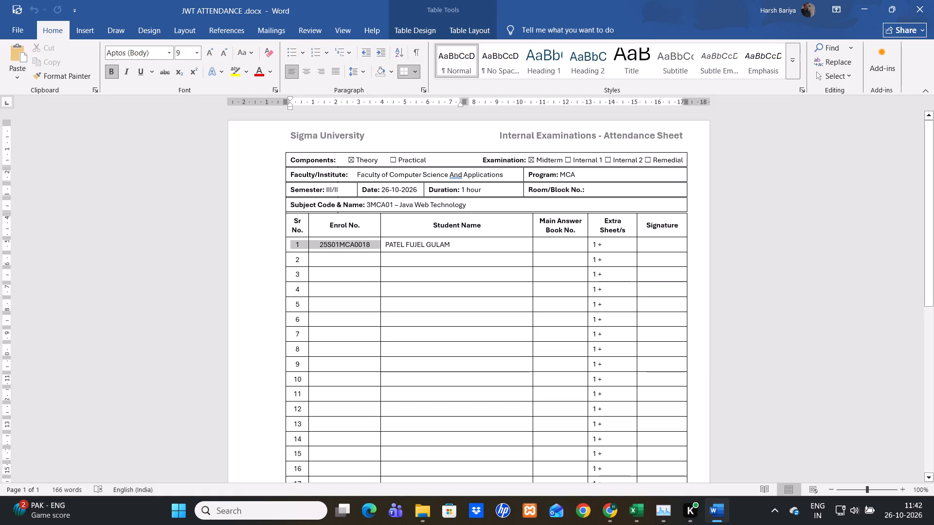
{"action": "left_click_drag", "start_coordinate": [379, 242], "coordinate": [384, 241]}
{"action": "key", "text": "ctrl+c"}
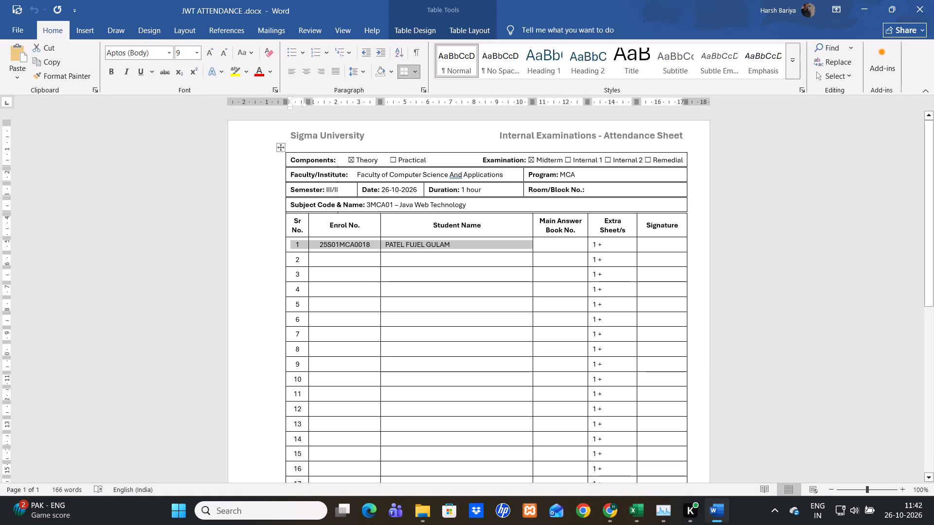
{"action": "key", "text": "alt+Tab"}
{"action": "key", "text": "alt+Tab"}
{"action": "key", "text": "alt+Tab"}
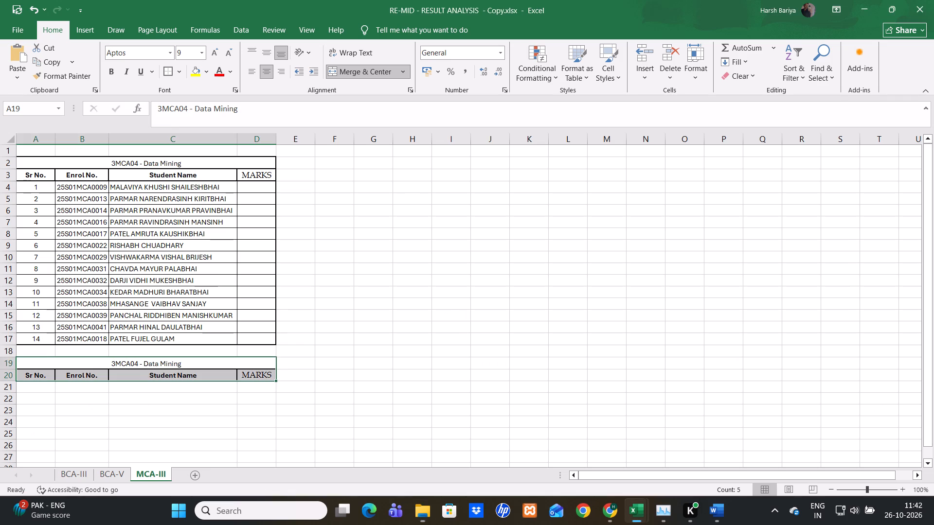
{"action": "left_click", "coordinate": [41, 390]}
{"action": "key", "text": "ctrl+v"}
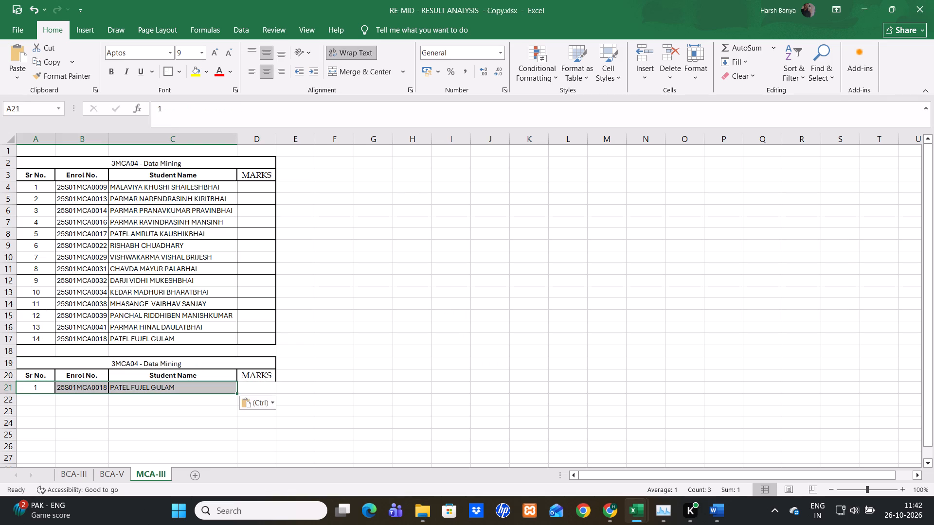
{"action": "left_click", "coordinate": [363, 248]}
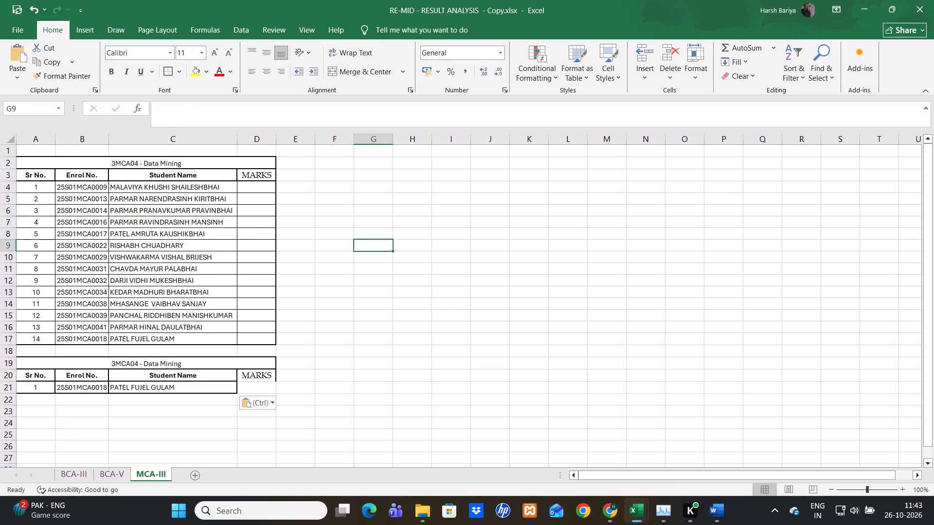
Close the JWT attendance document and open ML ATTENDANCE from the ML folder under MCA-III > THEORY in File Explorer.
{"action": "key", "text": "alt+Tab"}
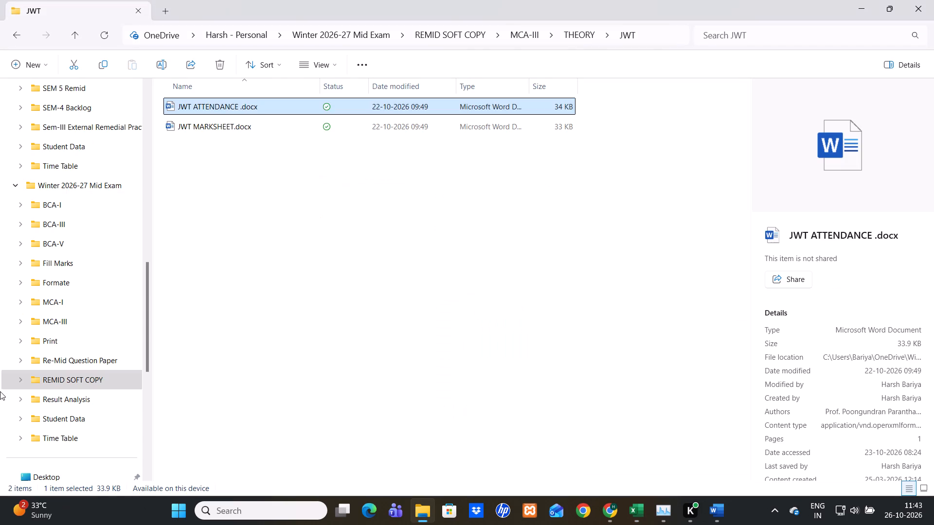
{"action": "key", "text": "alt+Tab"}
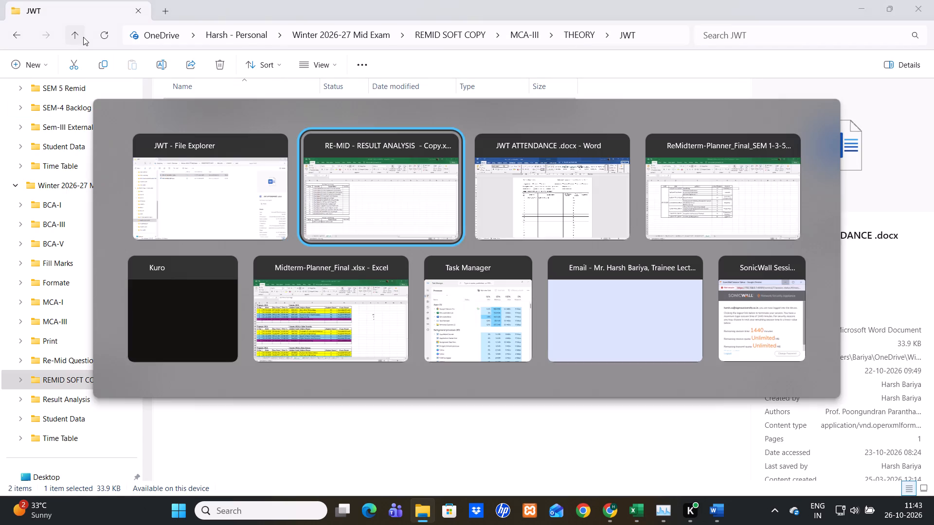
{"action": "key", "text": "alt+Tab"}
{"action": "left_click", "coordinate": [921, 0]}
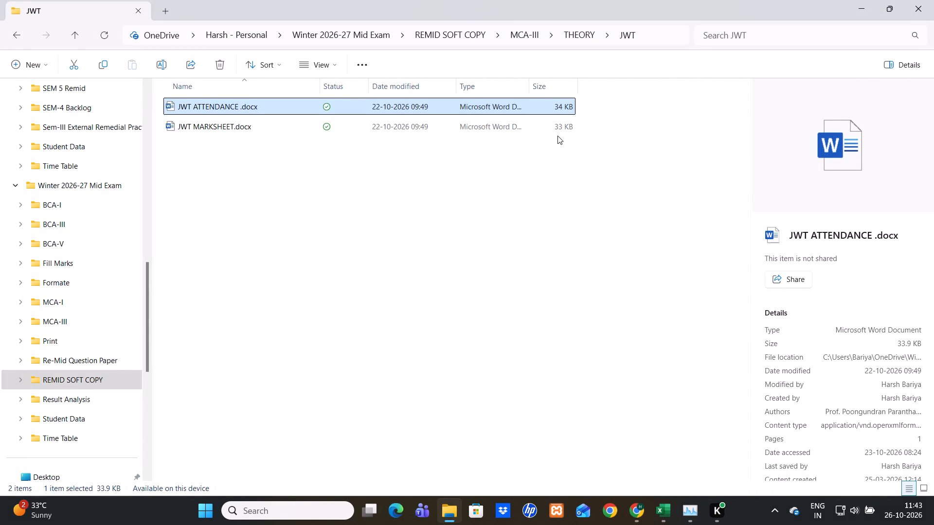
{"action": "left_click", "coordinate": [81, 33]}
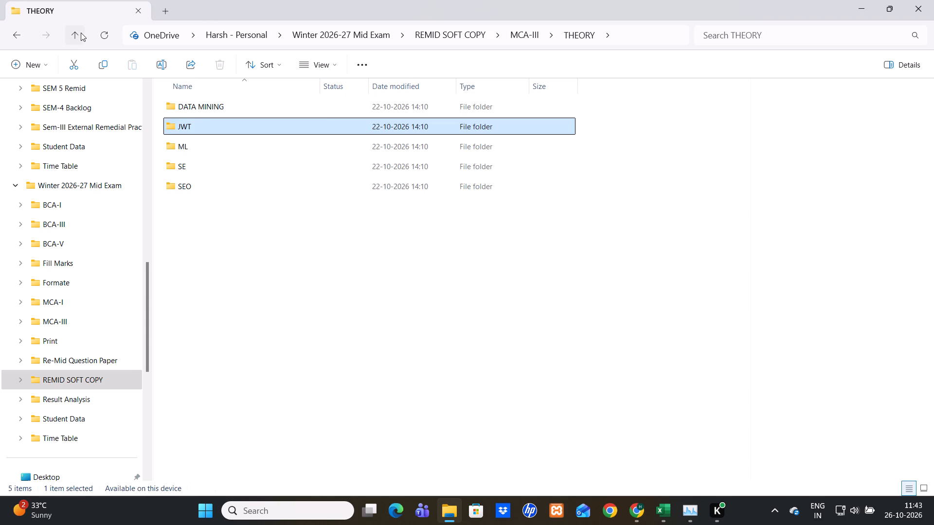
{"action": "double_click", "coordinate": [207, 141]}
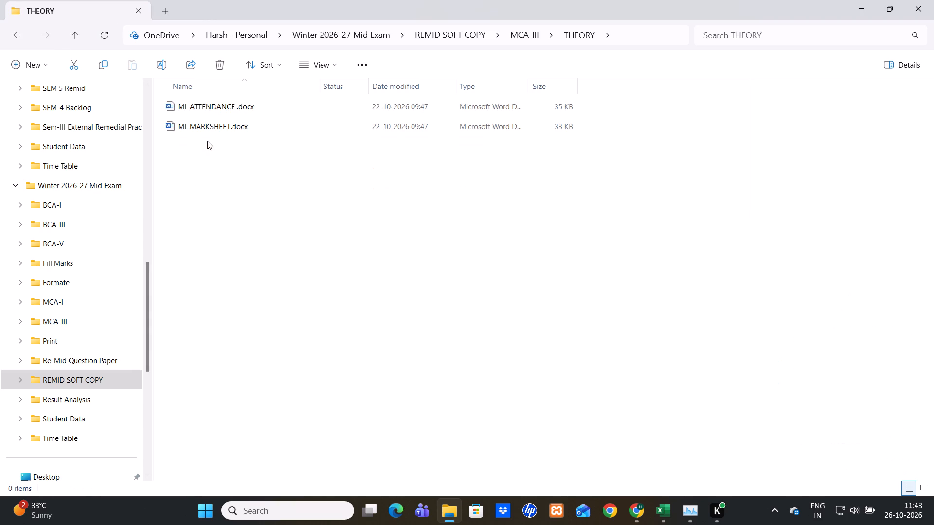
{"action": "double_click", "coordinate": [198, 105]}
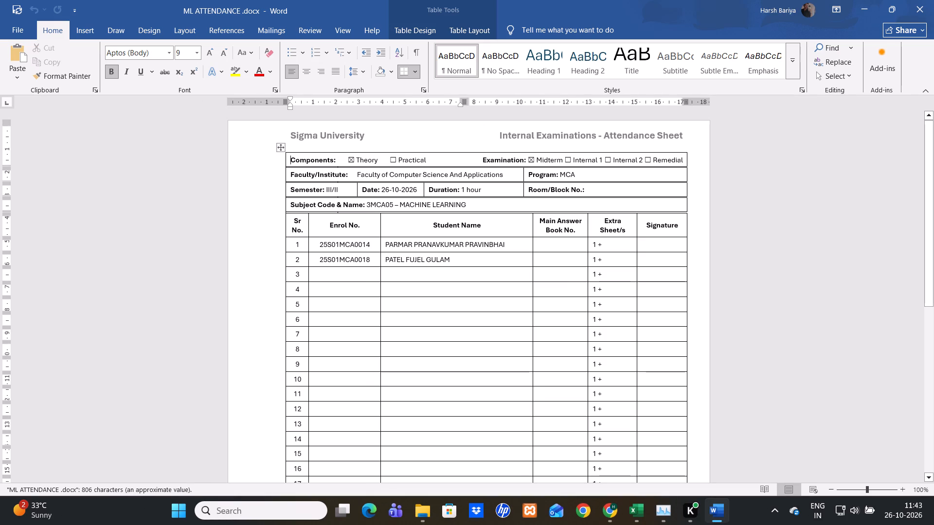
Back in the Excel MCA-III sheet, duplicate the title and header rows A19:D20 to A23.
{"action": "key", "text": "alt+Tab"}
{"action": "key", "text": "alt+Tab"}
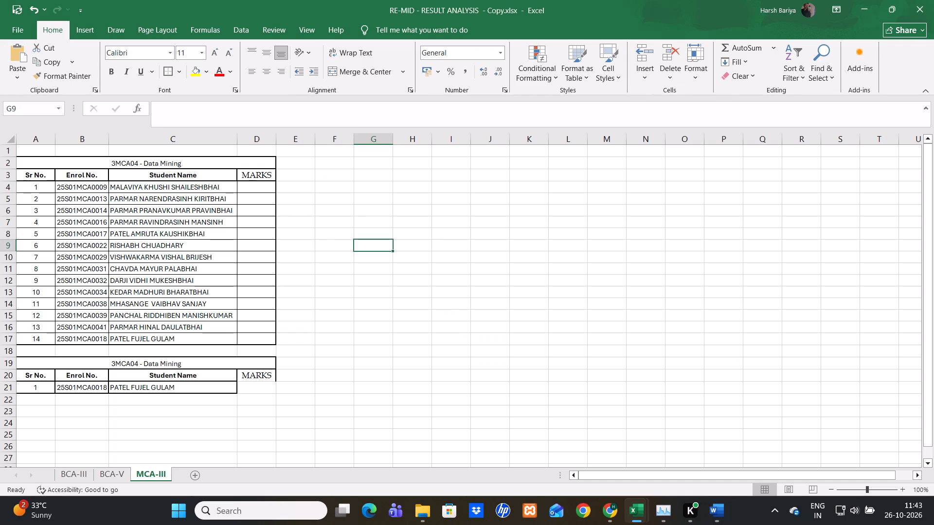
{"action": "left_click_drag", "start_coordinate": [180, 359], "coordinate": [183, 371]}
{"action": "key", "text": "ctrl+c"}
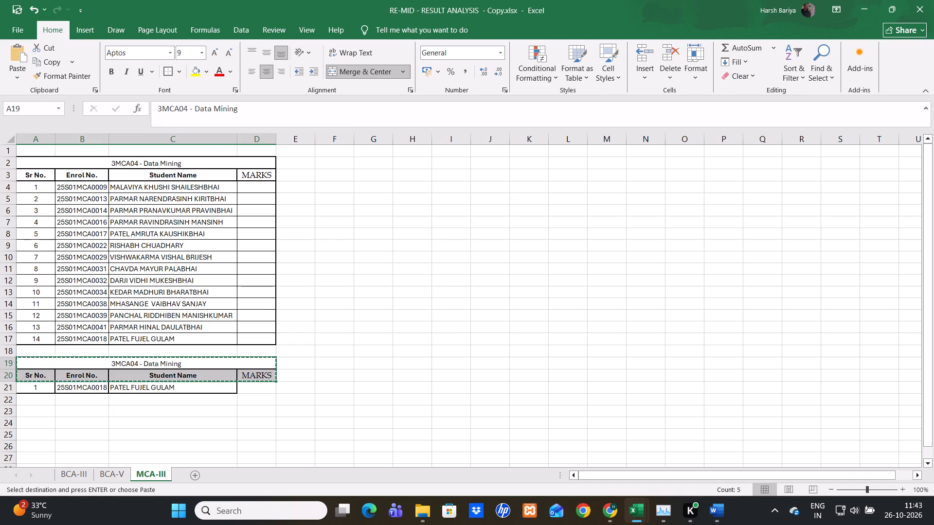
{"action": "left_click", "coordinate": [28, 410]}
{"action": "key", "text": "ctrl+v"}
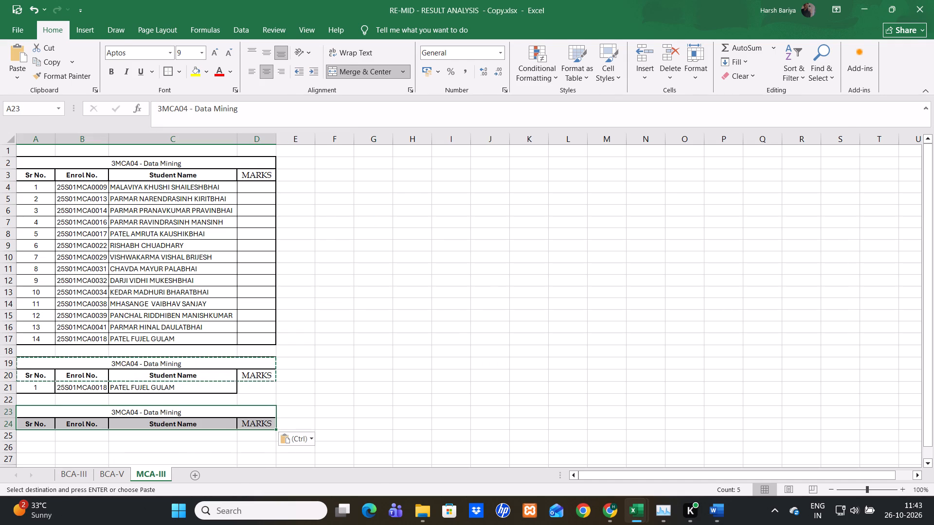
Replace the heading in A23 with the subject code and name "3MCA05 – MACHINE LEARNING" copied from the Word attendance sheet.
{"action": "key", "text": "alt+Tab"}
{"action": "left_click_drag", "start_coordinate": [470, 203], "coordinate": [397, 201]}
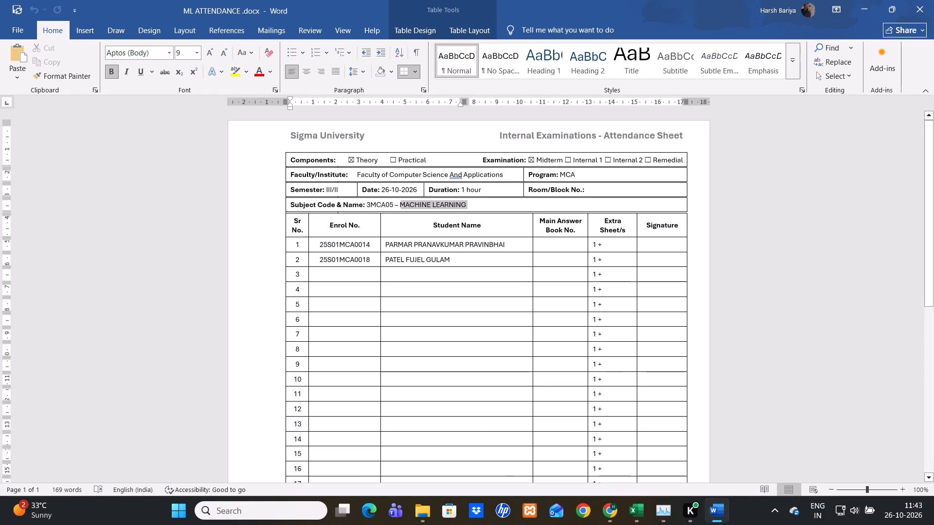
{"action": "left_click_drag", "start_coordinate": [397, 201], "coordinate": [383, 201]}
{"action": "key", "text": "ctrl+c"}
{"action": "key", "text": "alt+Tab"}
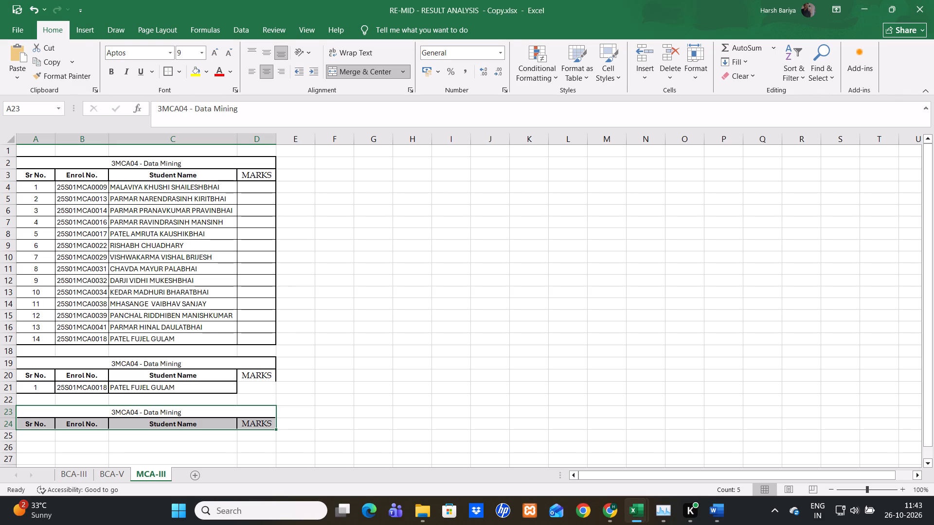
{"action": "double_click", "coordinate": [184, 413]}
{"action": "left_click_drag", "start_coordinate": [184, 413], "coordinate": [108, 409]}
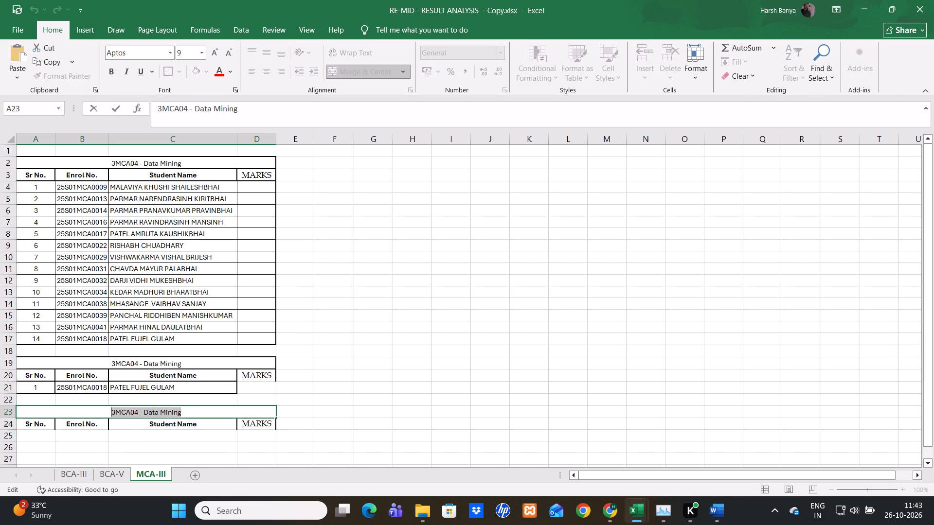
{"action": "key", "text": "ctrl+v"}
Copy the two student rows from the ML ATTENDANCE Word table into the Excel MCA-III sheet starting at A25.
{"action": "key", "text": "alt+Tab"}
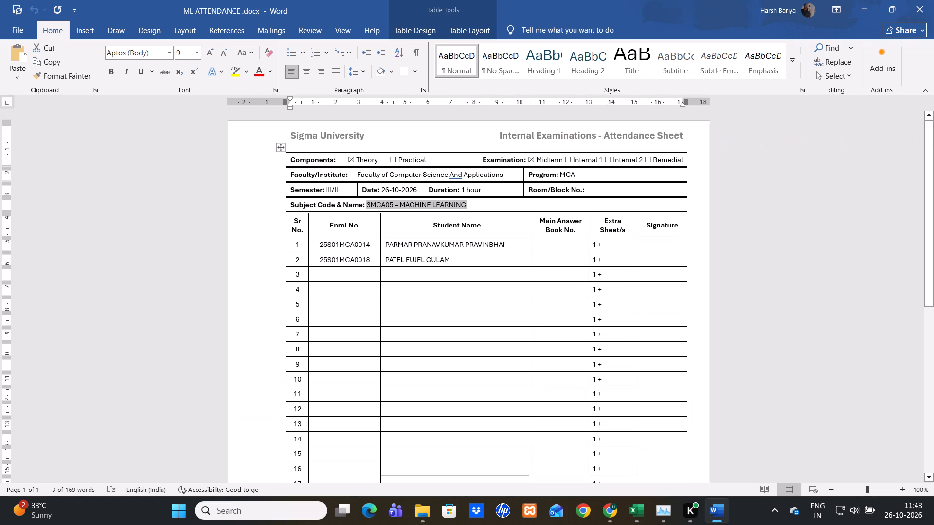
{"action": "left_click_drag", "start_coordinate": [294, 242], "coordinate": [390, 254]}
{"action": "key", "text": "ctrl+c"}
{"action": "key", "text": "alt+Tab"}
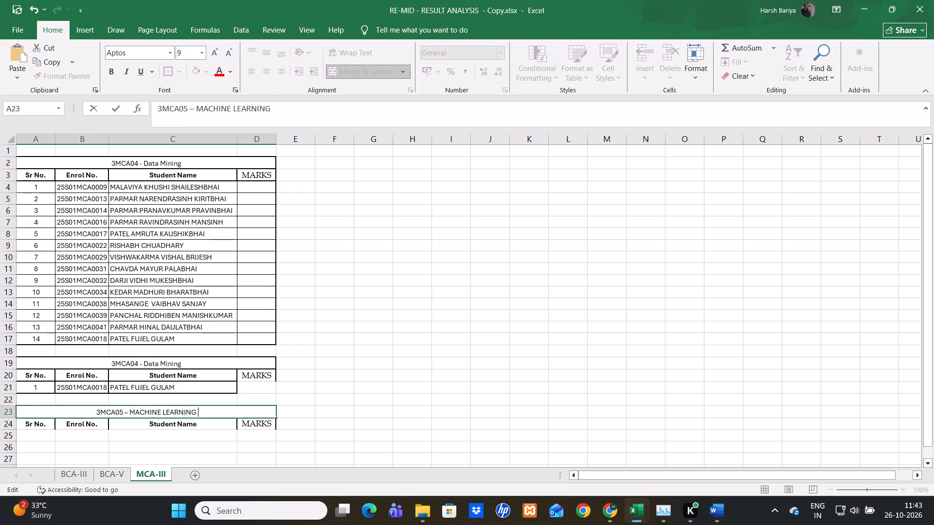
{"action": "left_click", "coordinate": [37, 434]}
{"action": "key", "text": "ctrl+v"}
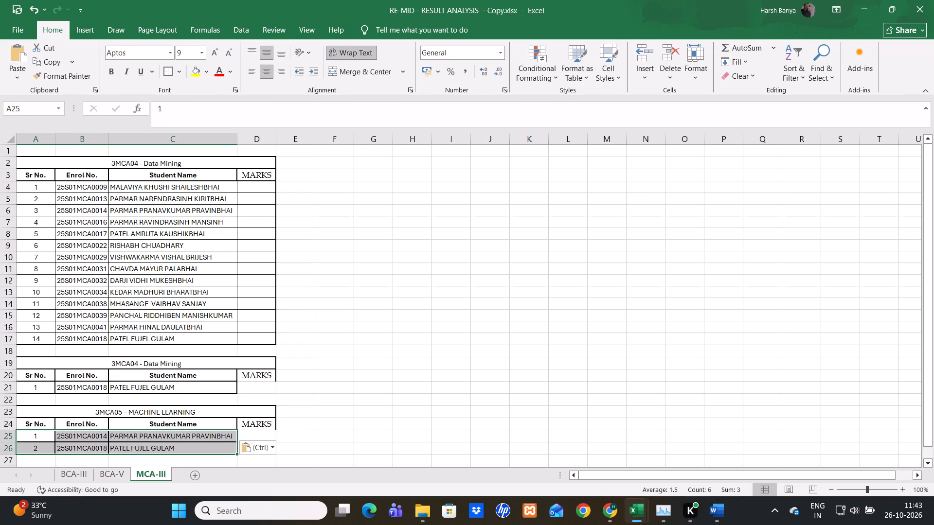
{"action": "left_click", "coordinate": [252, 311]}
{"action": "scroll", "coordinate": [252, 311], "scroll_direction": "down", "scroll_amount": 1}
Close the ML attendance document and open SE ATTENDANCE from the SE folder under MCA-III > THEORY in File Explorer.
{"action": "key", "text": "alt+Tab"}
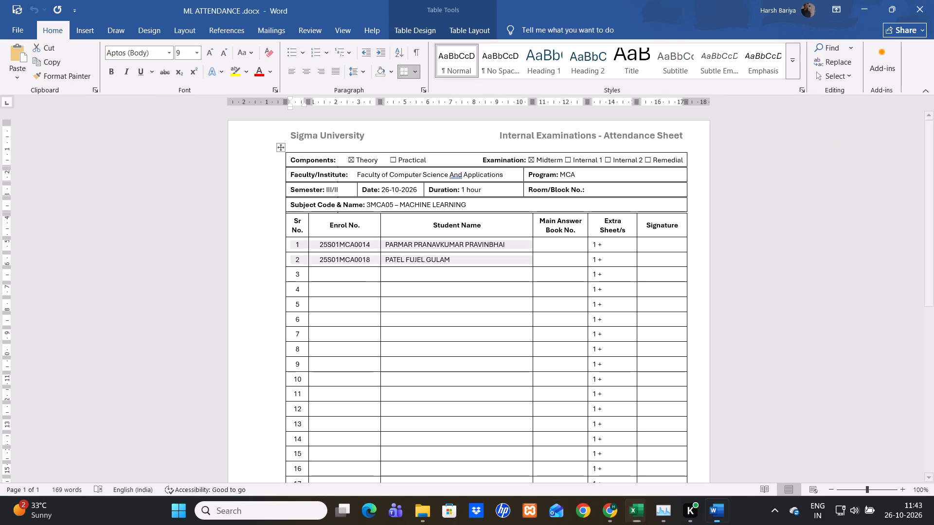
{"action": "left_click", "coordinate": [933, 0]}
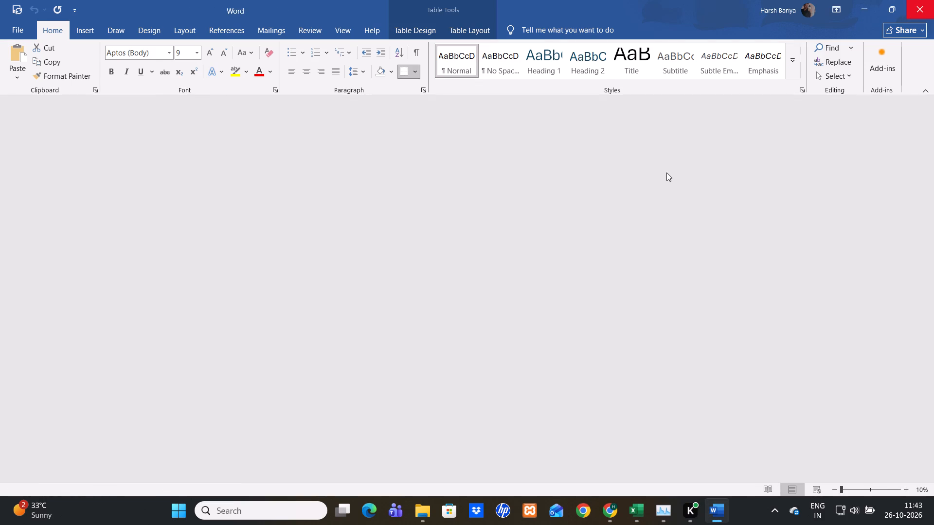
{"action": "key", "text": "alt+Tab"}
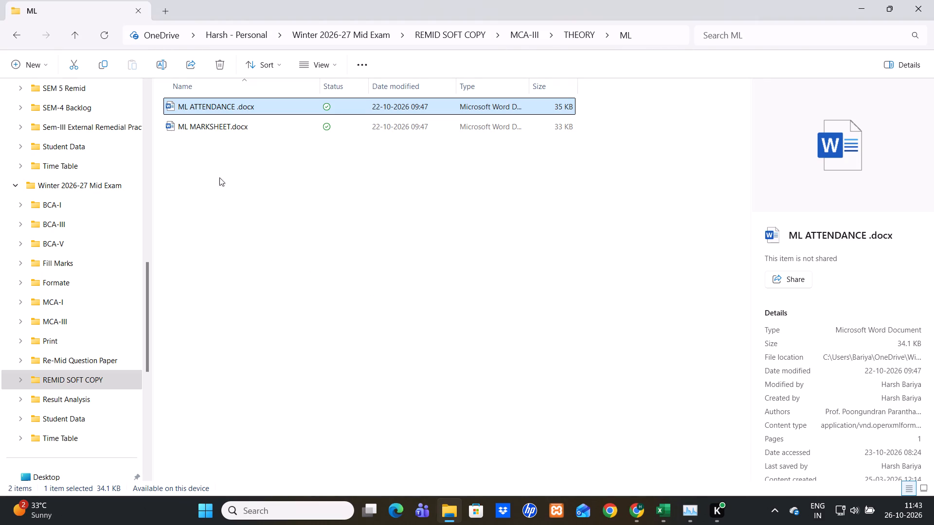
{"action": "left_click", "coordinate": [70, 29]}
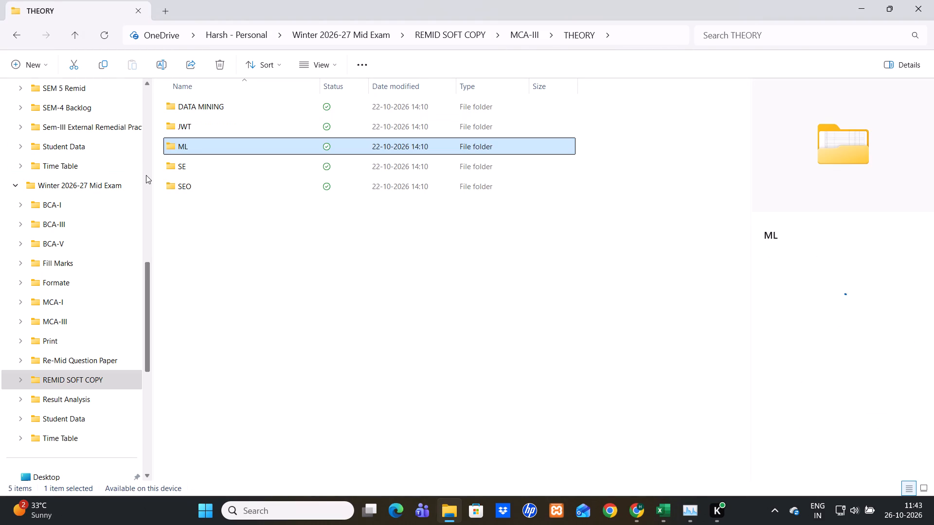
{"action": "double_click", "coordinate": [197, 166]}
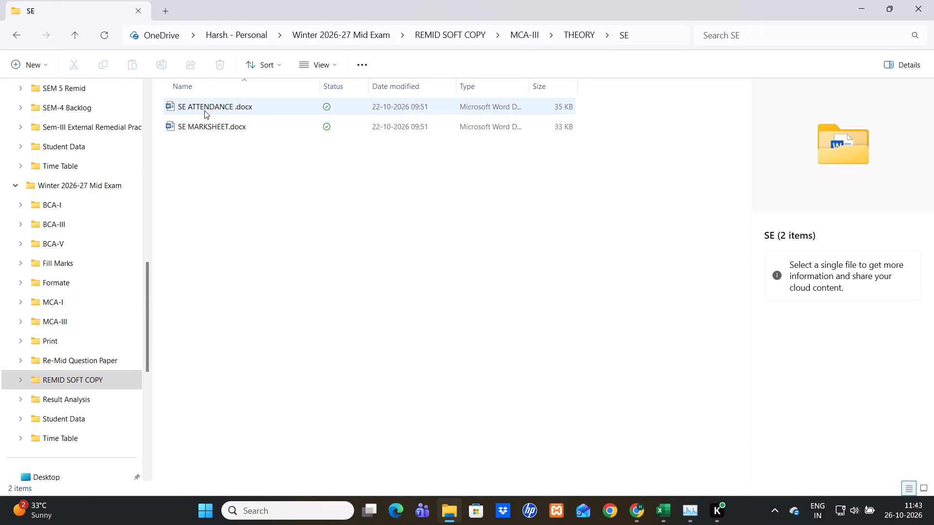
{"action": "double_click", "coordinate": [204, 110]}
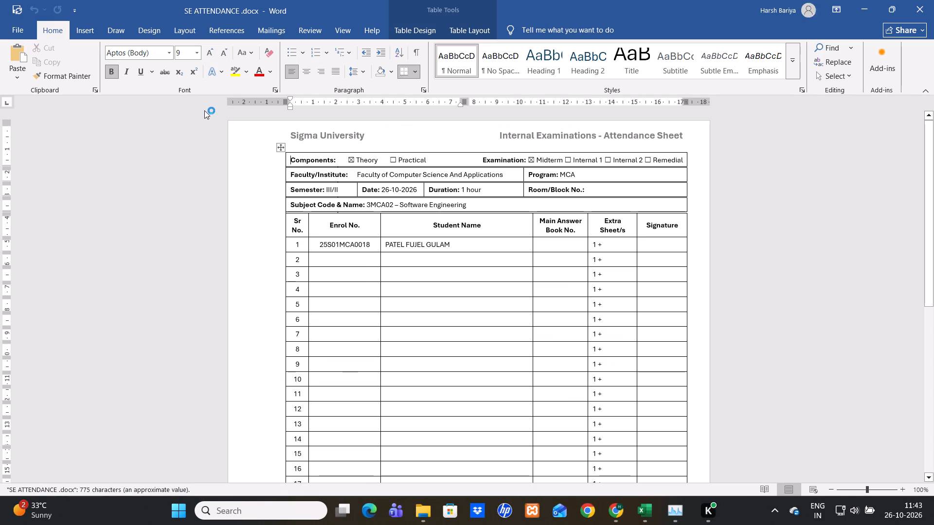
Back in the Excel MCA-III sheet, duplicate the title, header and single student row A19:D21 to A28.
{"action": "key", "text": "alt+Tab"}
{"action": "key", "text": "alt+Tab"}
{"action": "key", "text": "alt+Tab"}
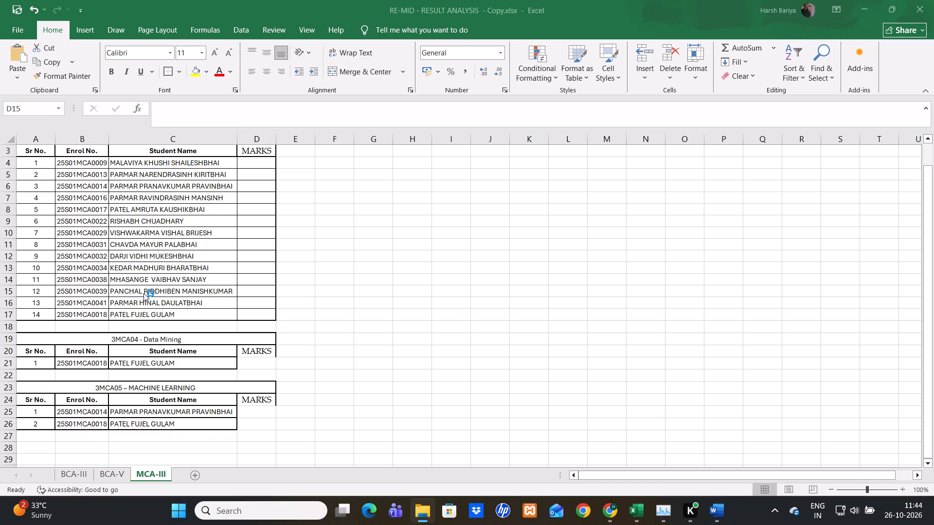
{"action": "left_click_drag", "start_coordinate": [93, 386], "coordinate": [110, 413]}
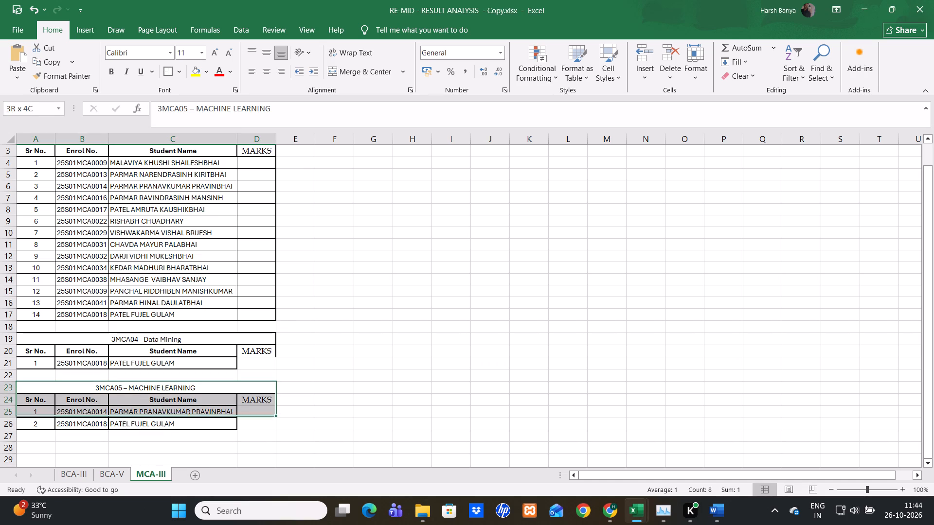
{"action": "left_click_drag", "start_coordinate": [110, 413], "coordinate": [111, 410]}
{"action": "left_click_drag", "start_coordinate": [150, 339], "coordinate": [157, 353]}
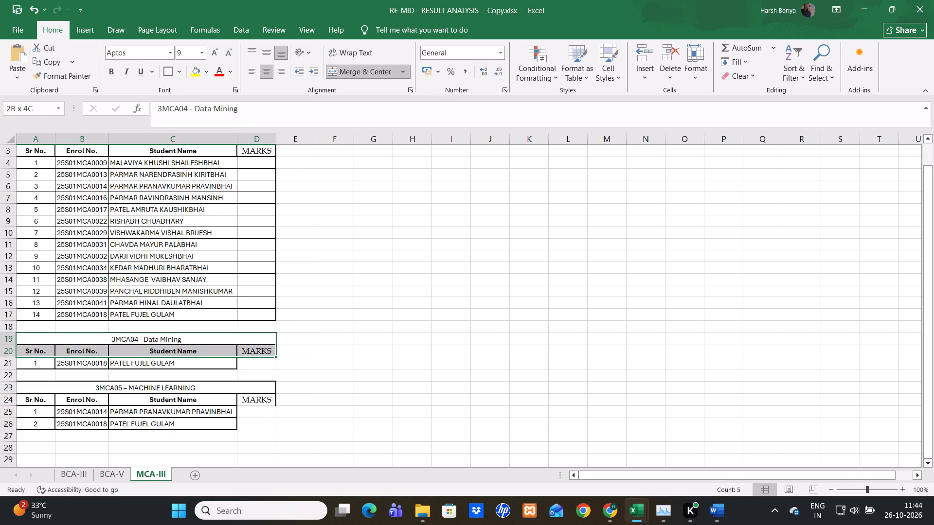
{"action": "left_click_drag", "start_coordinate": [157, 353], "coordinate": [159, 359]}
{"action": "key", "text": "ctrl+c"}
{"action": "left_click", "coordinate": [47, 450]}
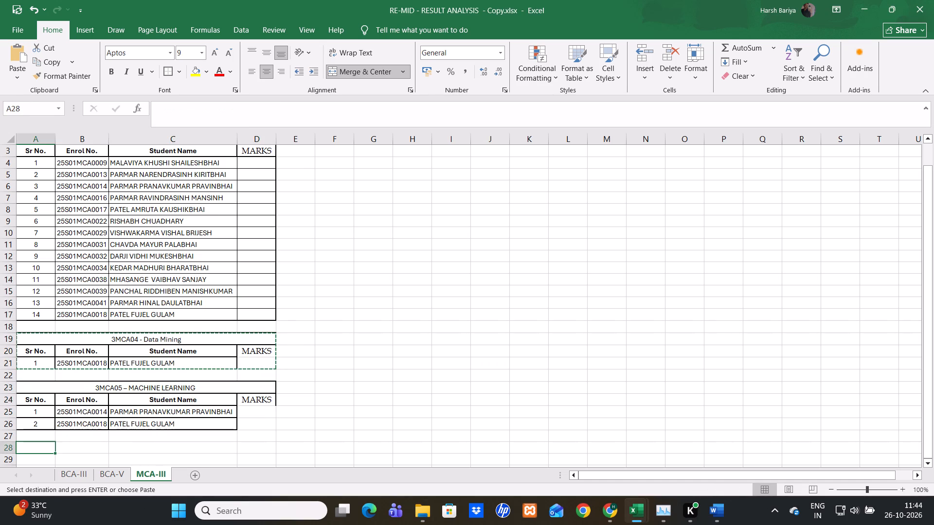
{"action": "key", "text": "ctrl+v"}
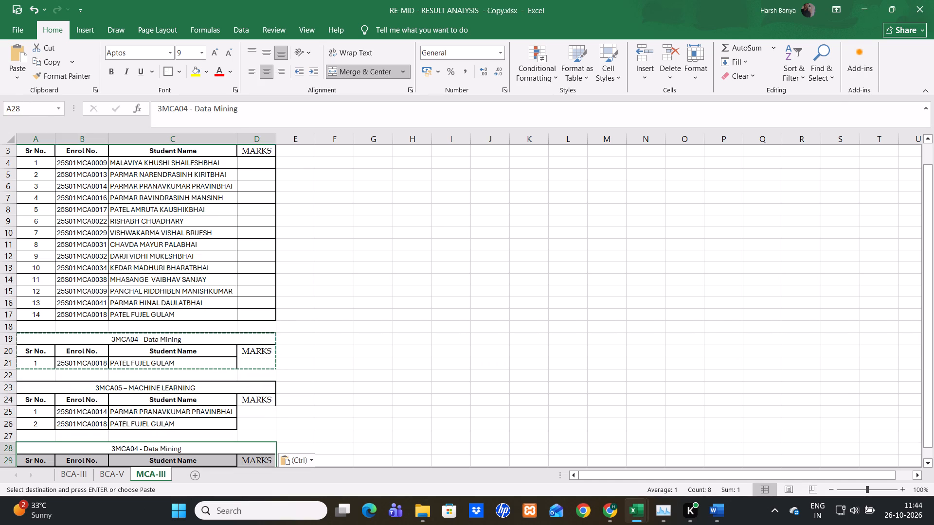
Replace the heading in A28 with the subject code and name "3MCA02 – Software Engineering" copied from the SE ATTENDANCE Word document.
{"action": "key", "text": "alt+Tab"}
{"action": "key", "text": "alt+Tab"}
{"action": "key", "text": "alt+Tab"}
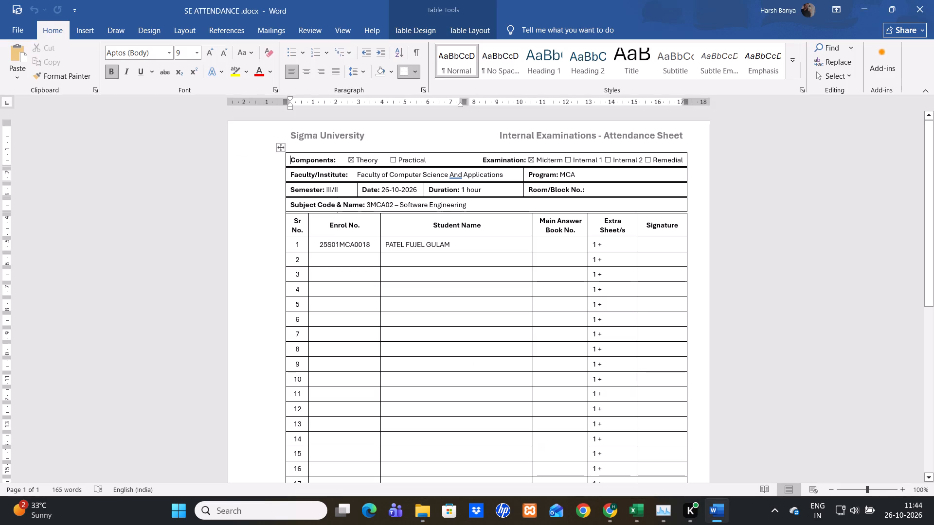
{"action": "left_click_drag", "start_coordinate": [469, 205], "coordinate": [376, 202]}
{"action": "key", "text": "ctrl+c"}
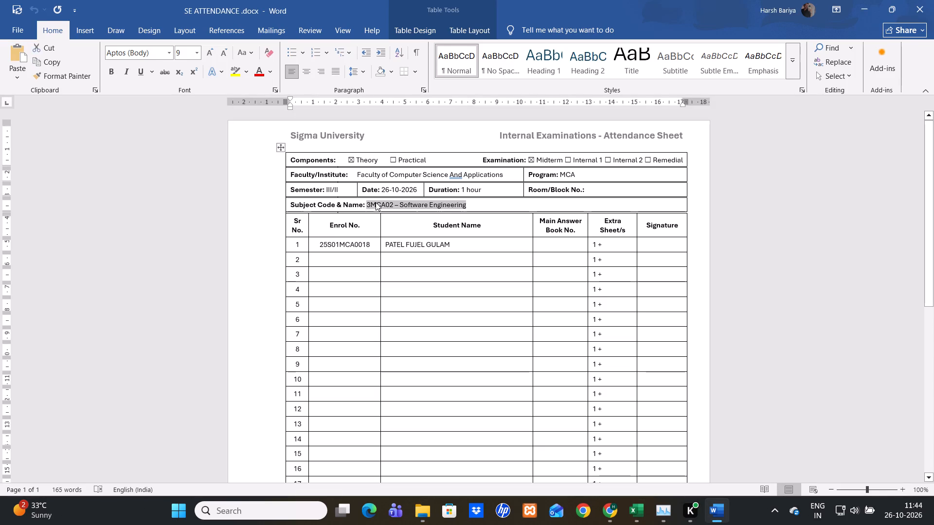
{"action": "key", "text": "alt+Tab"}
{"action": "scroll", "coordinate": [278, 316], "scroll_direction": "down", "scroll_amount": 2}
{"action": "key", "text": "alt+Tab"}
{"action": "key", "text": "alt+Tab"}
{"action": "scroll", "coordinate": [278, 316], "scroll_direction": "down", "scroll_amount": 2}
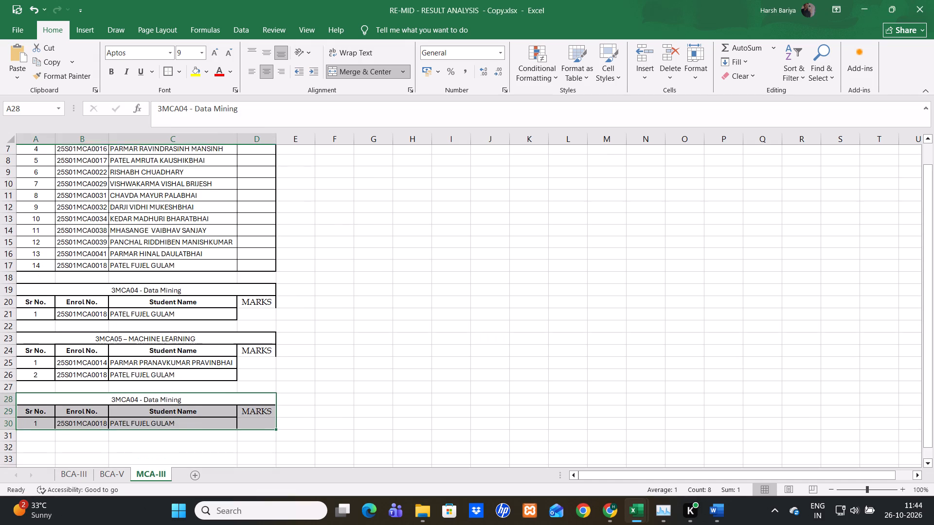
{"action": "double_click", "coordinate": [191, 388]}
{"action": "left_click_drag", "start_coordinate": [191, 388], "coordinate": [110, 388]}
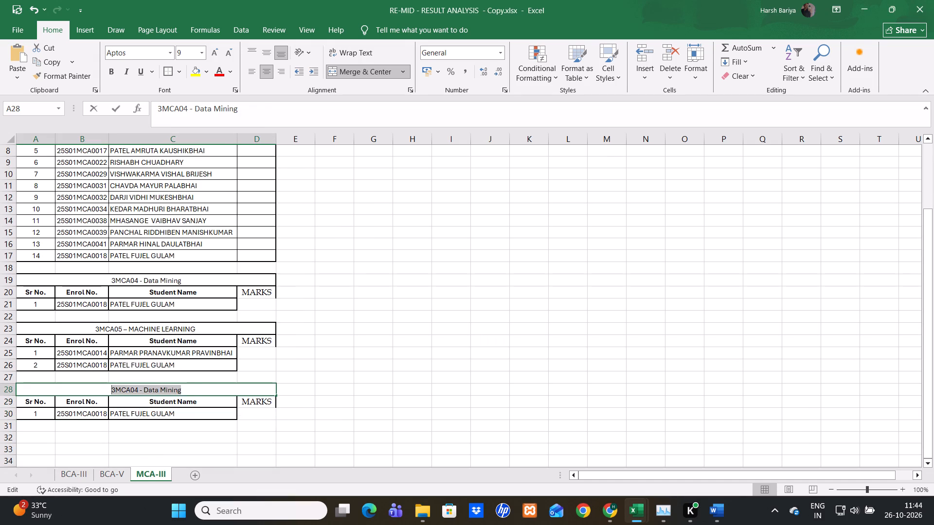
{"action": "key", "text": "ctrl+v"}
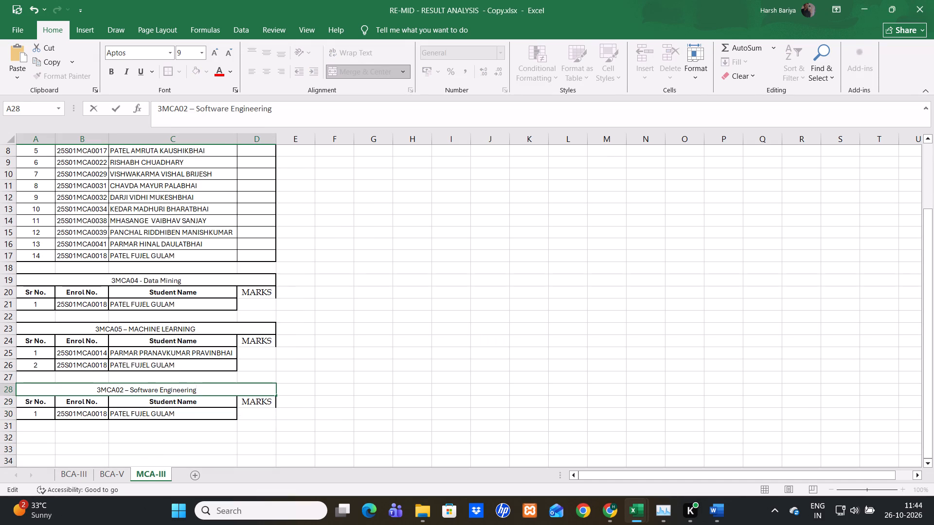
Add outside borders to the MARKS column cells D21, D24:D26, D30 and the D24 header, and save the workbook.
{"action": "left_click", "coordinate": [257, 303]}
{"action": "left_click", "coordinate": [165, 76]}
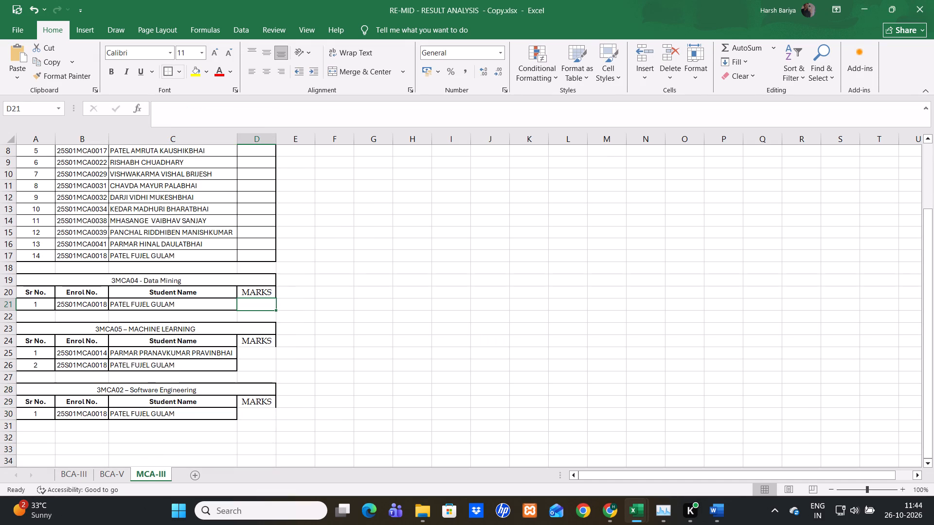
{"action": "left_click", "coordinate": [256, 353]}
{"action": "left_click_drag", "start_coordinate": [265, 343], "coordinate": [266, 363]}
{"action": "left_click", "coordinate": [169, 70]}
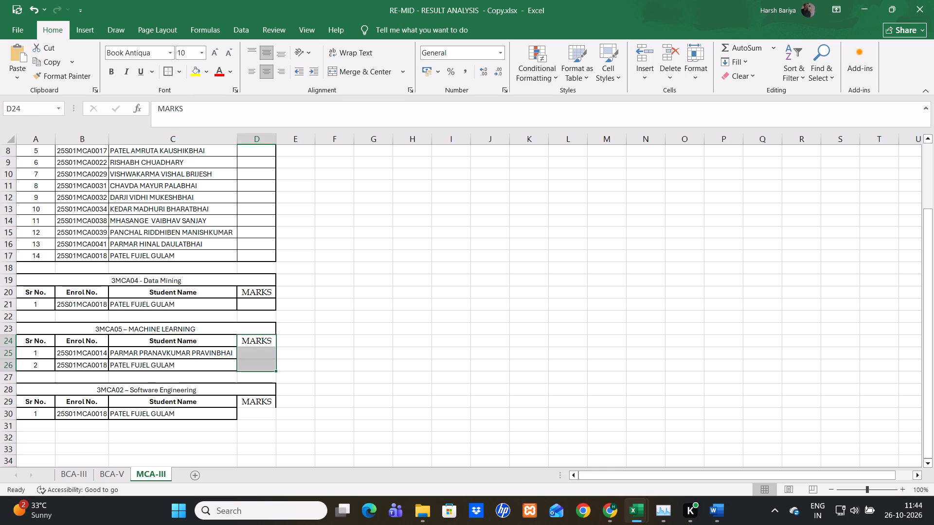
{"action": "left_click", "coordinate": [251, 413]}
{"action": "left_click", "coordinate": [171, 70]}
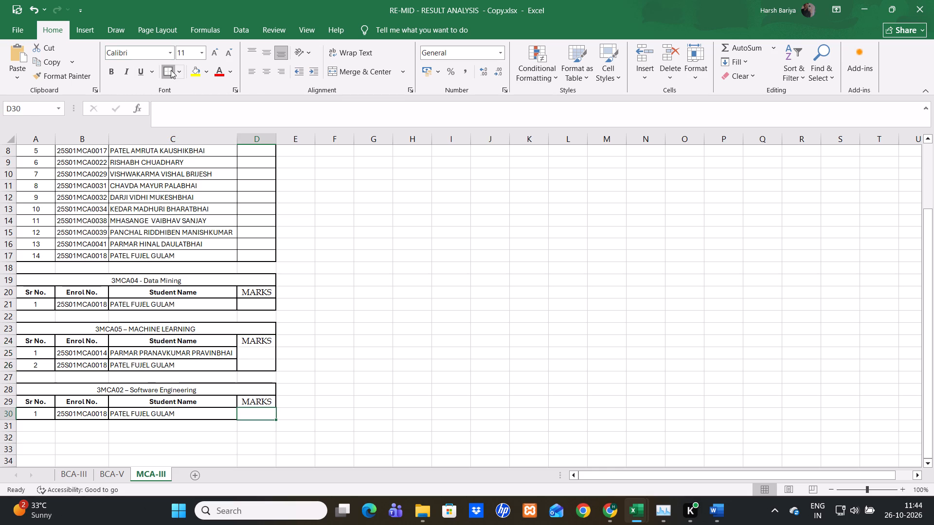
{"action": "left_click", "coordinate": [350, 306]}
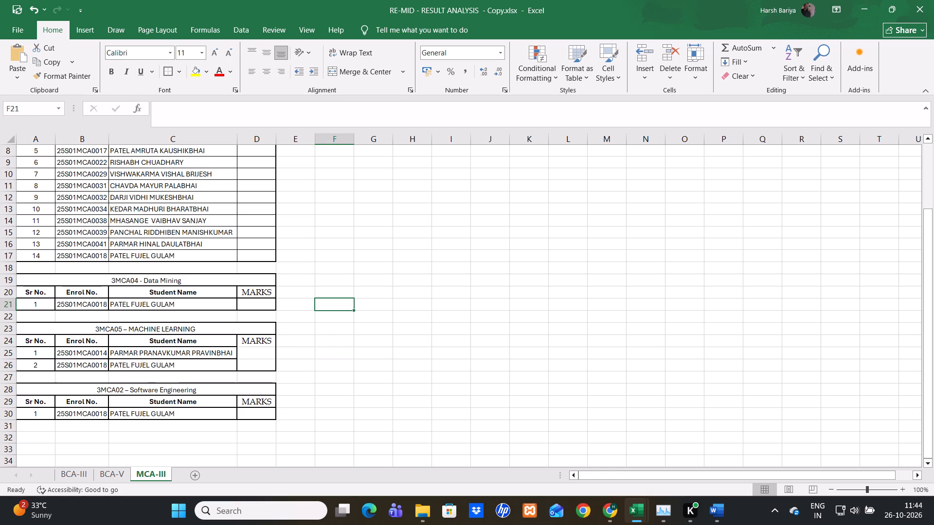
{"action": "left_click", "coordinate": [258, 340]}
{"action": "left_click", "coordinate": [169, 73]}
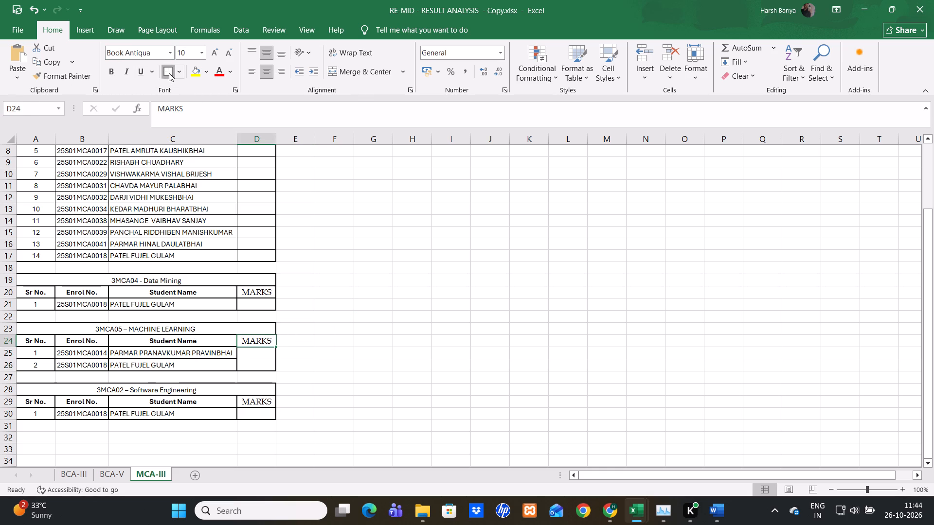
{"action": "left_click", "coordinate": [324, 244]}
{"action": "key", "text": "ctrl+s"}
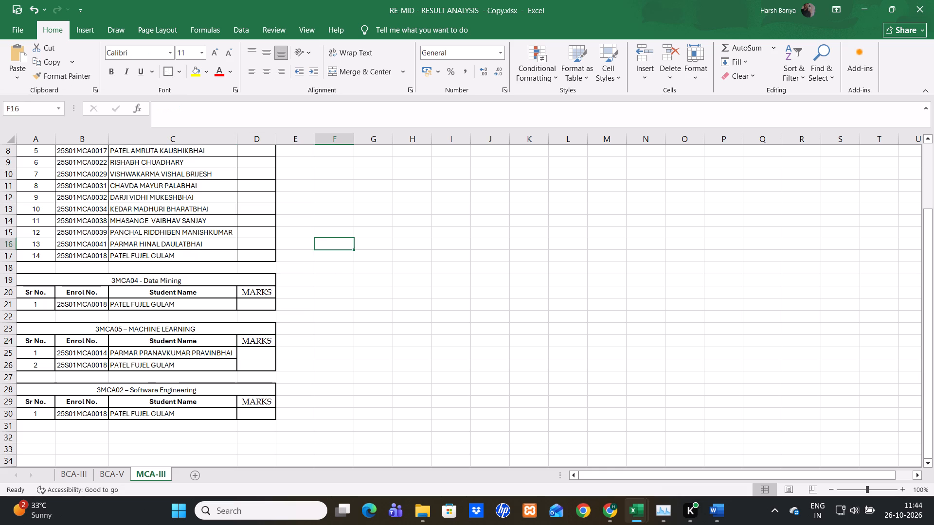
Close the SE ATTENDANCE document and open SEO ATTENDANCE from the SEO folder under MCA-III > THEORY in File Explorer.
{"action": "key", "text": "alt+Tab"}
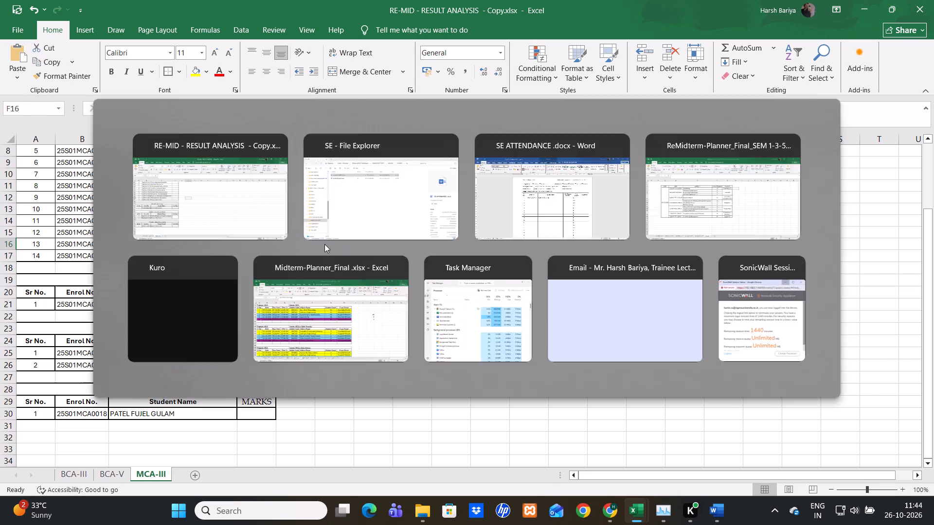
{"action": "key", "text": "alt+Tab"}
{"action": "key", "text": "alt+Tab"}
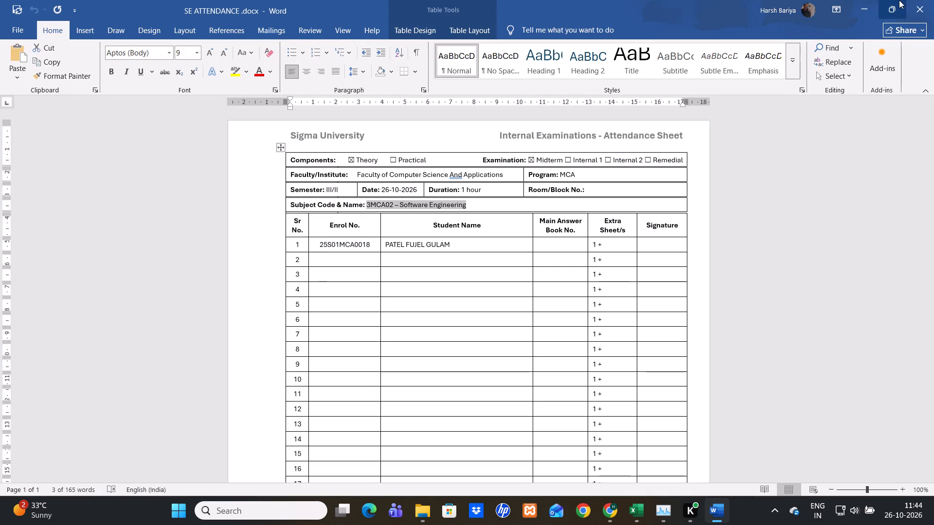
{"action": "left_click", "coordinate": [933, 0]}
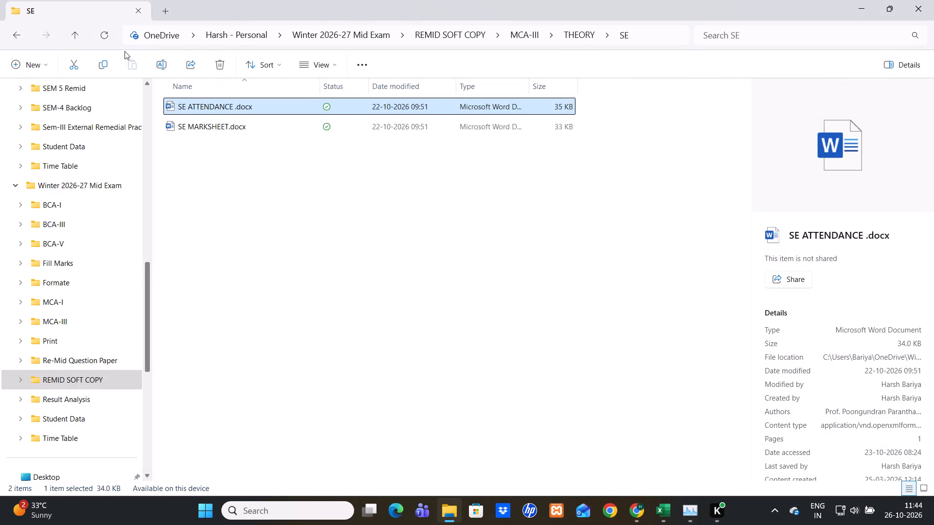
{"action": "left_click", "coordinate": [75, 39]}
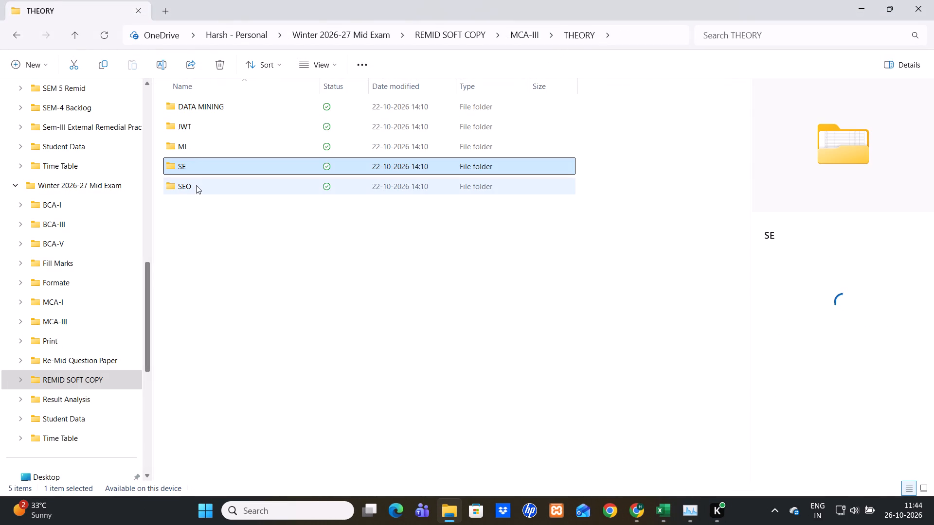
{"action": "double_click", "coordinate": [196, 185]}
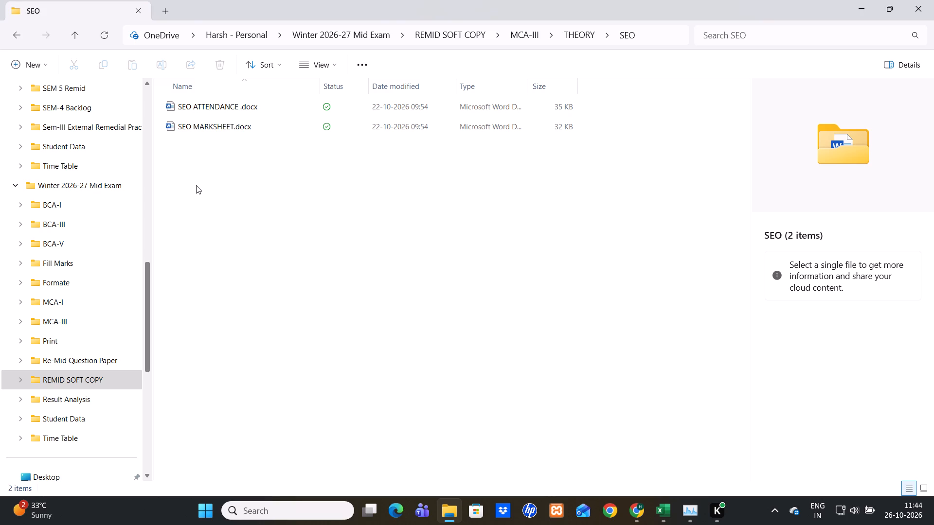
{"action": "double_click", "coordinate": [225, 105]}
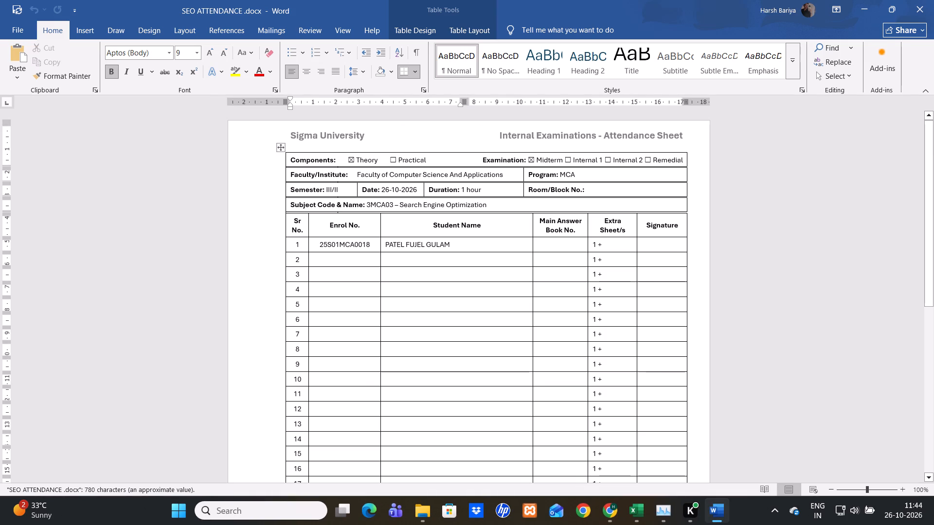
Back in the Excel MCA-III sheet, duplicate the Software Engineering title, header and student row A28:D30 to A32.
{"action": "key", "text": "alt+Tab"}
{"action": "key", "text": "alt+Tab"}
{"action": "key", "text": "alt+Tab"}
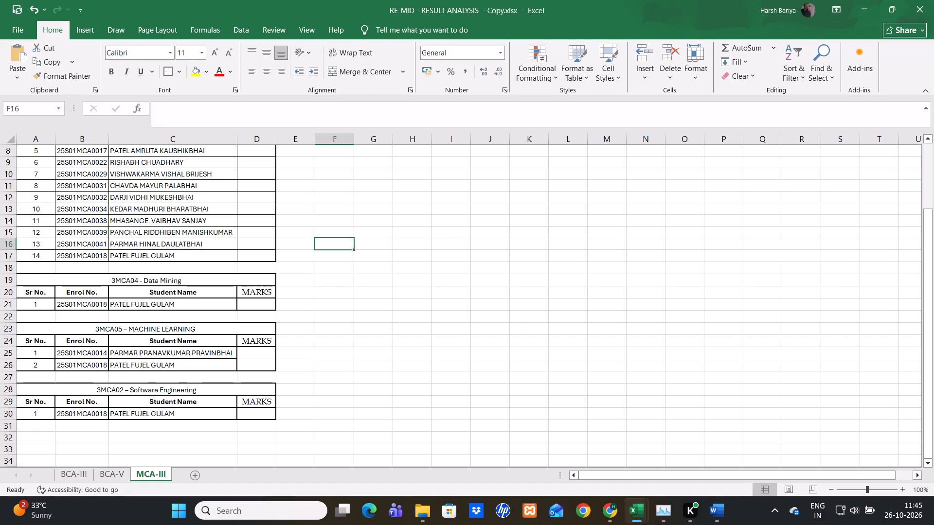
{"action": "left_click_drag", "start_coordinate": [198, 386], "coordinate": [201, 412]}
{"action": "key", "text": "ctrl+c"}
{"action": "left_click", "coordinate": [44, 436]}
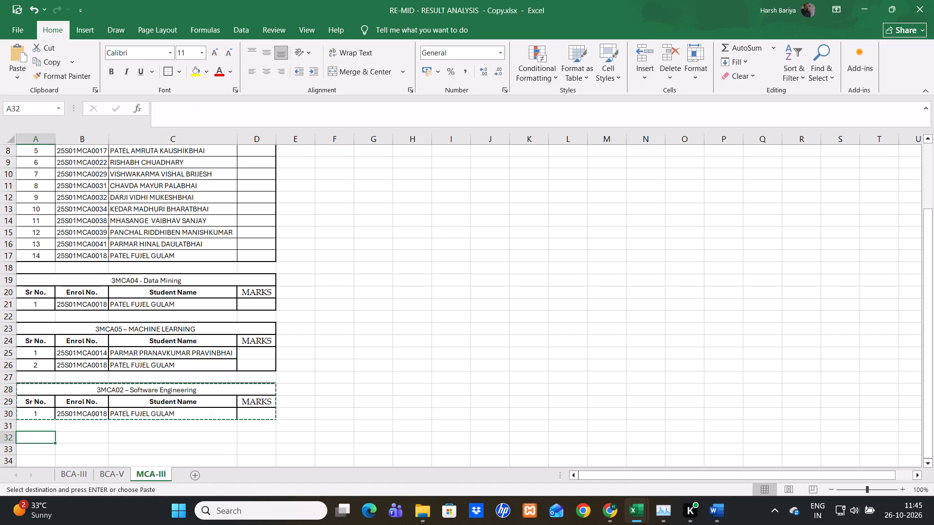
{"action": "key", "text": "ctrl+v"}
Replace the heading in A32 with "3MCA03 – Search Engine Optimization" copied from the SEO ATTENDANCE Word document.
{"action": "key", "text": "alt+Tab"}
{"action": "key", "text": "alt+Tab"}
{"action": "key", "text": "alt+Tab"}
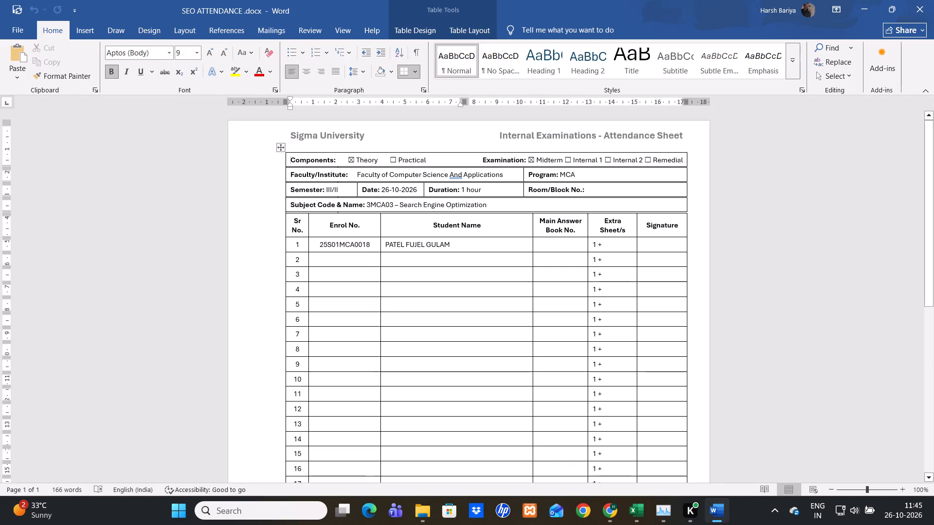
{"action": "left_click_drag", "start_coordinate": [492, 203], "coordinate": [383, 201]}
{"action": "key", "text": "ctrl+c"}
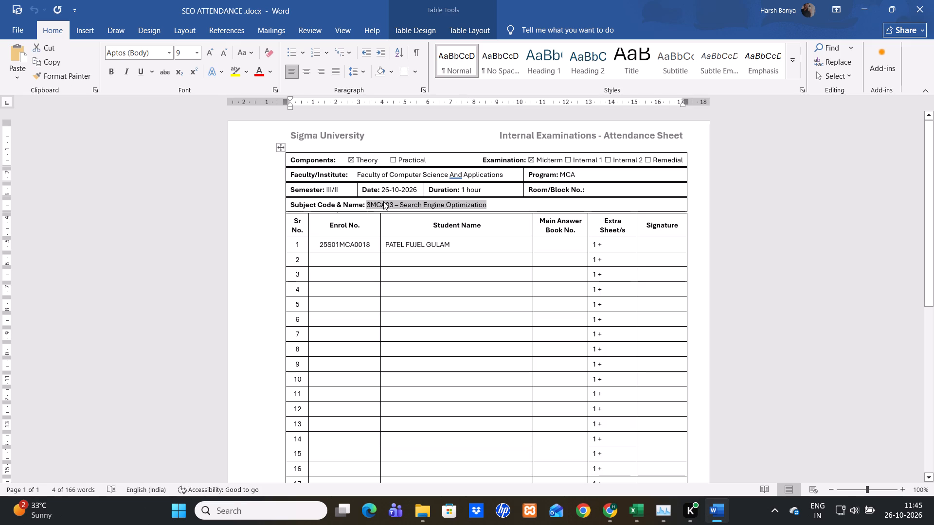
{"action": "key", "text": "alt+Tab"}
{"action": "key", "text": "alt+Tab"}
{"action": "scroll", "coordinate": [213, 331], "scroll_direction": "down", "scroll_amount": 2}
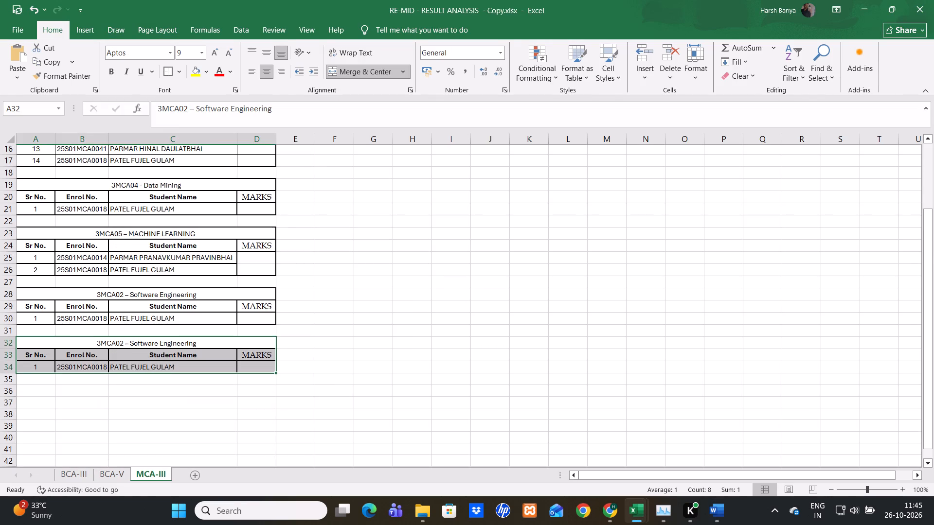
{"action": "double_click", "coordinate": [207, 346]}
{"action": "left_click_drag", "start_coordinate": [207, 346], "coordinate": [103, 344]}
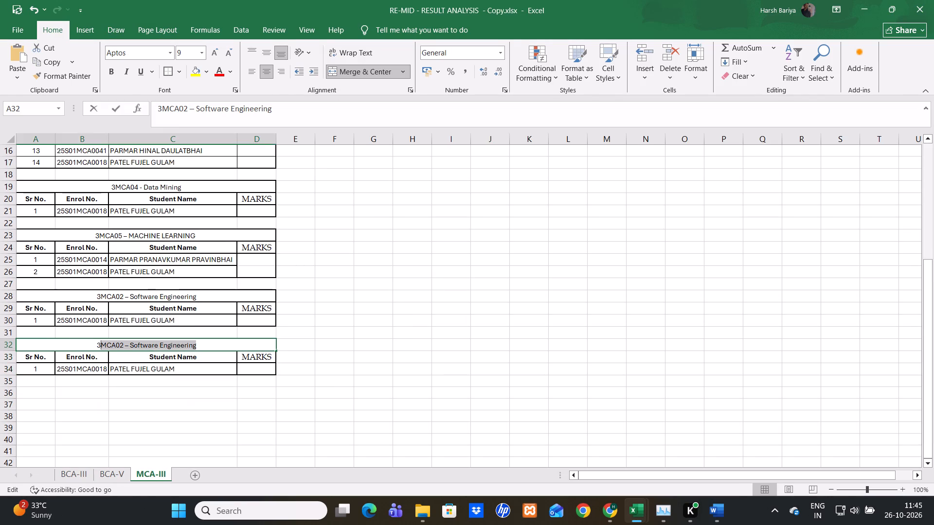
{"action": "left_click_drag", "start_coordinate": [103, 344], "coordinate": [99, 344]}
{"action": "key", "text": "BackSpace"}
{"action": "key", "text": "BackSpace"}
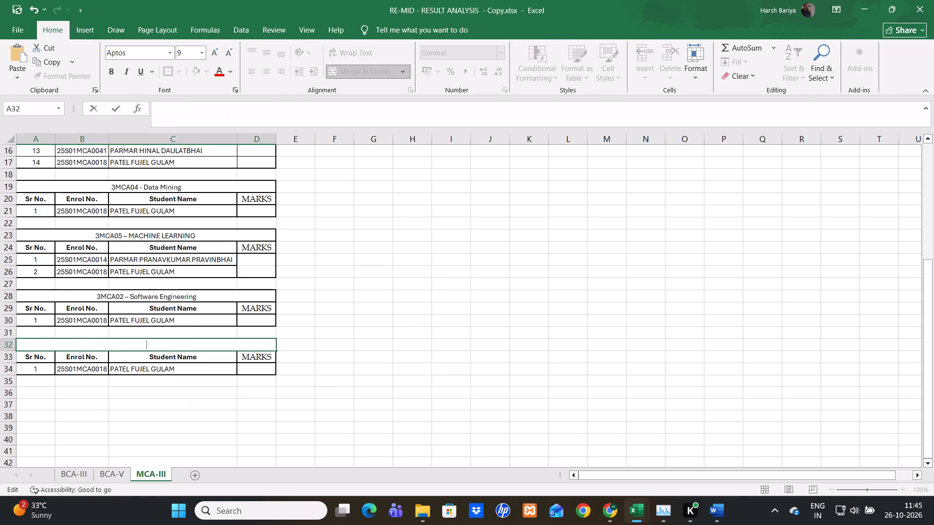
{"action": "key", "text": "ctrl+v"}
{"action": "left_click", "coordinate": [387, 315]}
Save the workbook, look over the MCA-III subject lists, and minimize the Excel window.
{"action": "key", "text": "ctrl+s"}
{"action": "scroll", "coordinate": [387, 315], "scroll_direction": "up", "scroll_amount": 4}
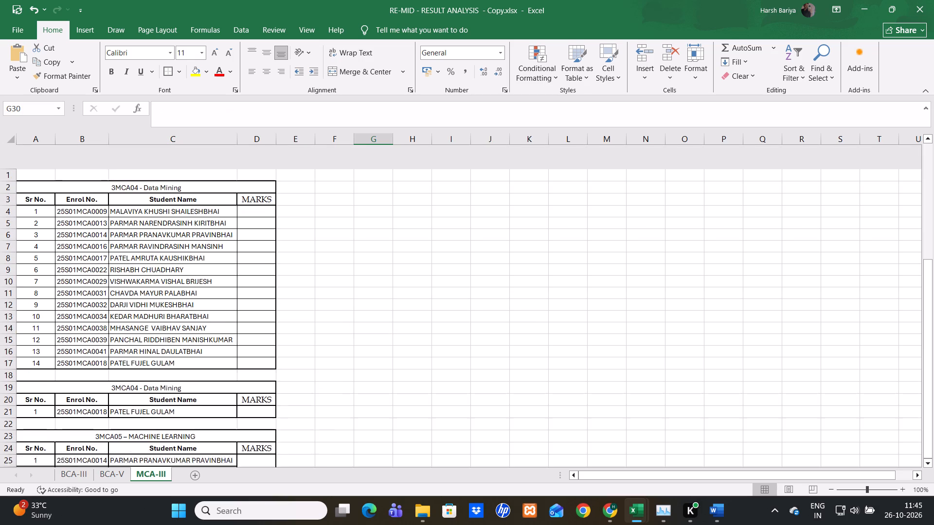
{"action": "scroll", "coordinate": [326, 311], "scroll_direction": "down", "scroll_amount": 3}
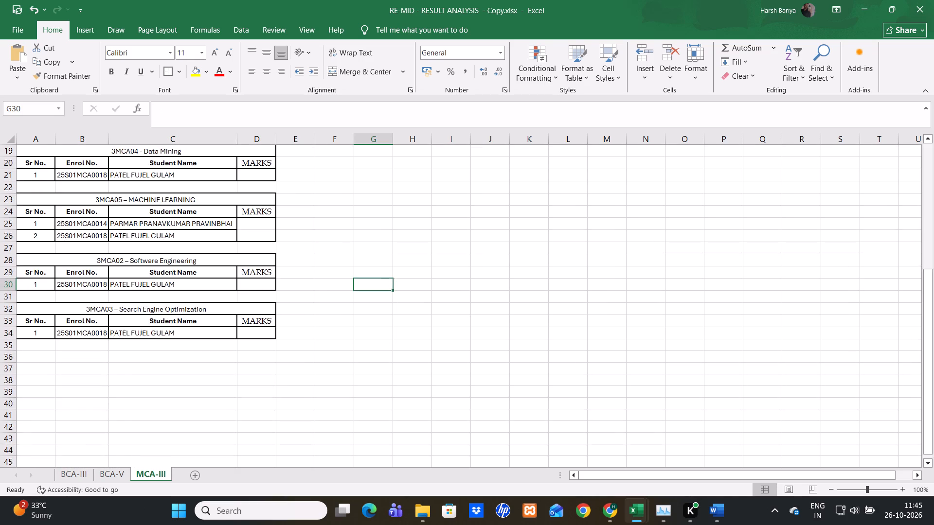
{"action": "scroll", "coordinate": [326, 311], "scroll_direction": "up", "scroll_amount": 2}
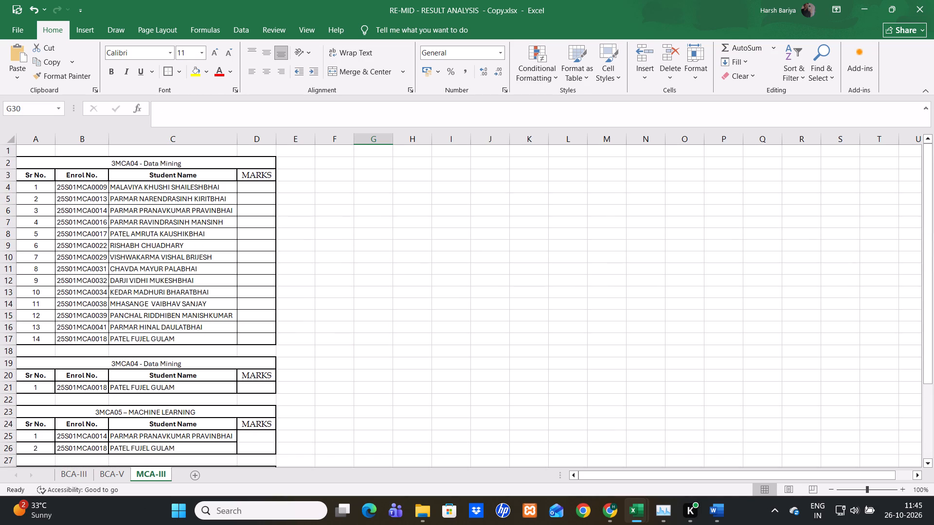
{"action": "key", "text": "ctrl+s"}
{"action": "left_click", "coordinate": [853, 7]}
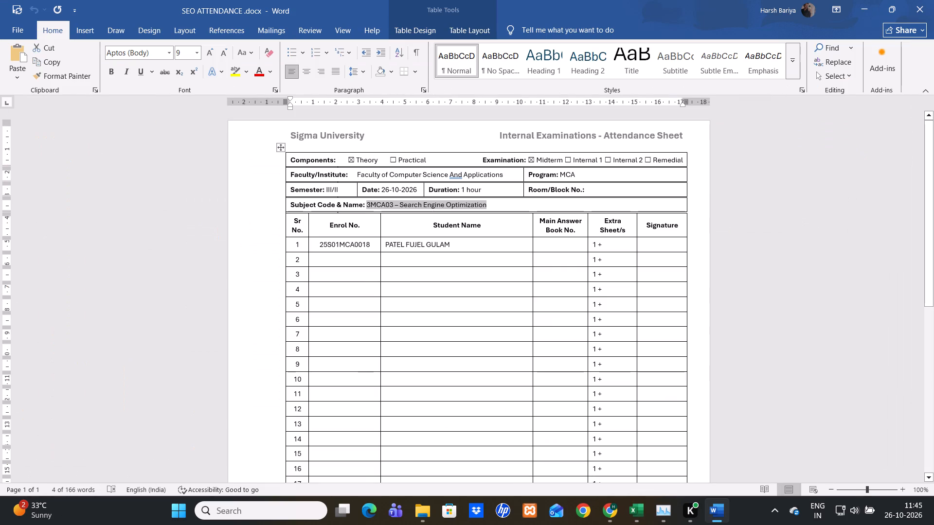